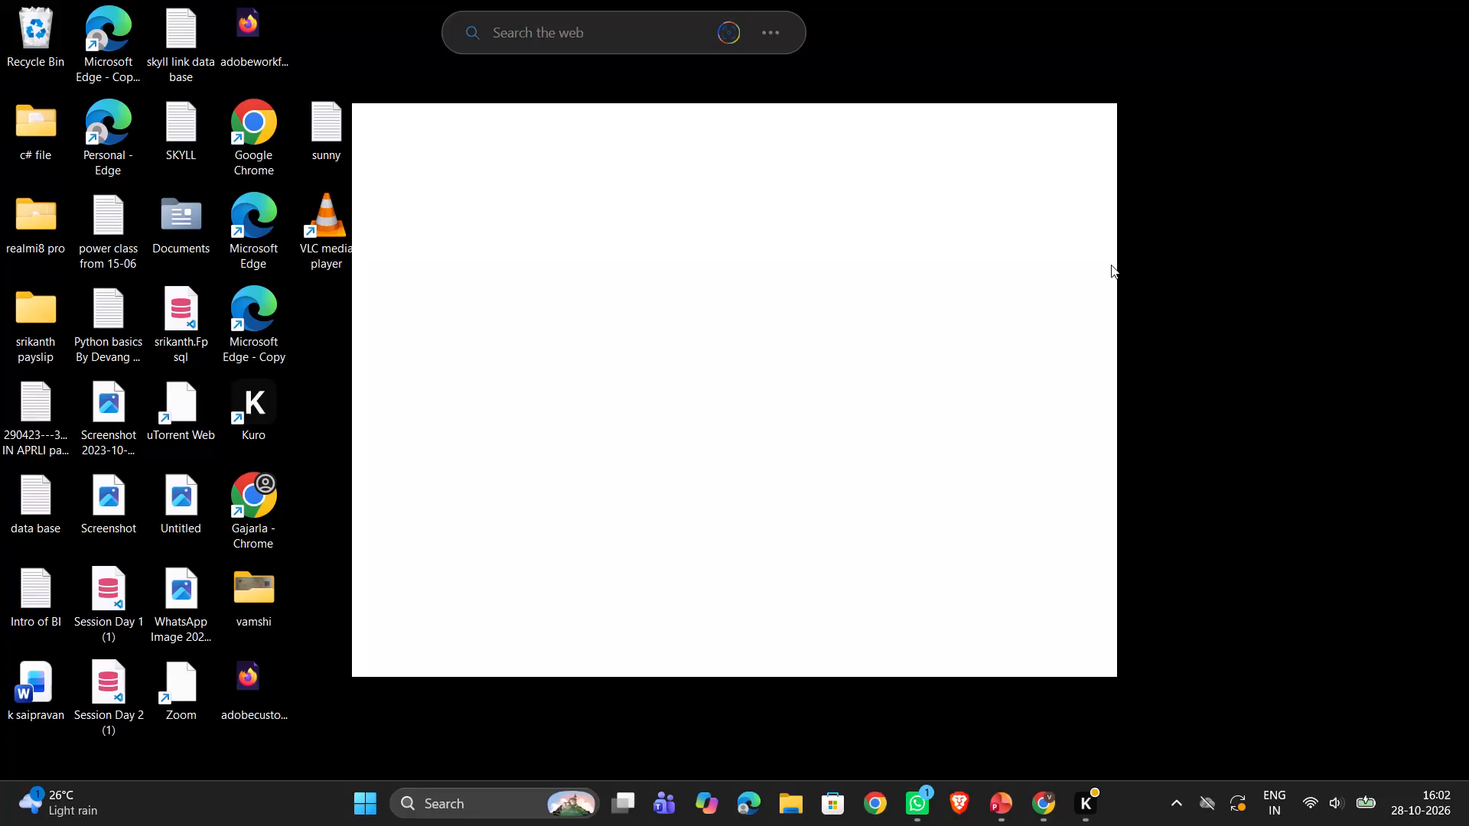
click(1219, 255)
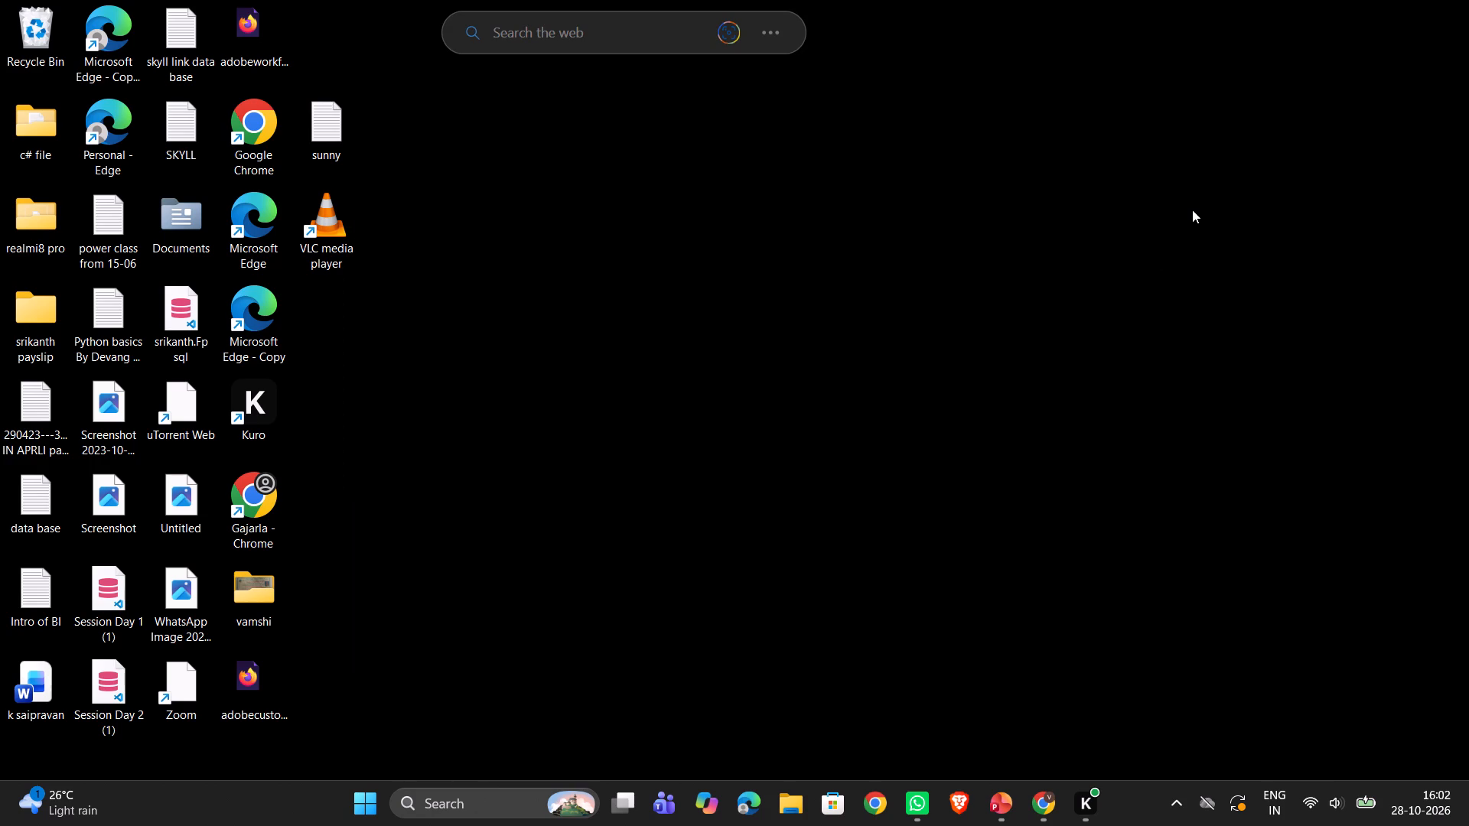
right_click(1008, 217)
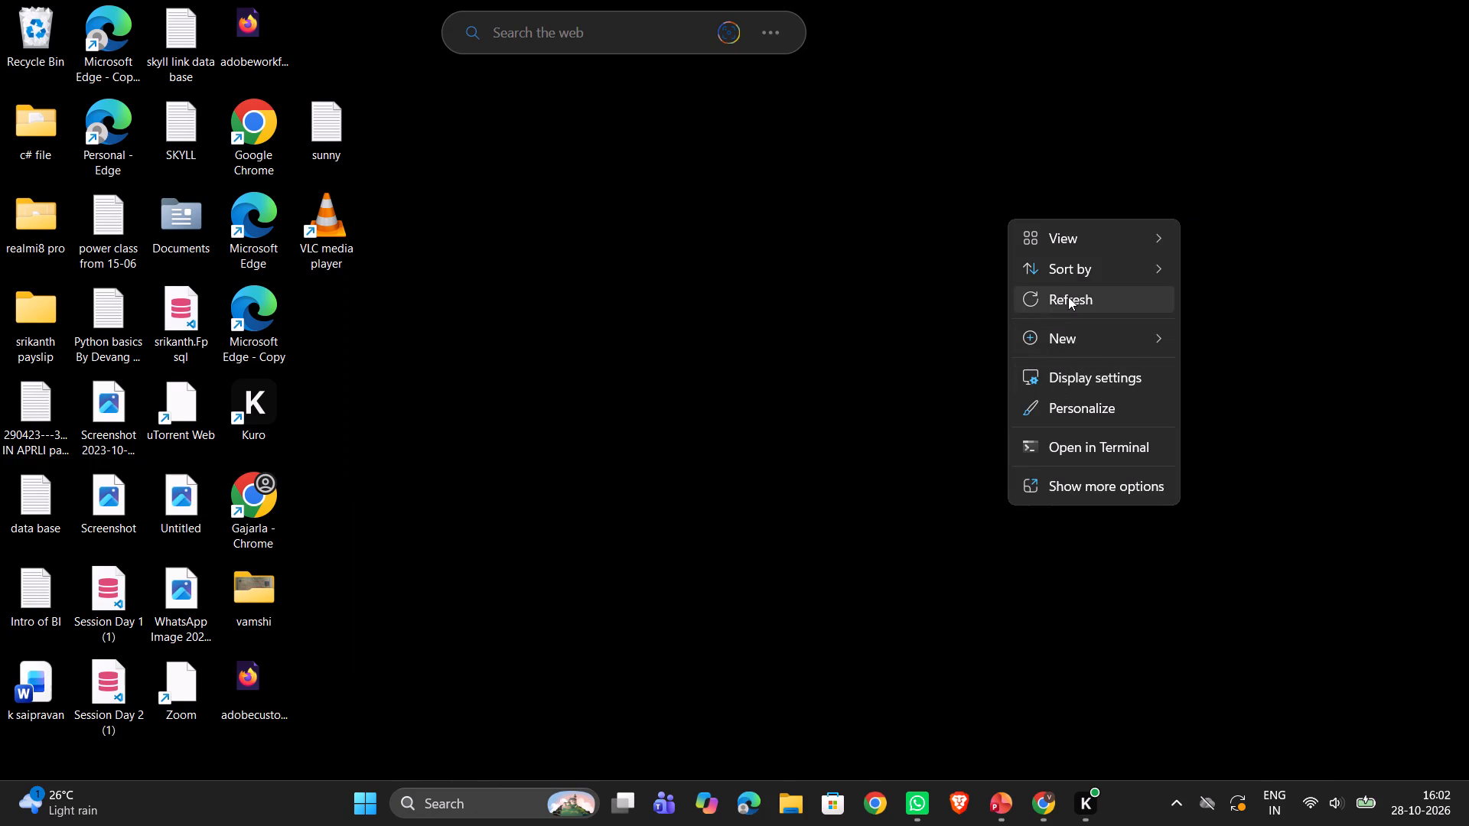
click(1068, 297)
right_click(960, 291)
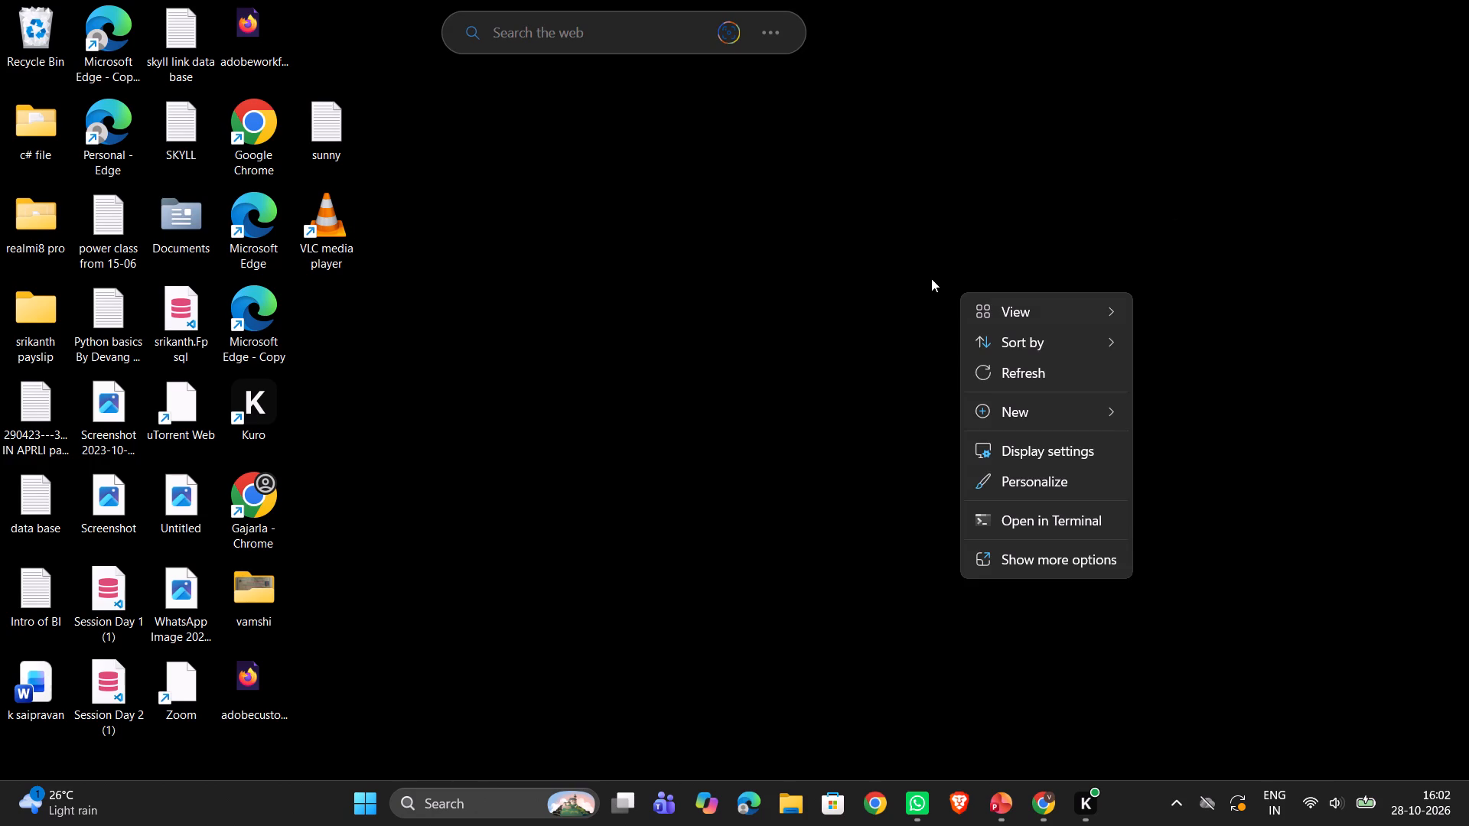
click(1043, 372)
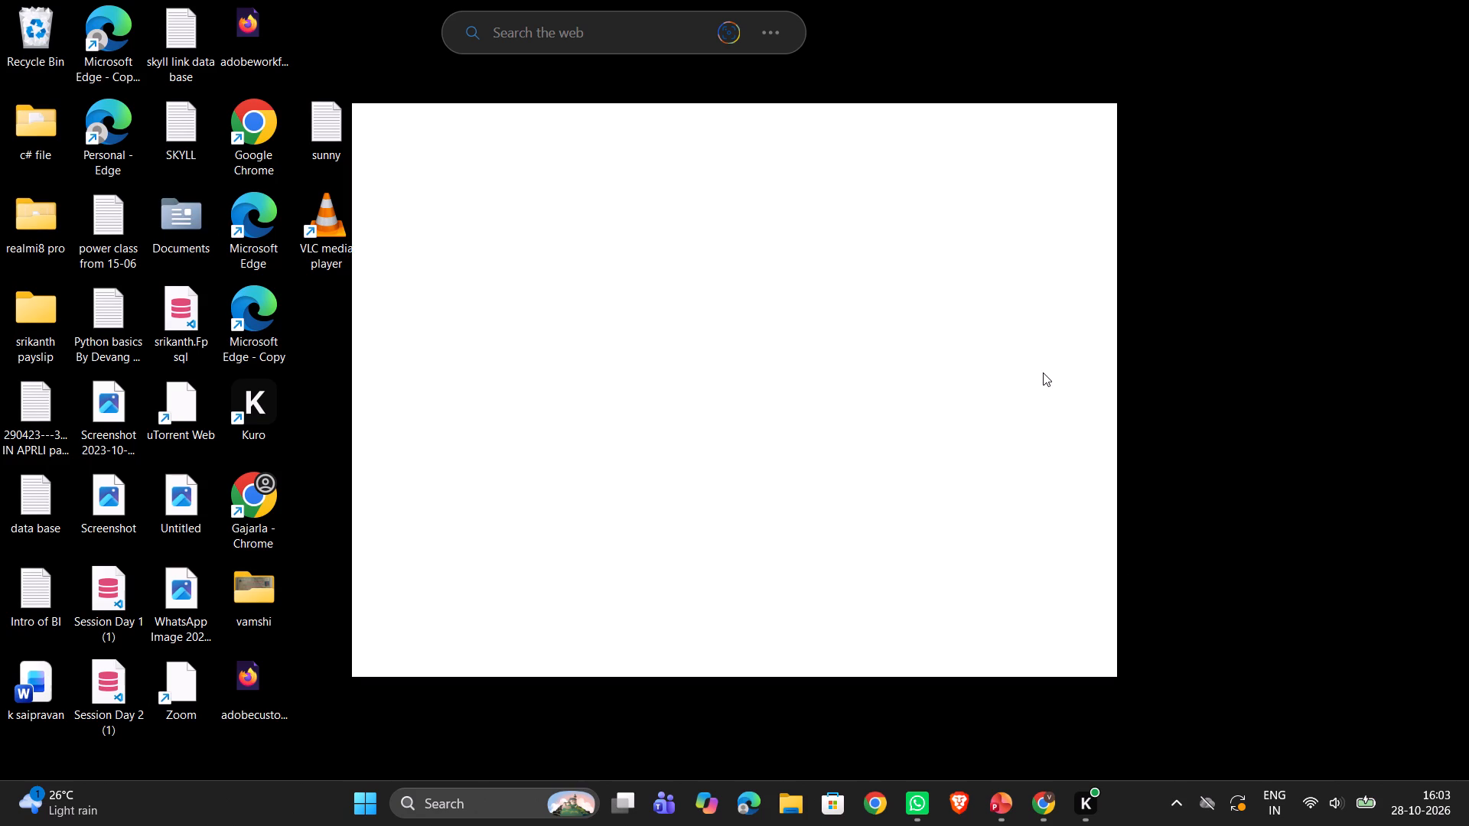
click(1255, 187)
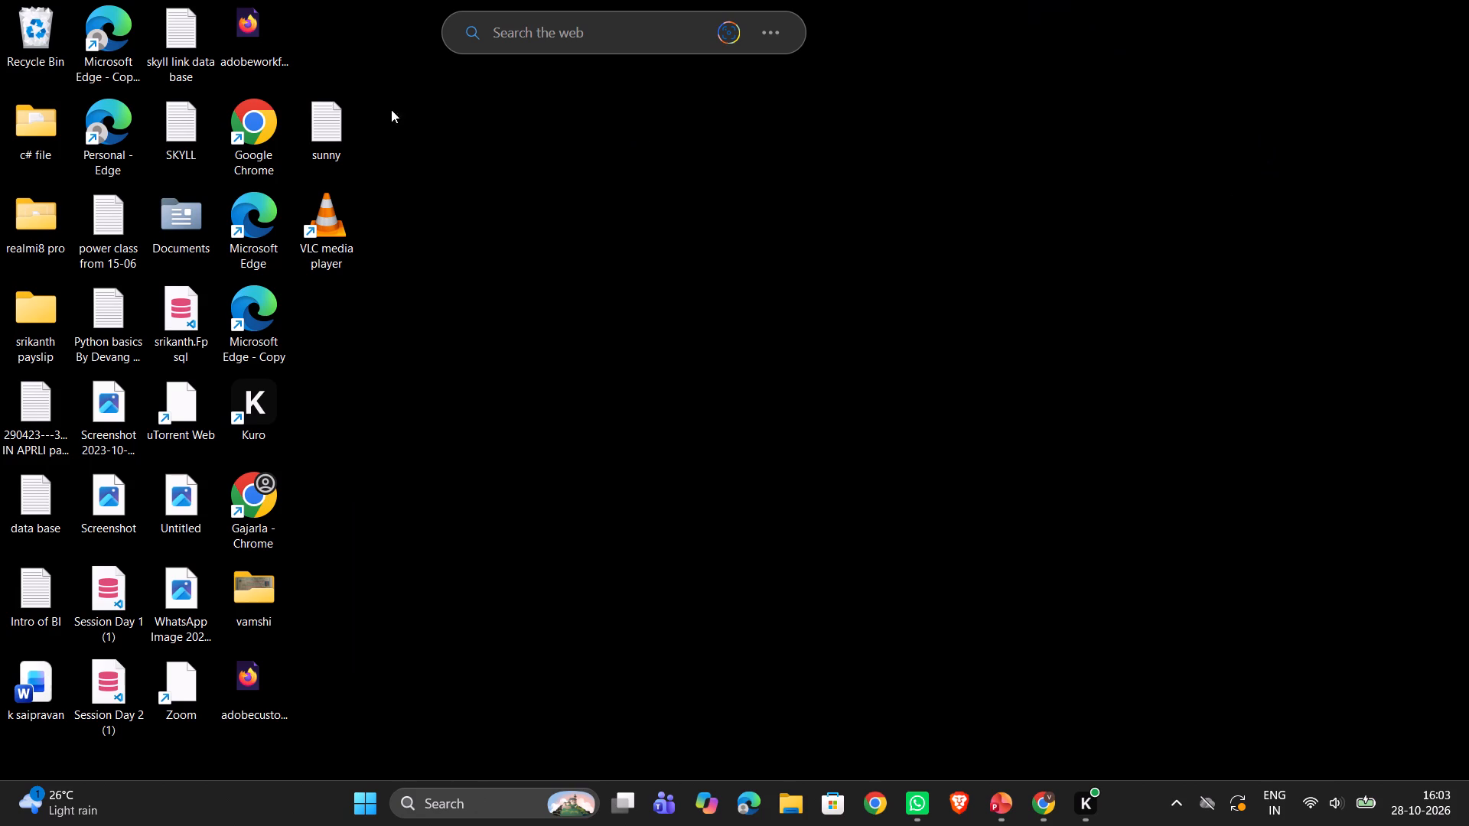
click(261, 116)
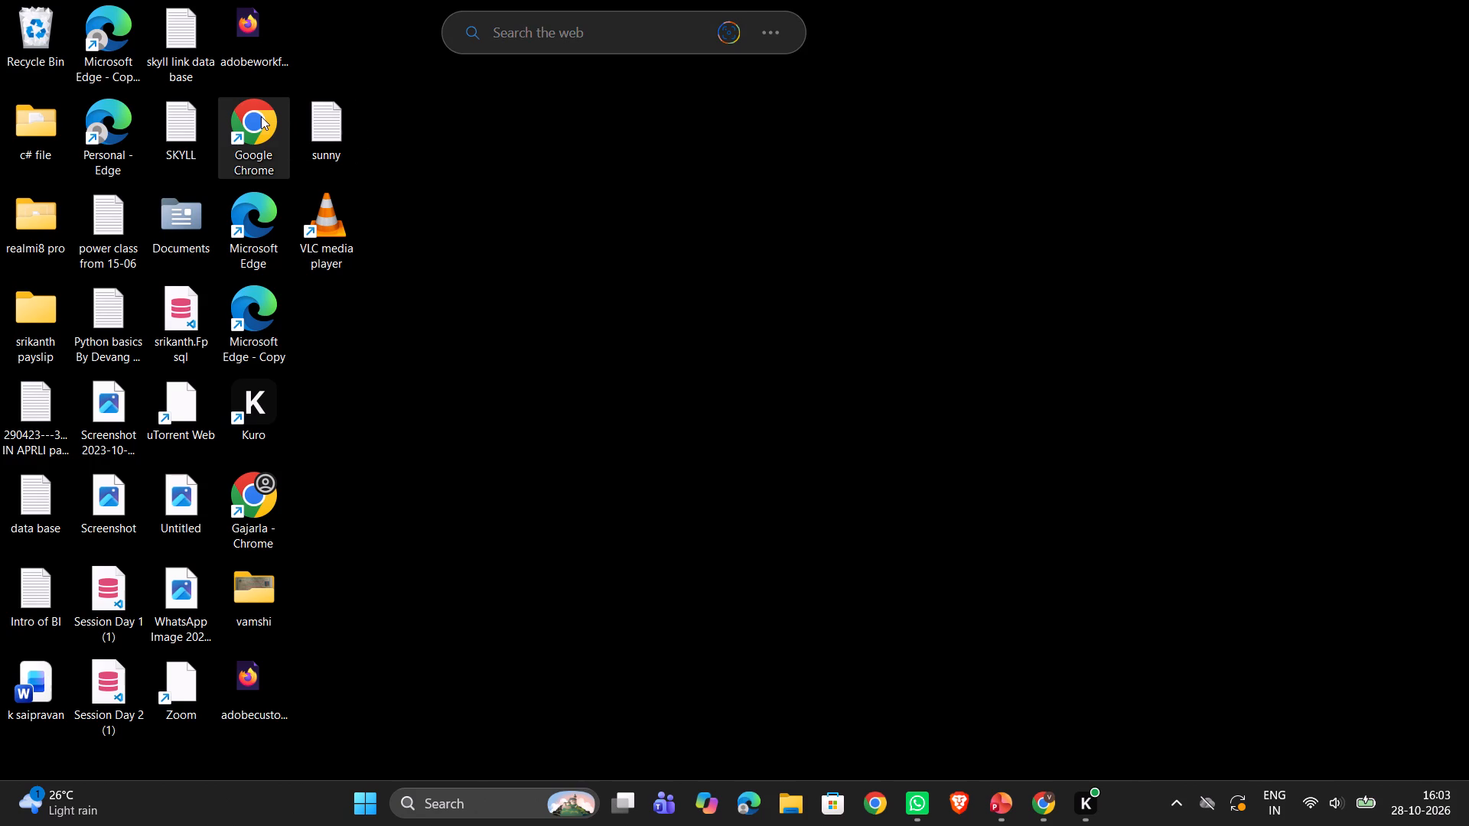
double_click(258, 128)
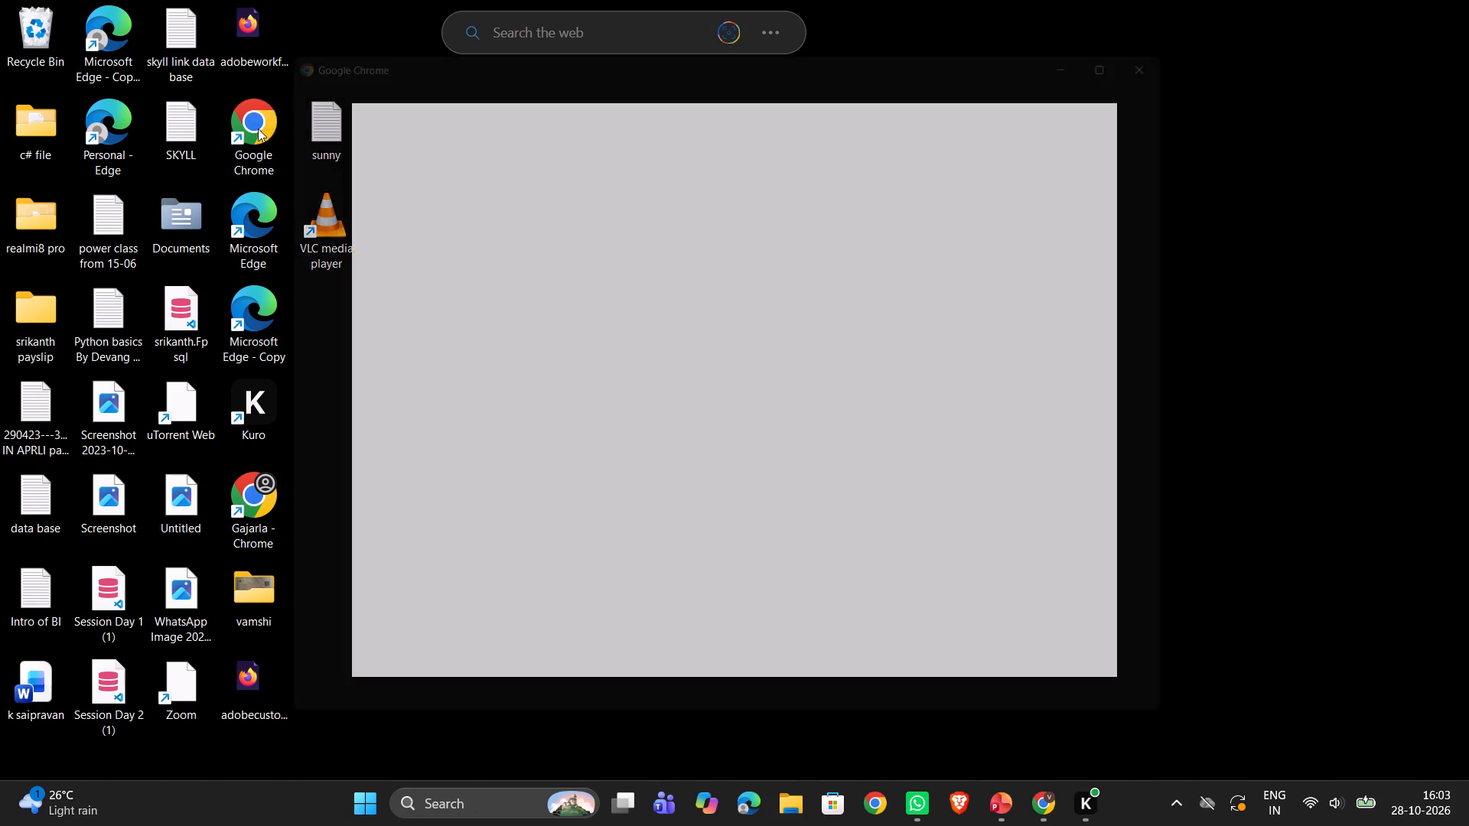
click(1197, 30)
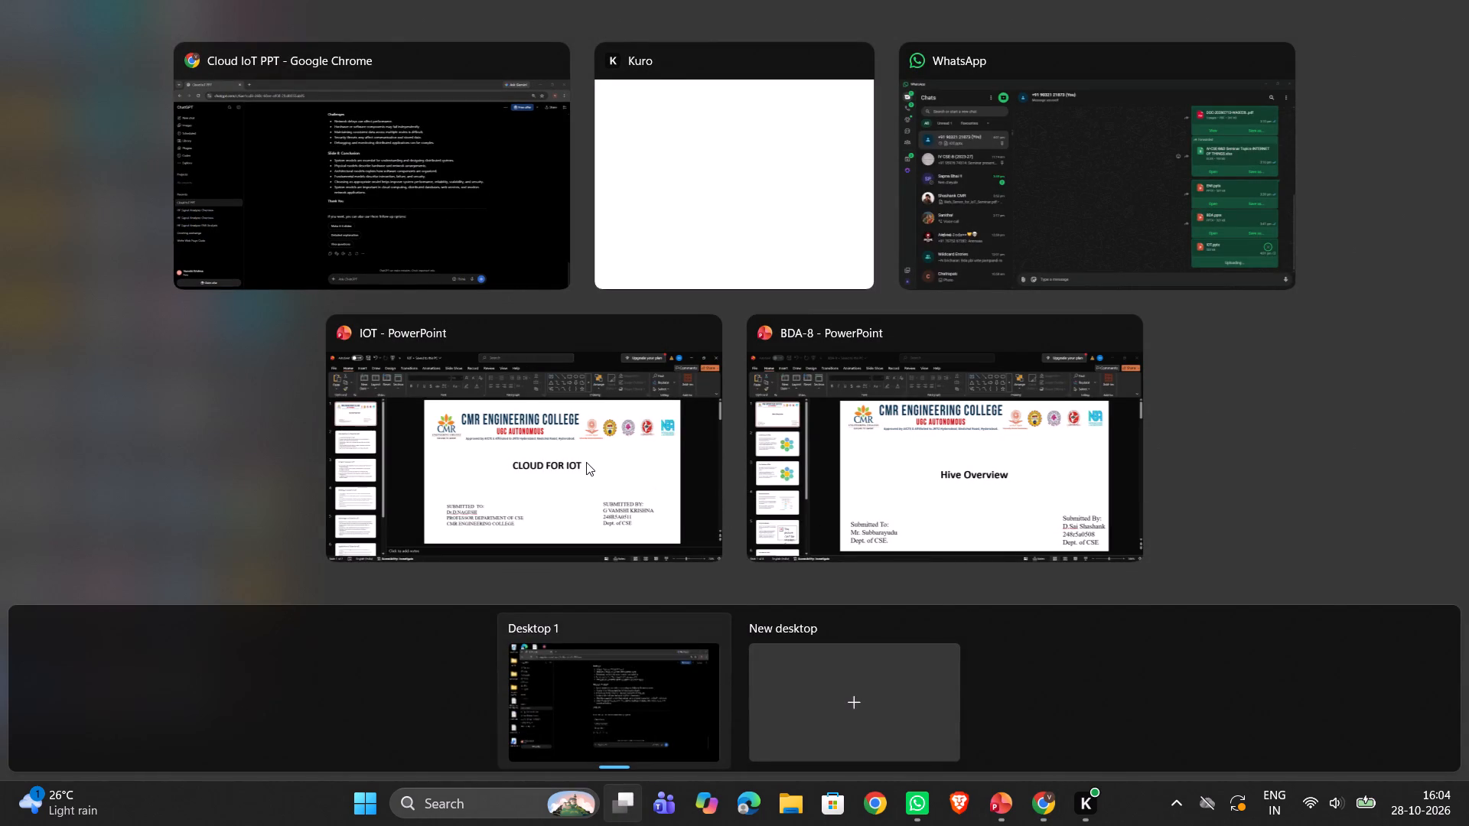
Switch to the IOT presentation in PowerPoint and create a new blank presentation.
click(553, 457)
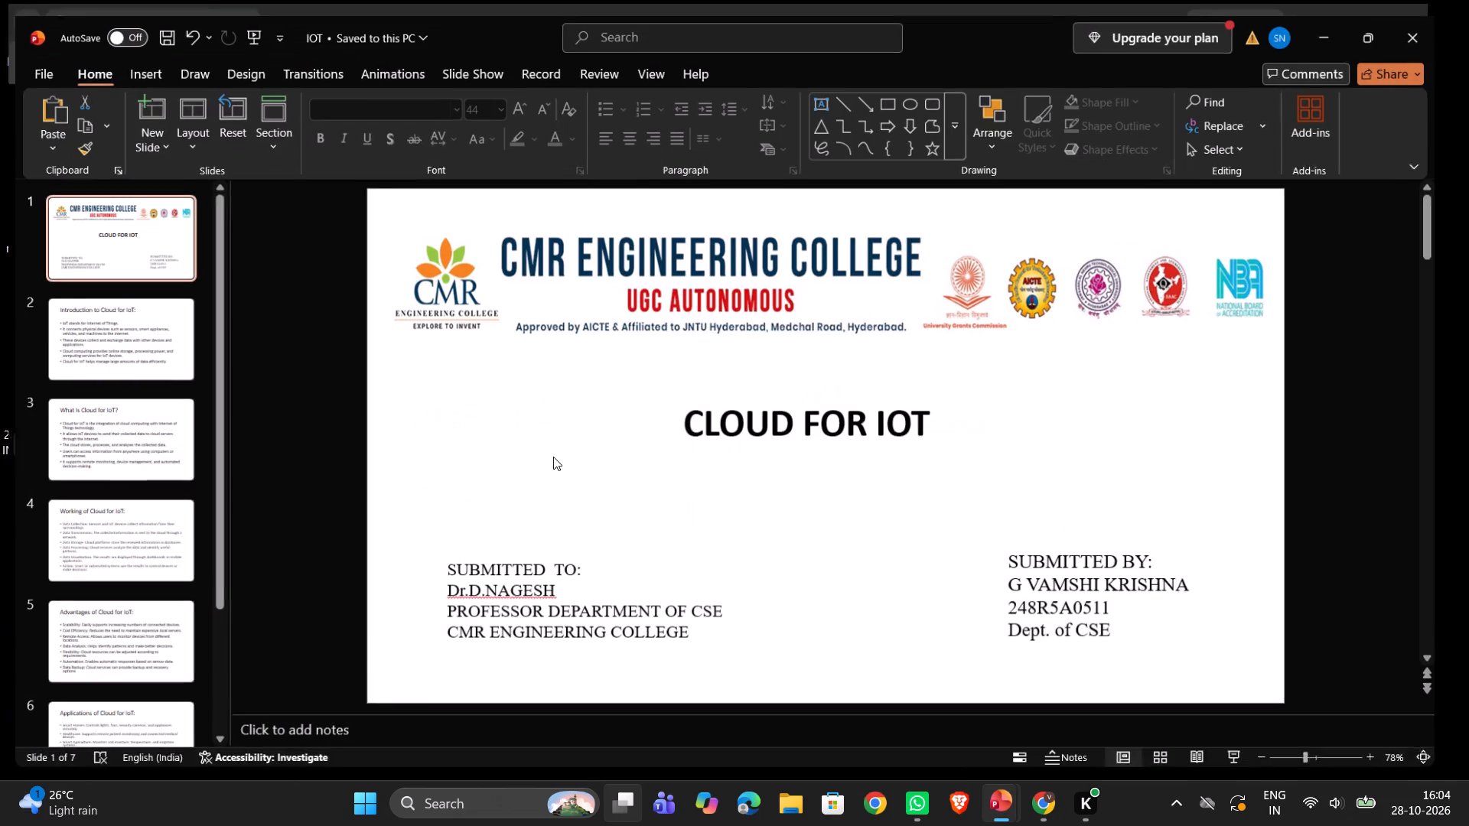
key(ctrl+n)
ctrl+click(553, 457)
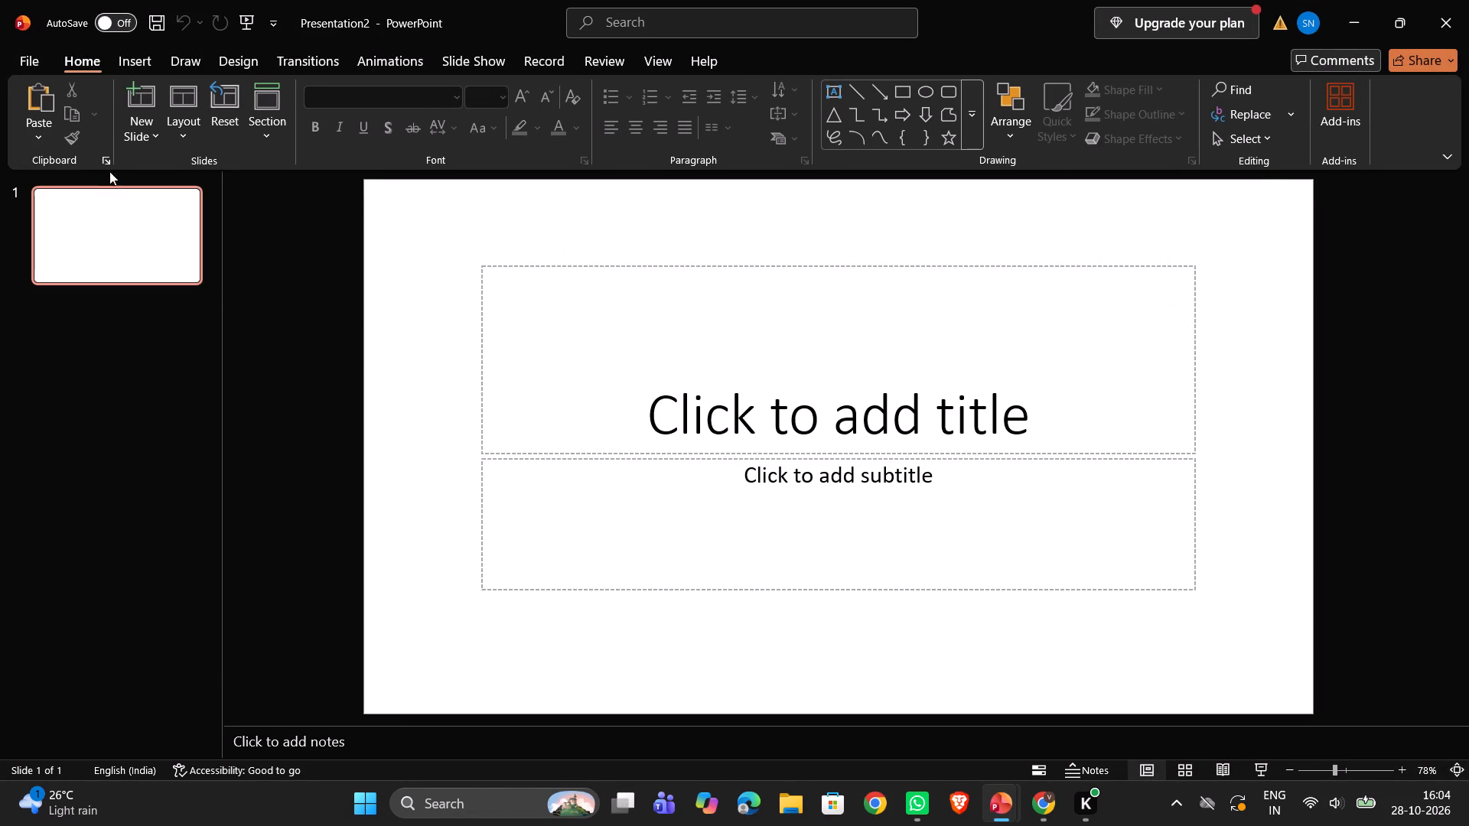
Open the layout choices for adding a new slide to the blank presentation.
click(144, 116)
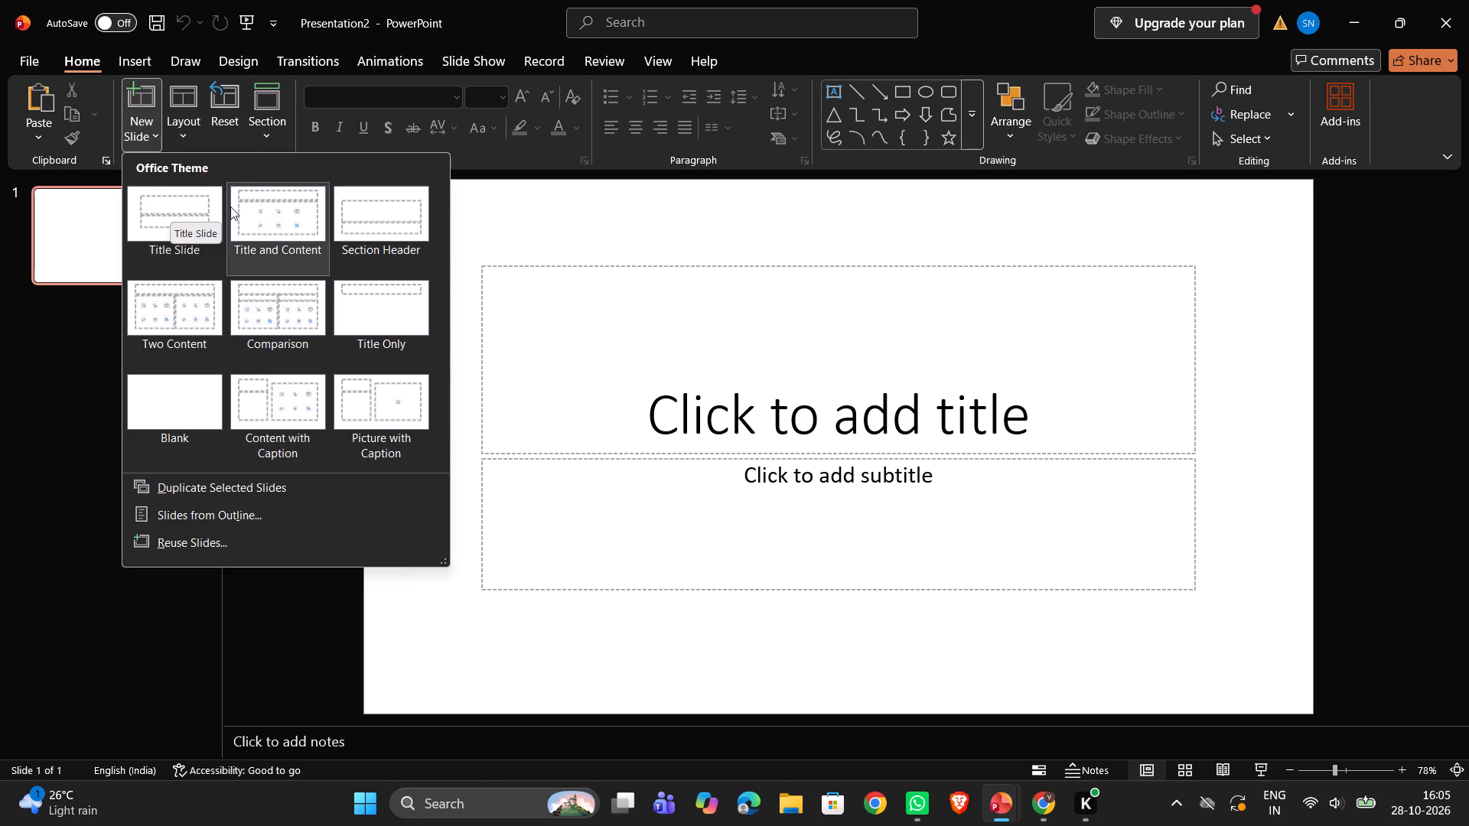
Add a second slide with the Title Slide layout to the blank presentation.
click(172, 210)
click(140, 343)
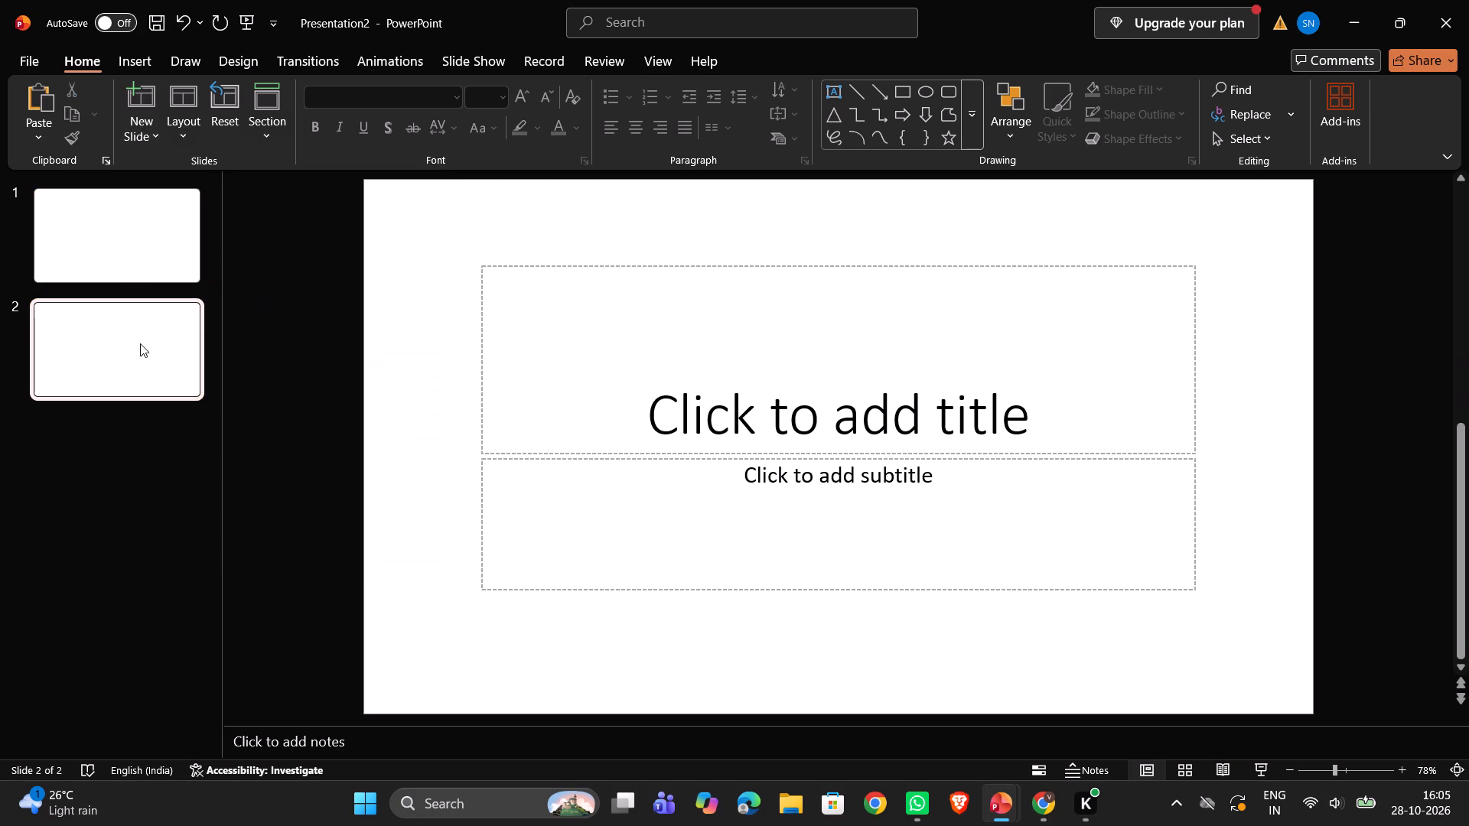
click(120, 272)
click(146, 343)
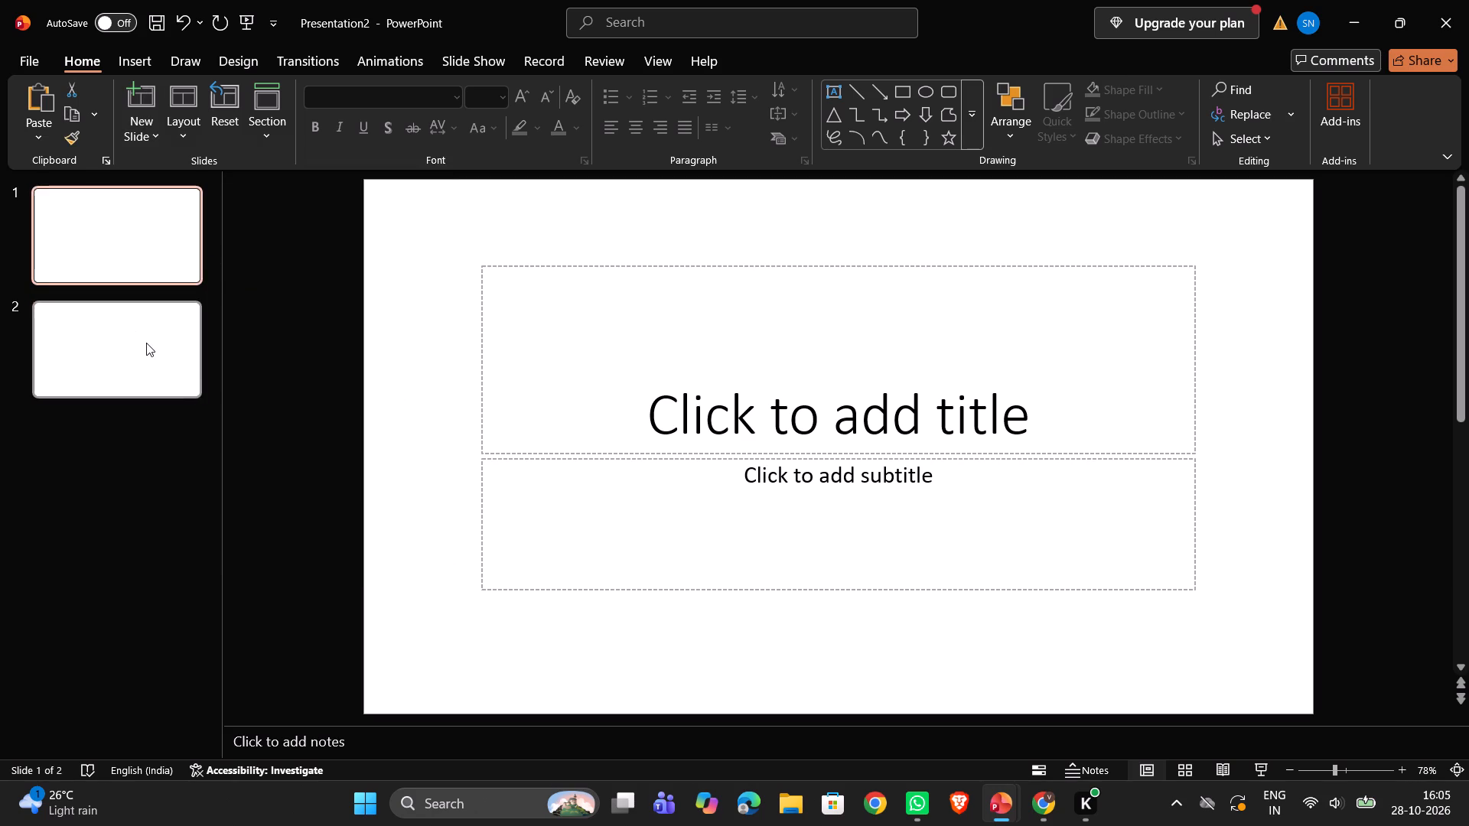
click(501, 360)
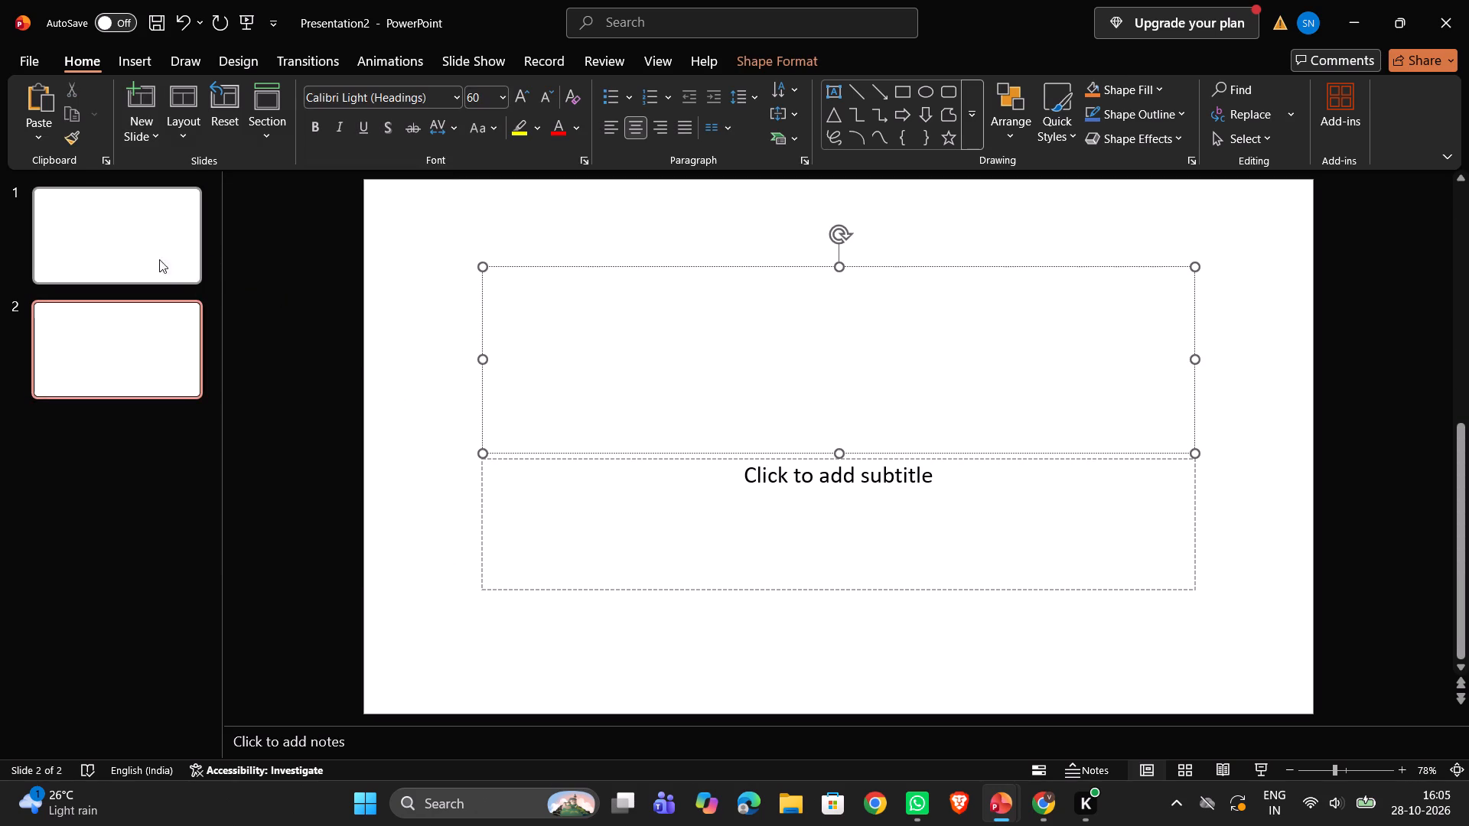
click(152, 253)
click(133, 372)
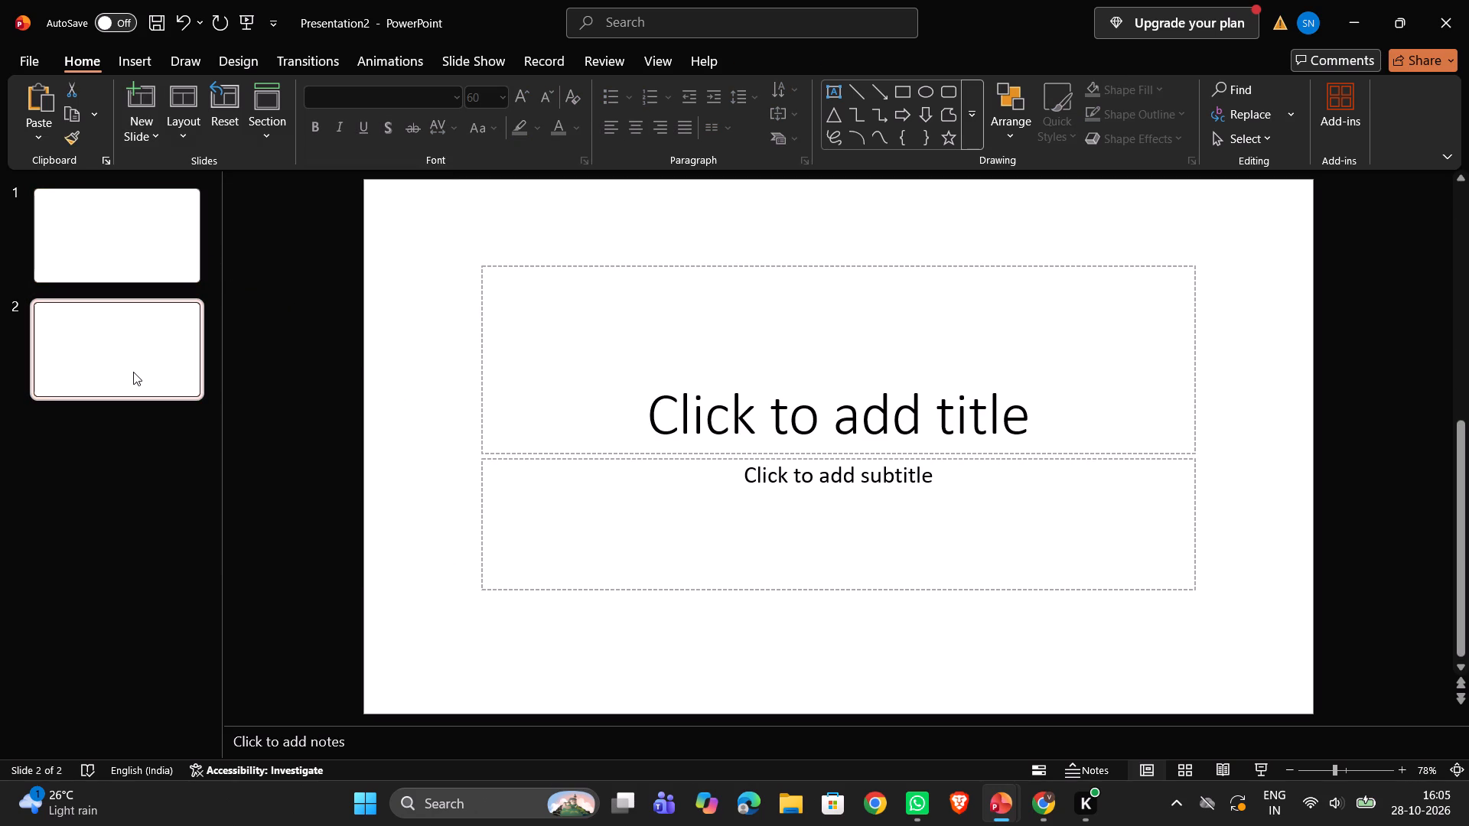
Switch to the open IOT presentation and compare the font sizes of the Submitted To and Submitted By text on slide 1.
key(alt+Tab)
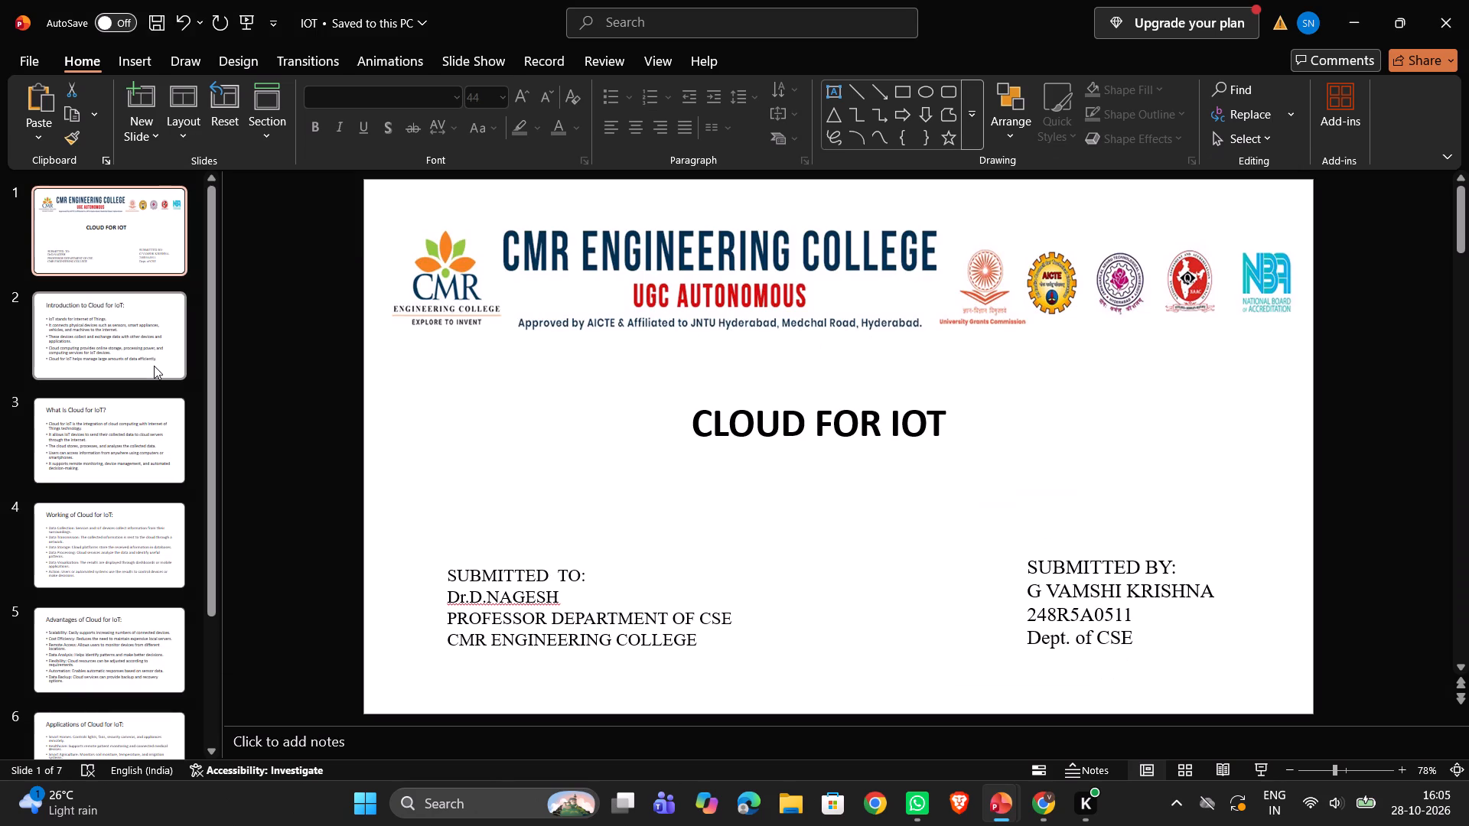
scroll(534, 476, down, 1)
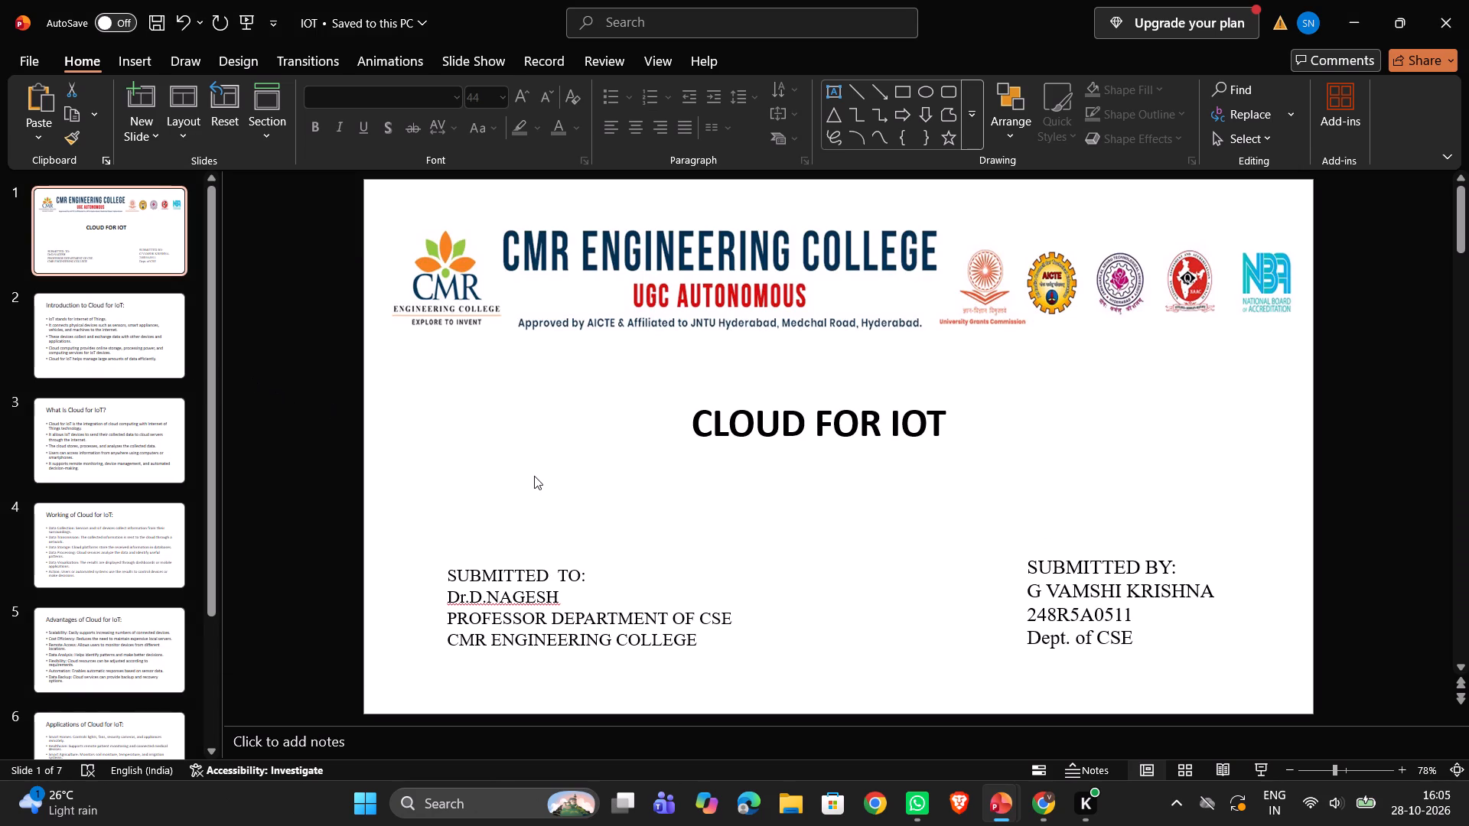
scroll(534, 476, down, 1)
click(556, 619)
click(1080, 613)
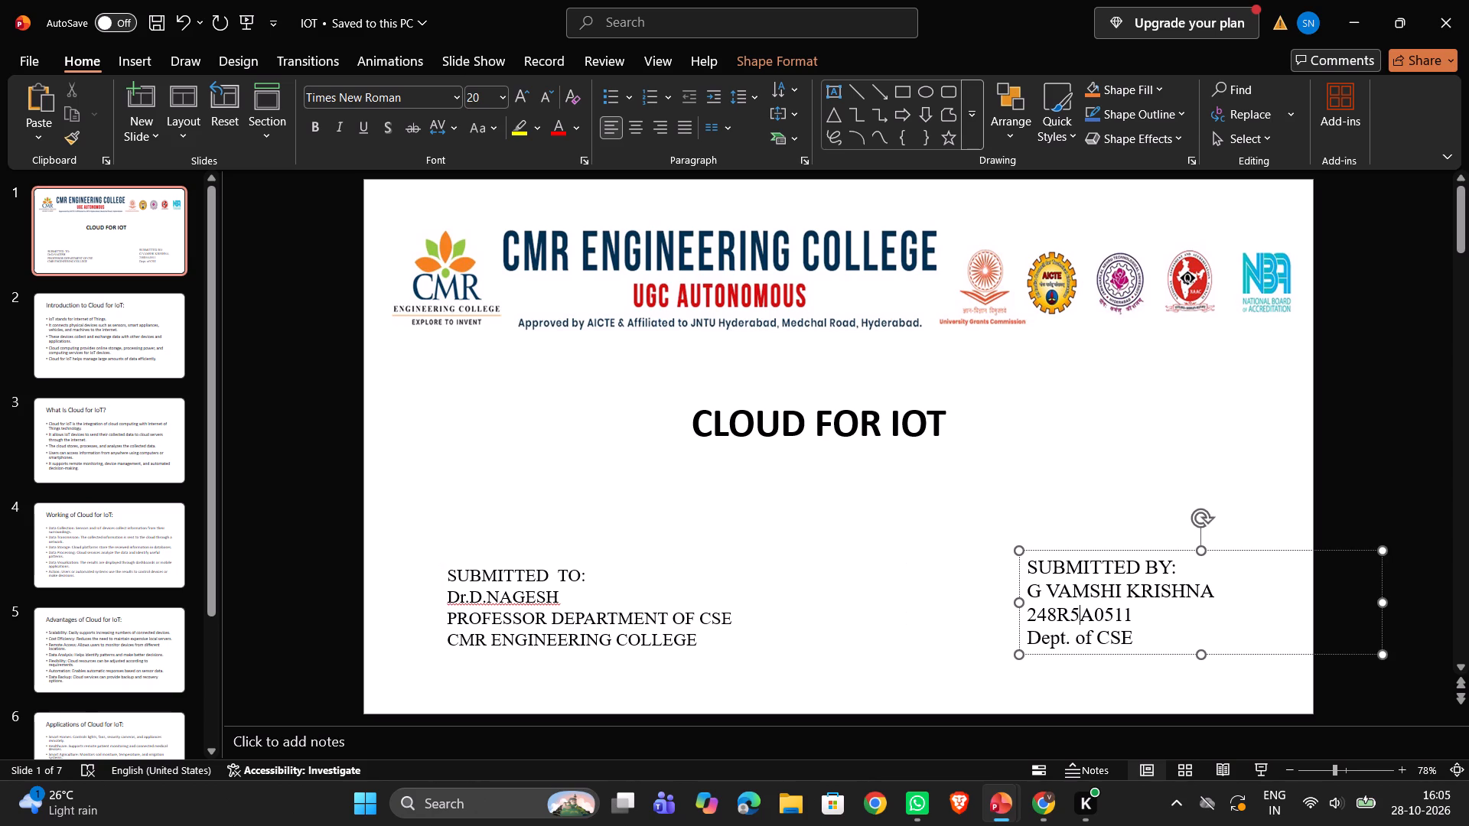
double_click(526, 622)
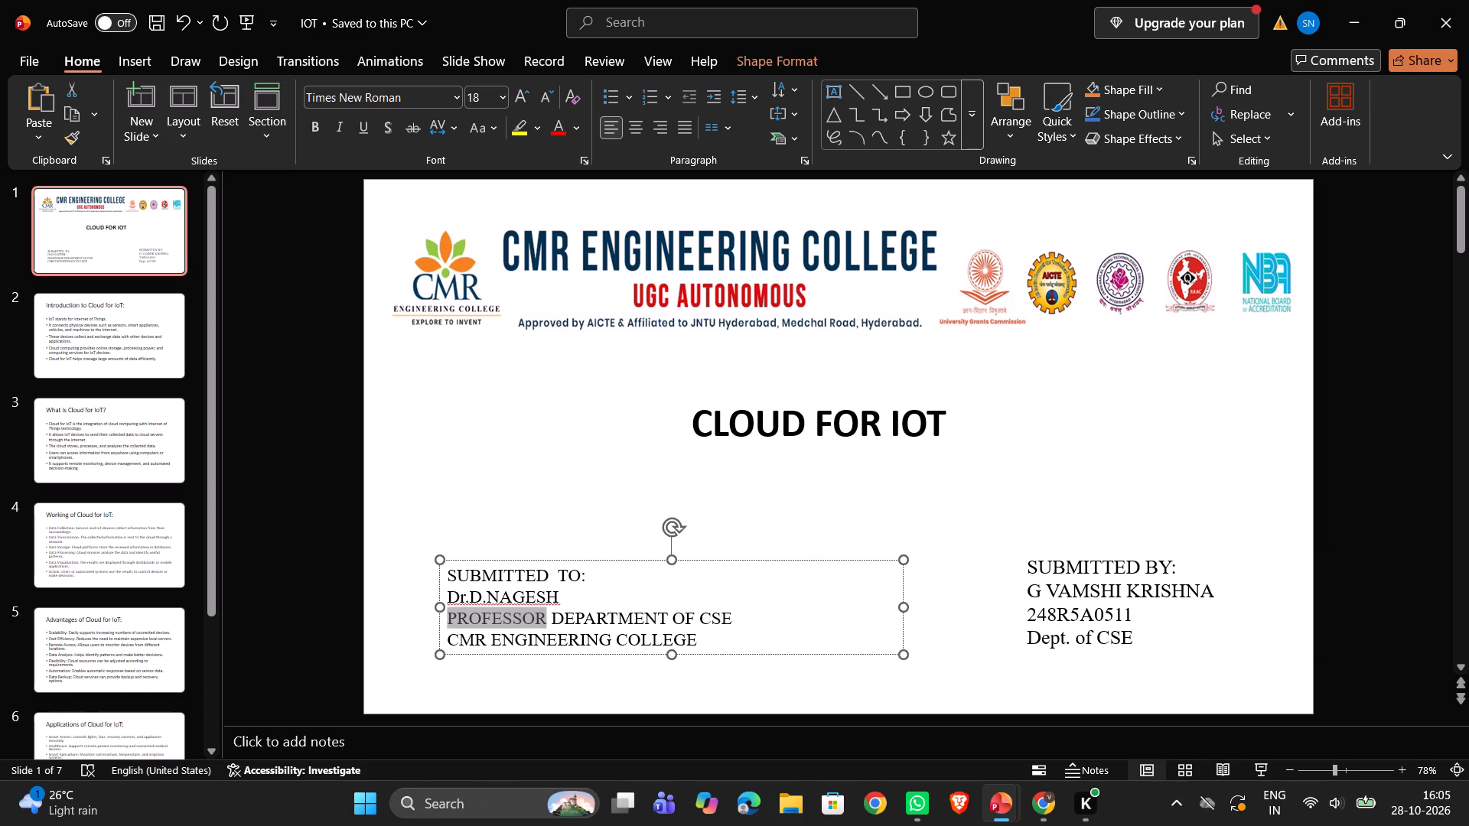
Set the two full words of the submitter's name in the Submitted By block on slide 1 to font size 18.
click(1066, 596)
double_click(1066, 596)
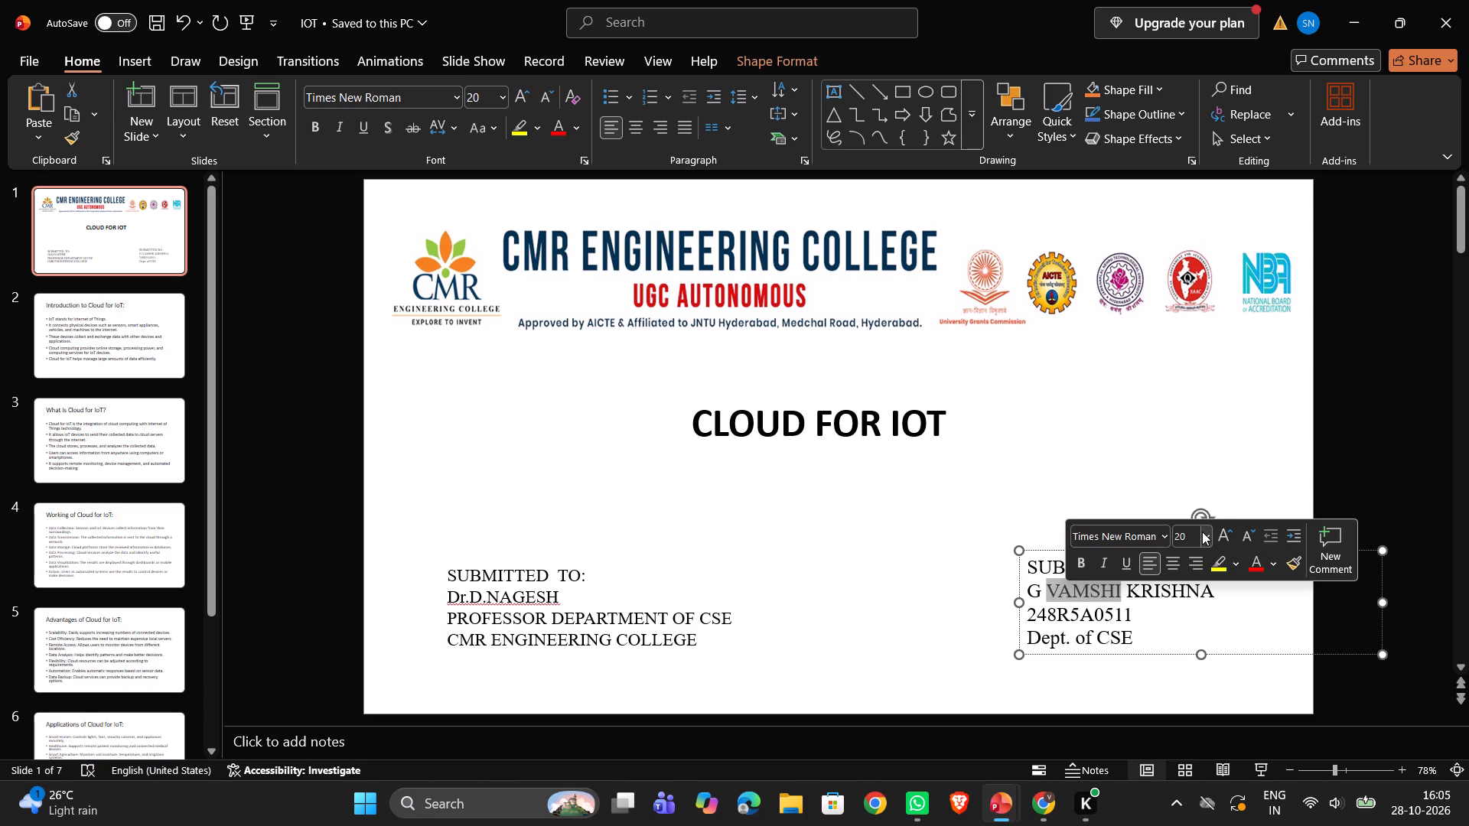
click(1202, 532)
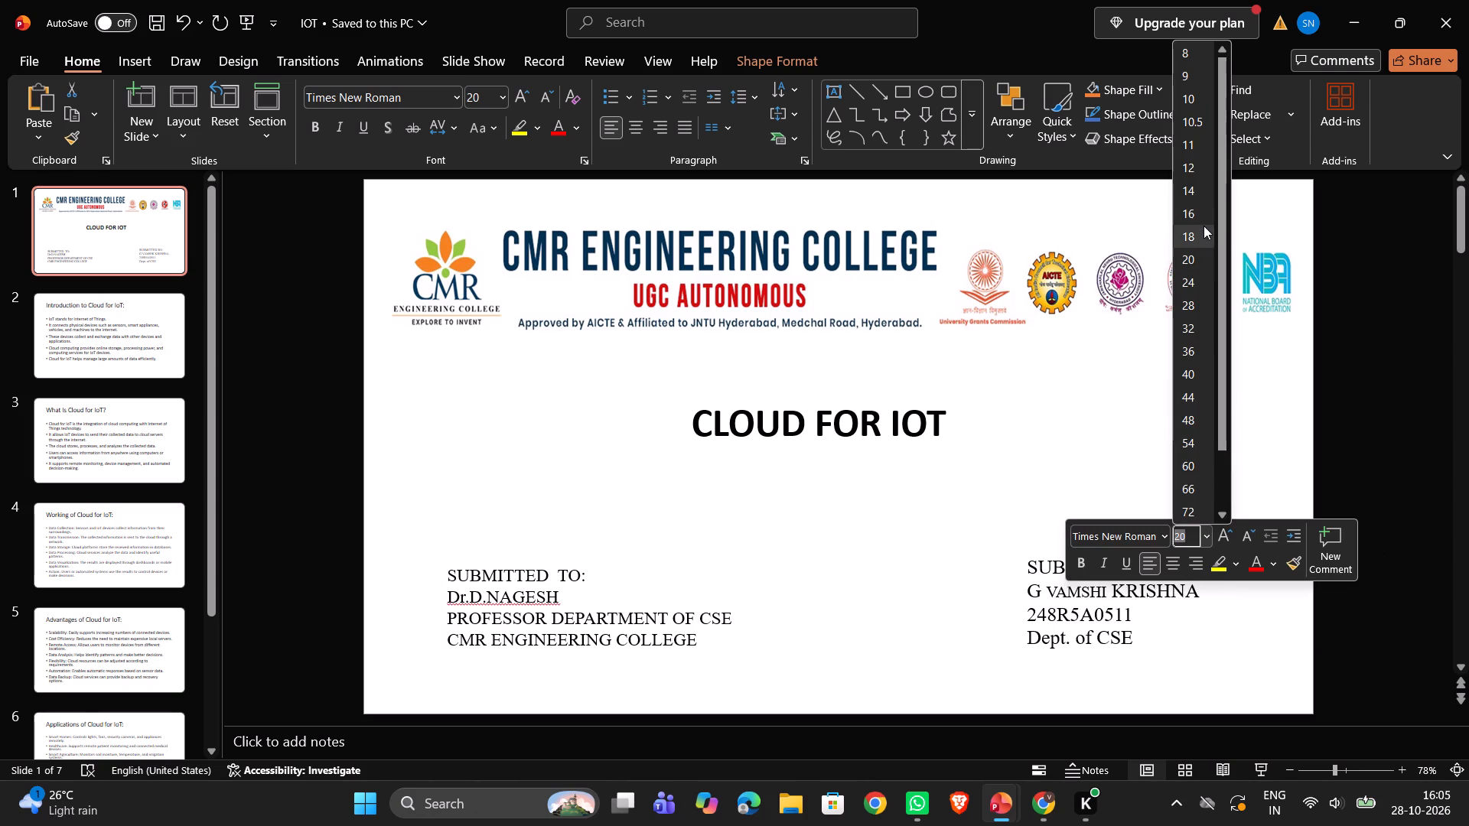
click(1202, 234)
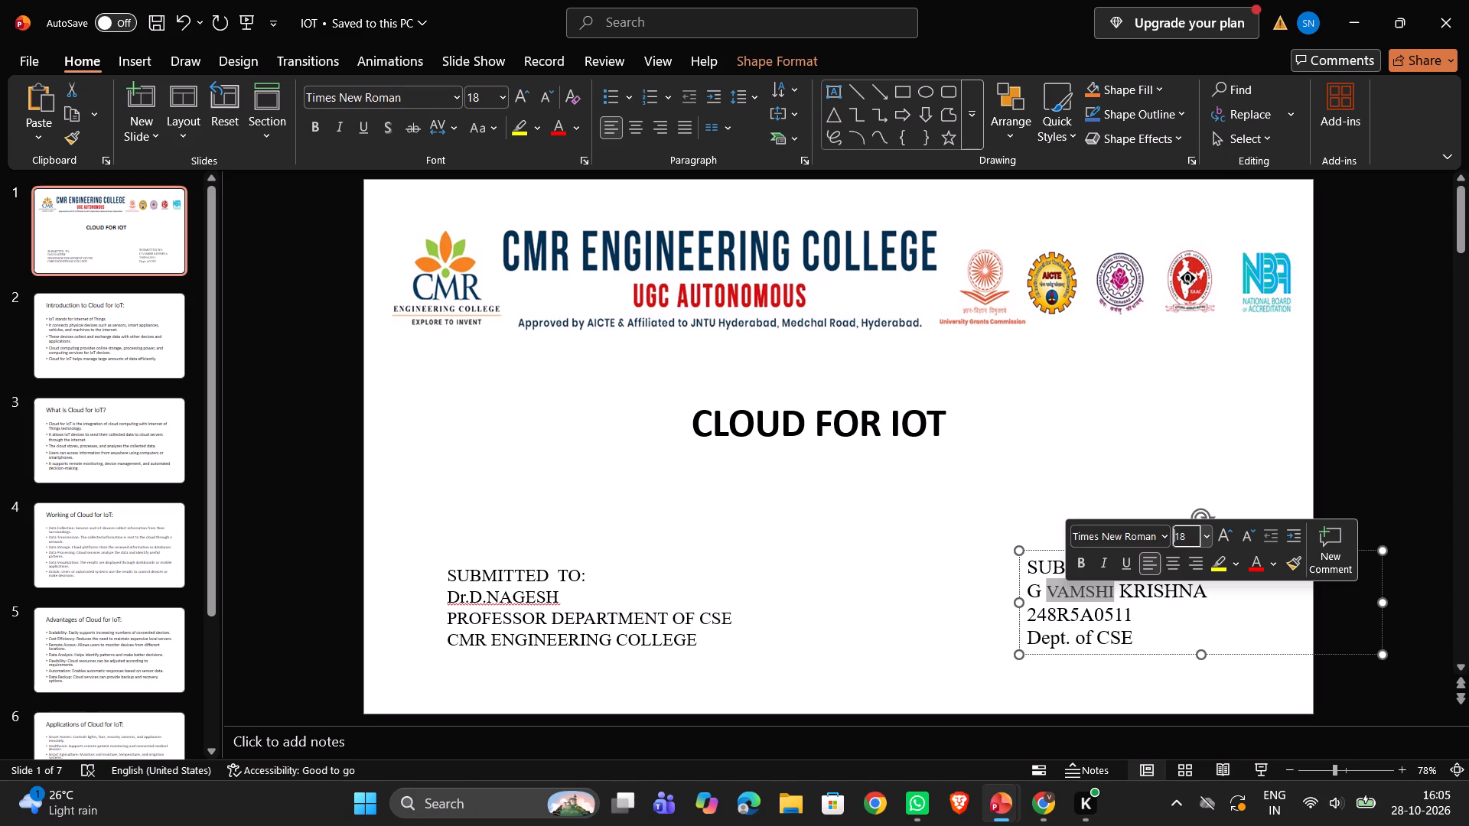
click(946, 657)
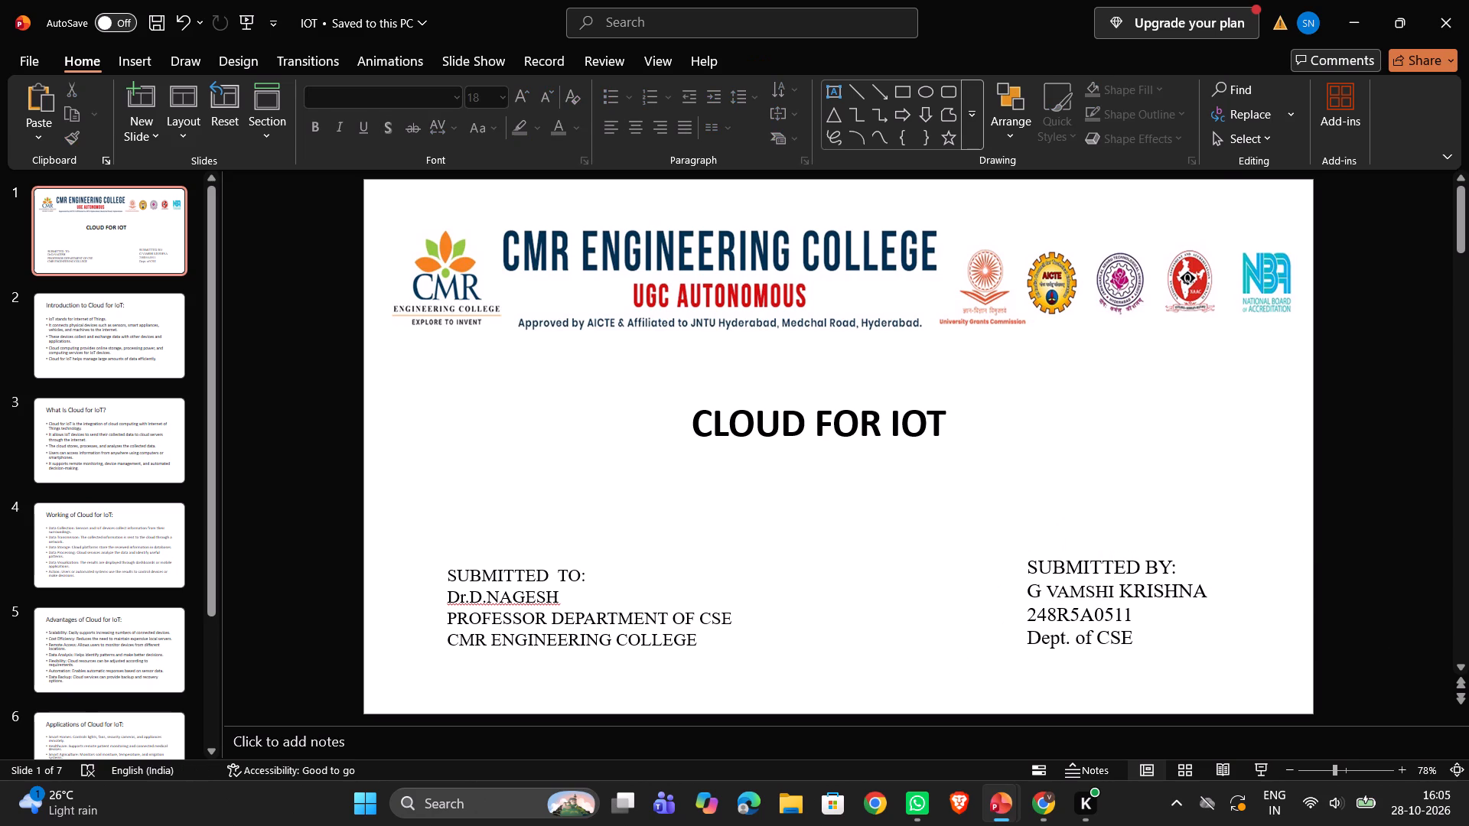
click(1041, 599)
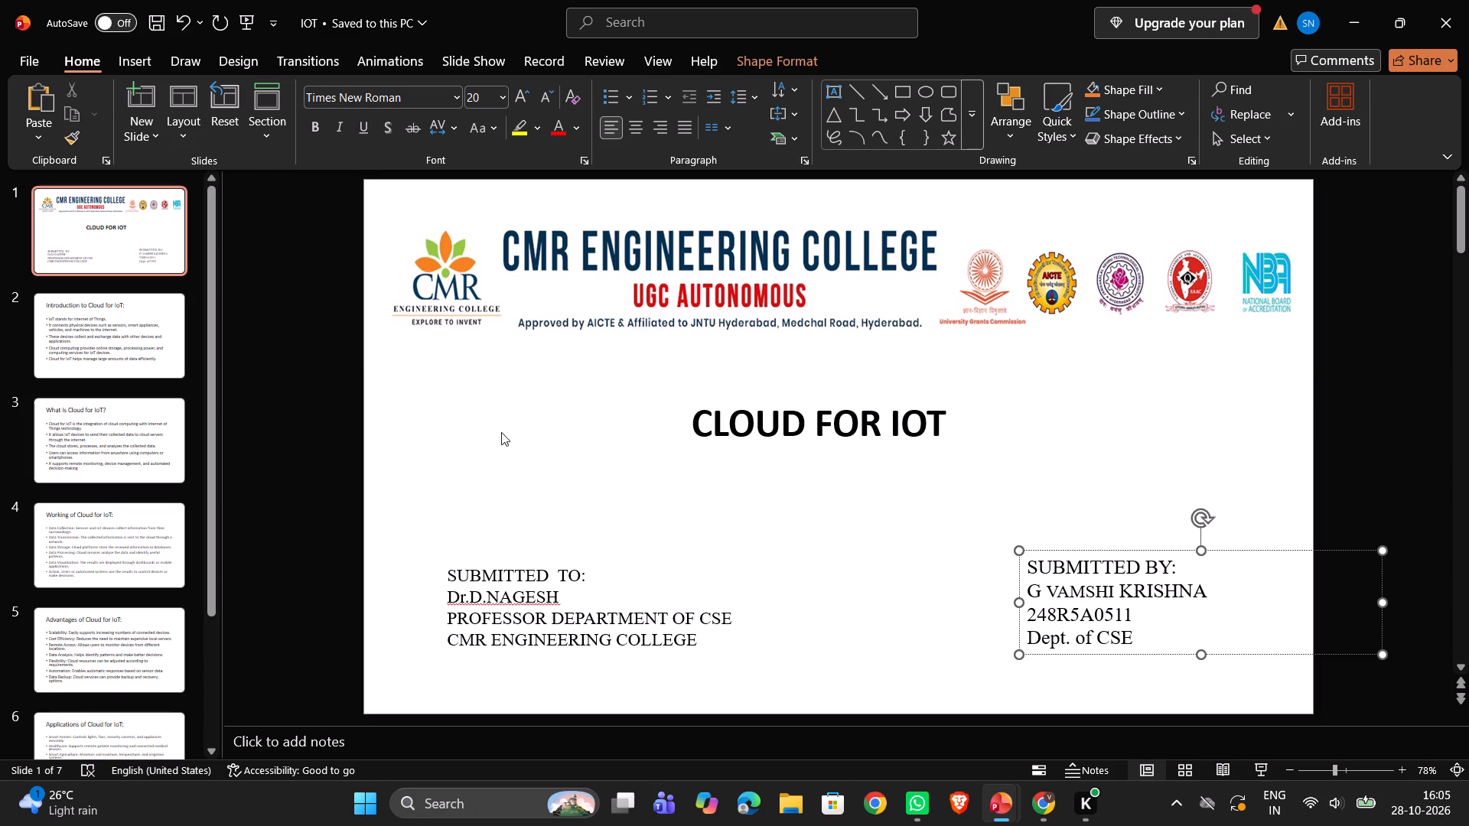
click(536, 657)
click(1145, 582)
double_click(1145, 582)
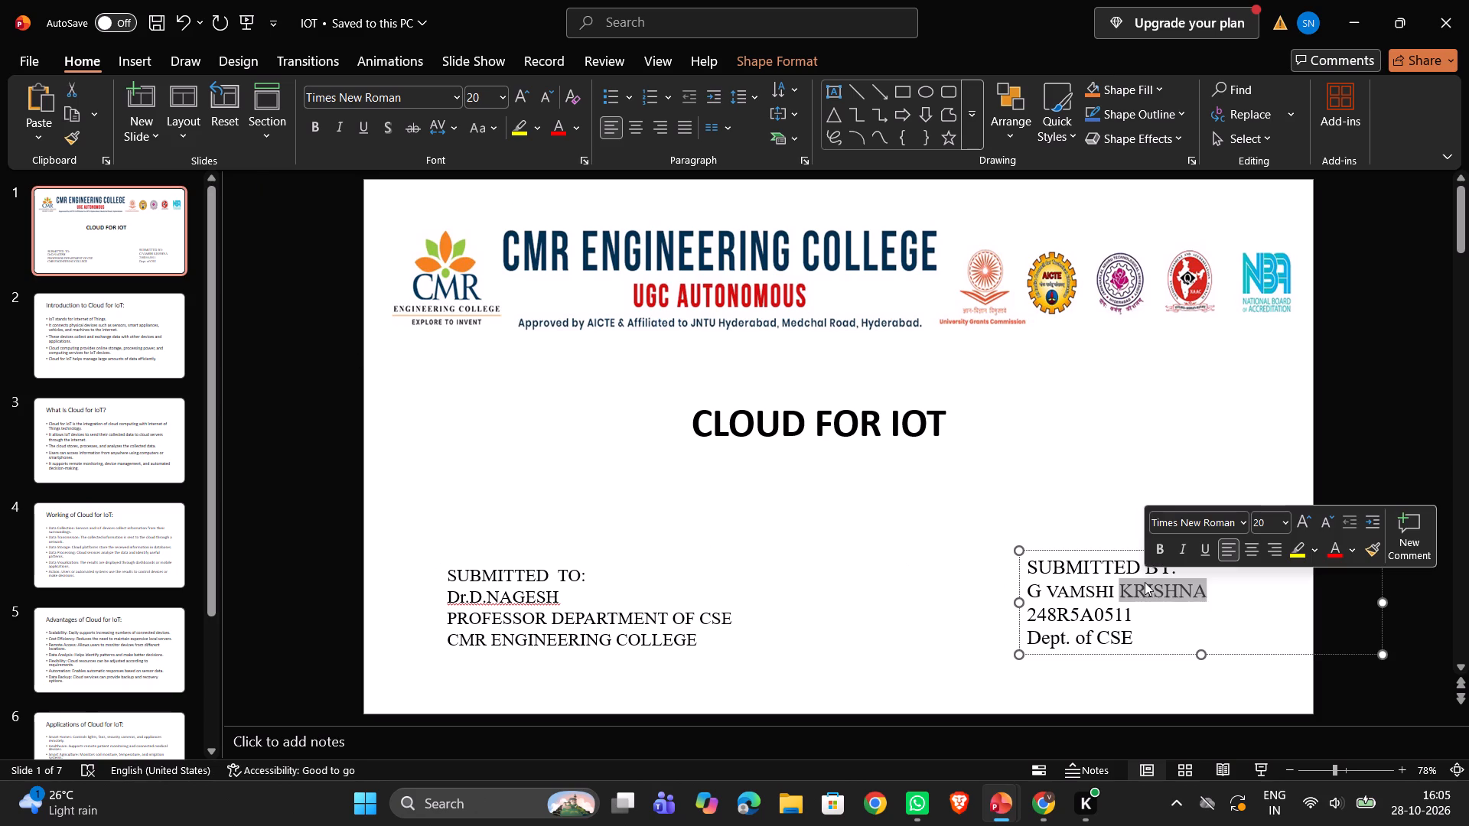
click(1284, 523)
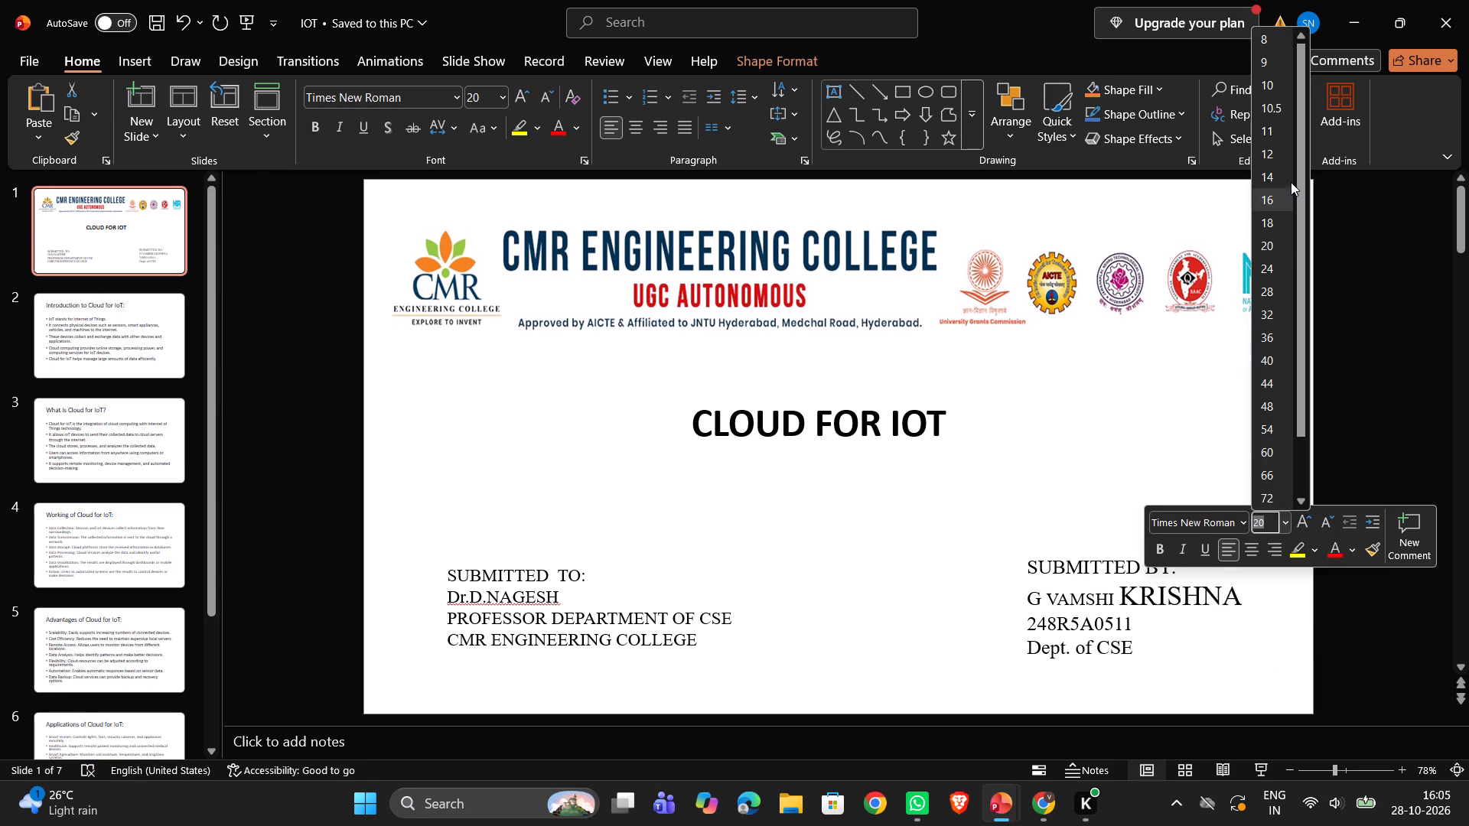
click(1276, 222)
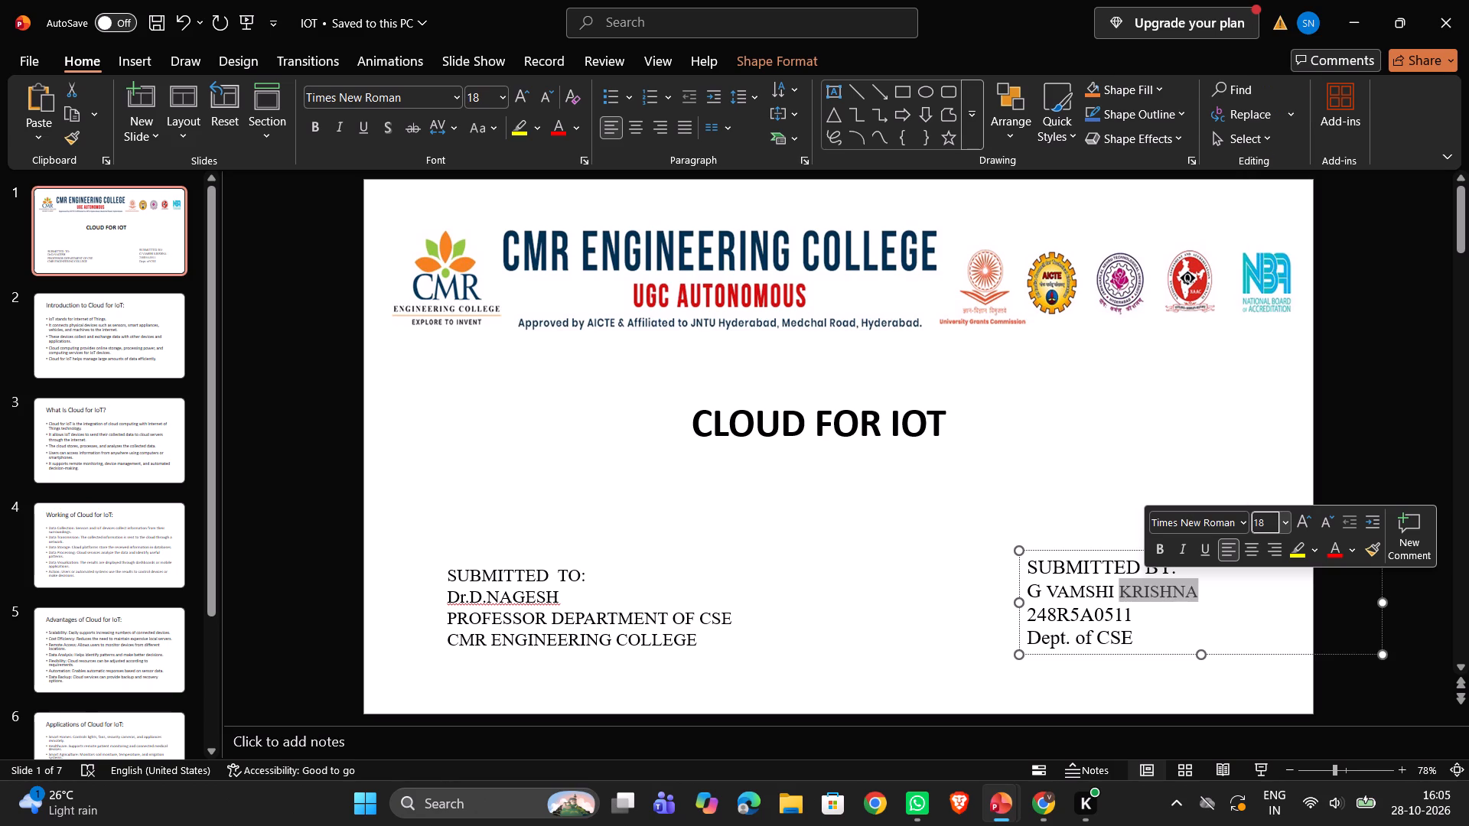
Set all the text in the Submitted By block on slide 1 to font size 18 and save the presentation.
click(1031, 561)
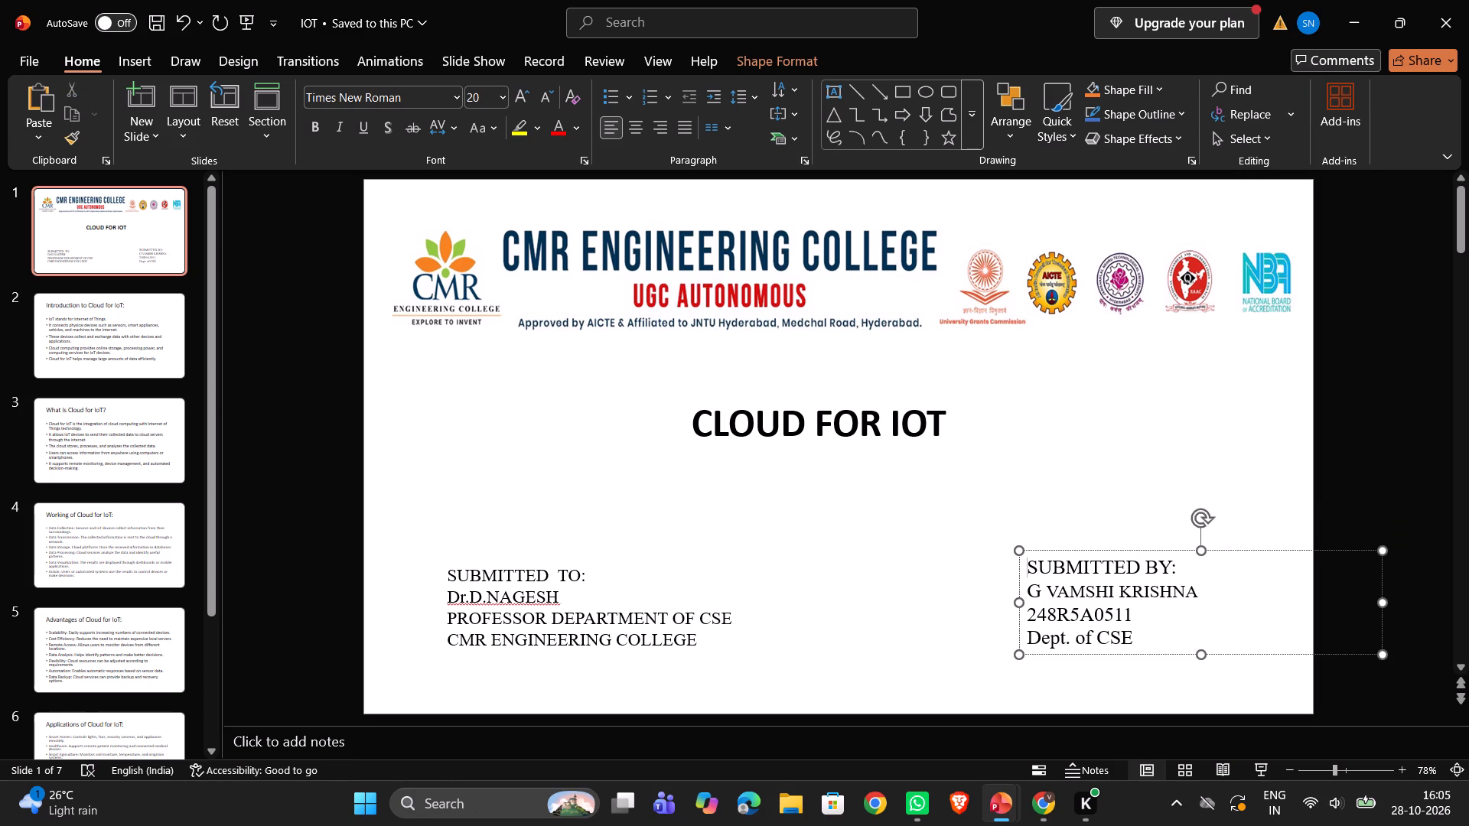
drag(1029, 569, 1128, 636)
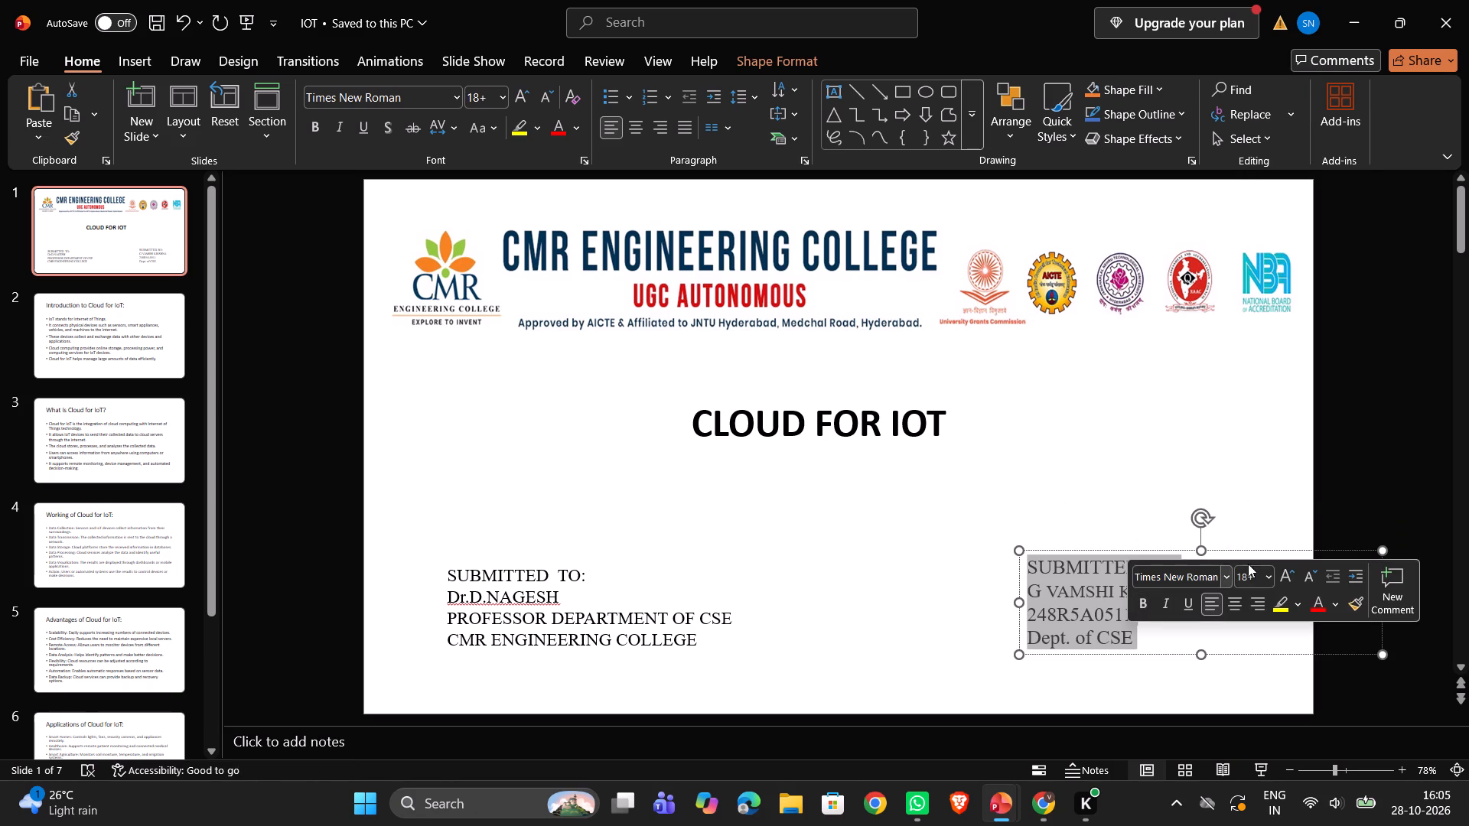
click(1269, 577)
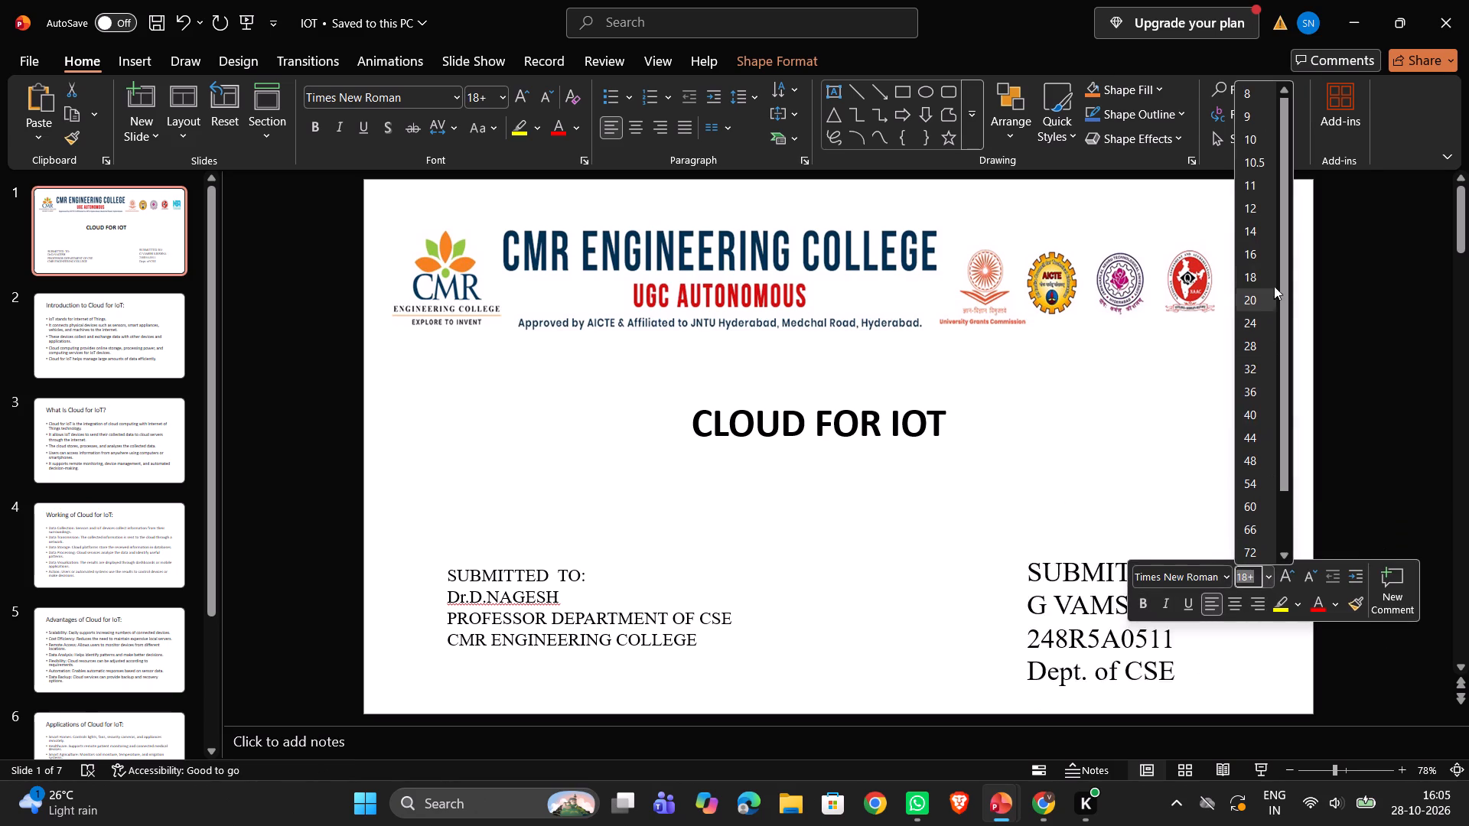
click(1263, 275)
click(839, 504)
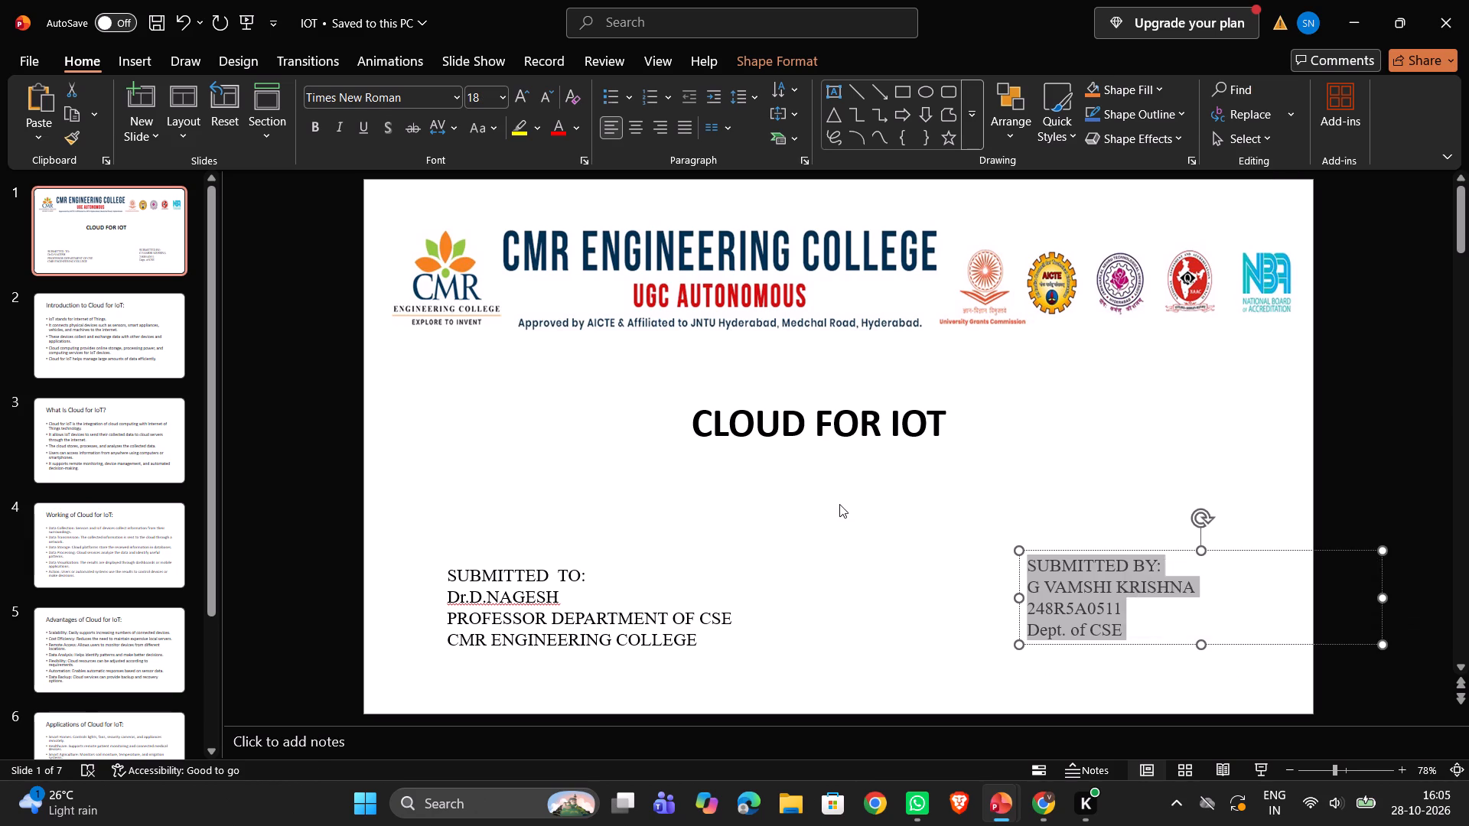
key(ctrl+s)
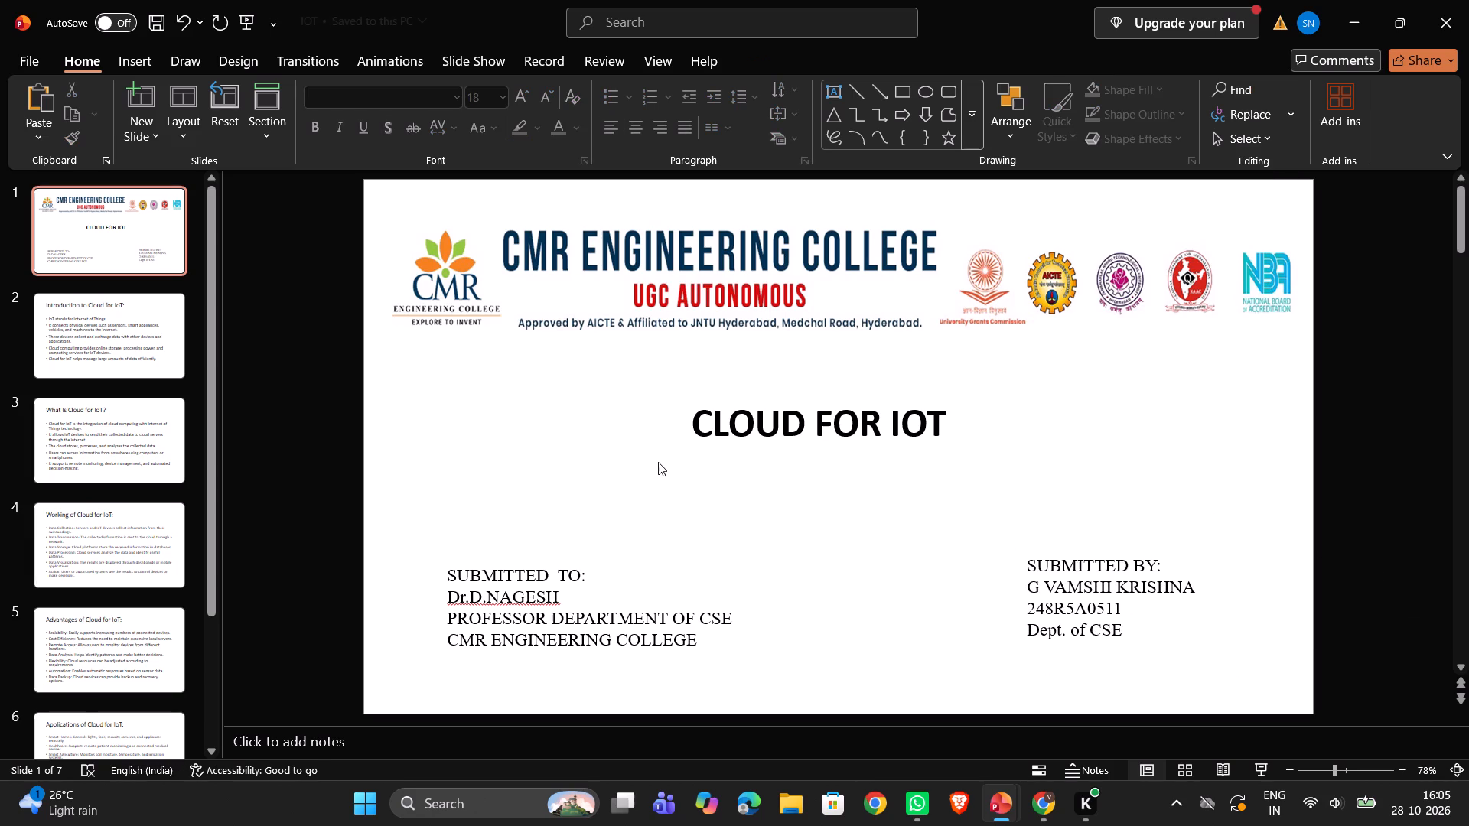
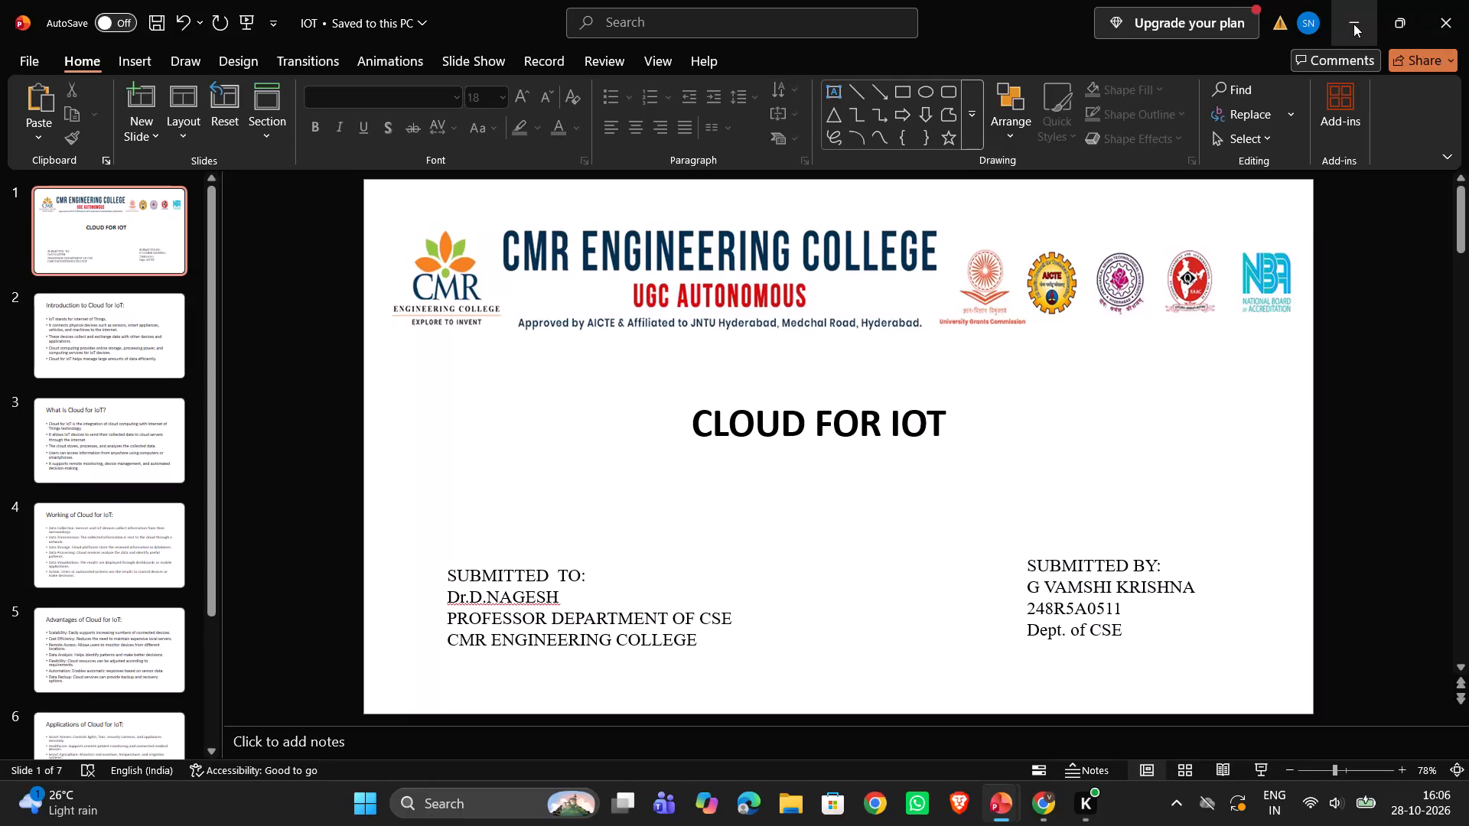
Minimize the IOT presentation window to get it out of the way.
click(1353, 24)
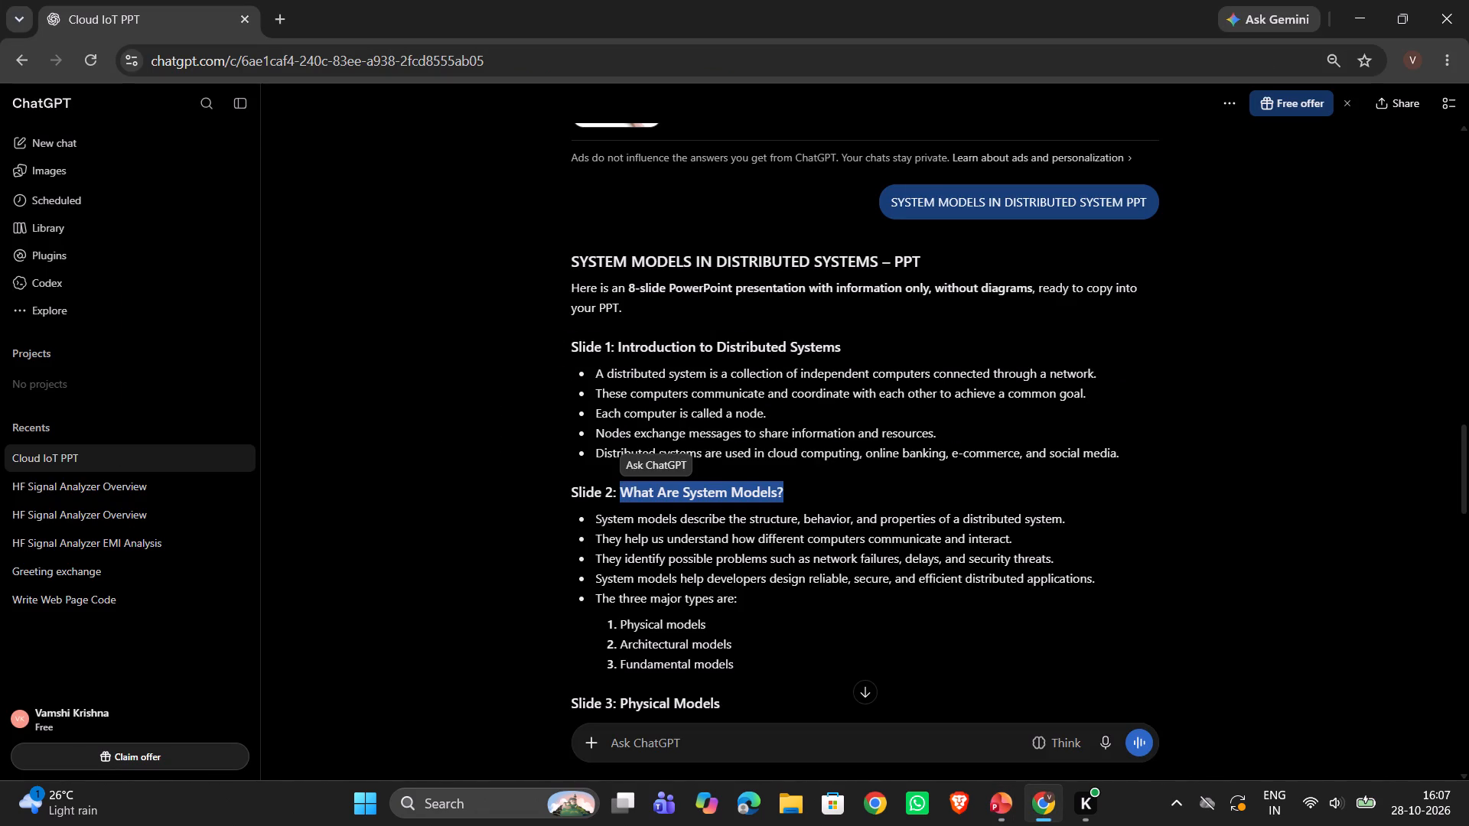
drag(594, 507, 734, 655)
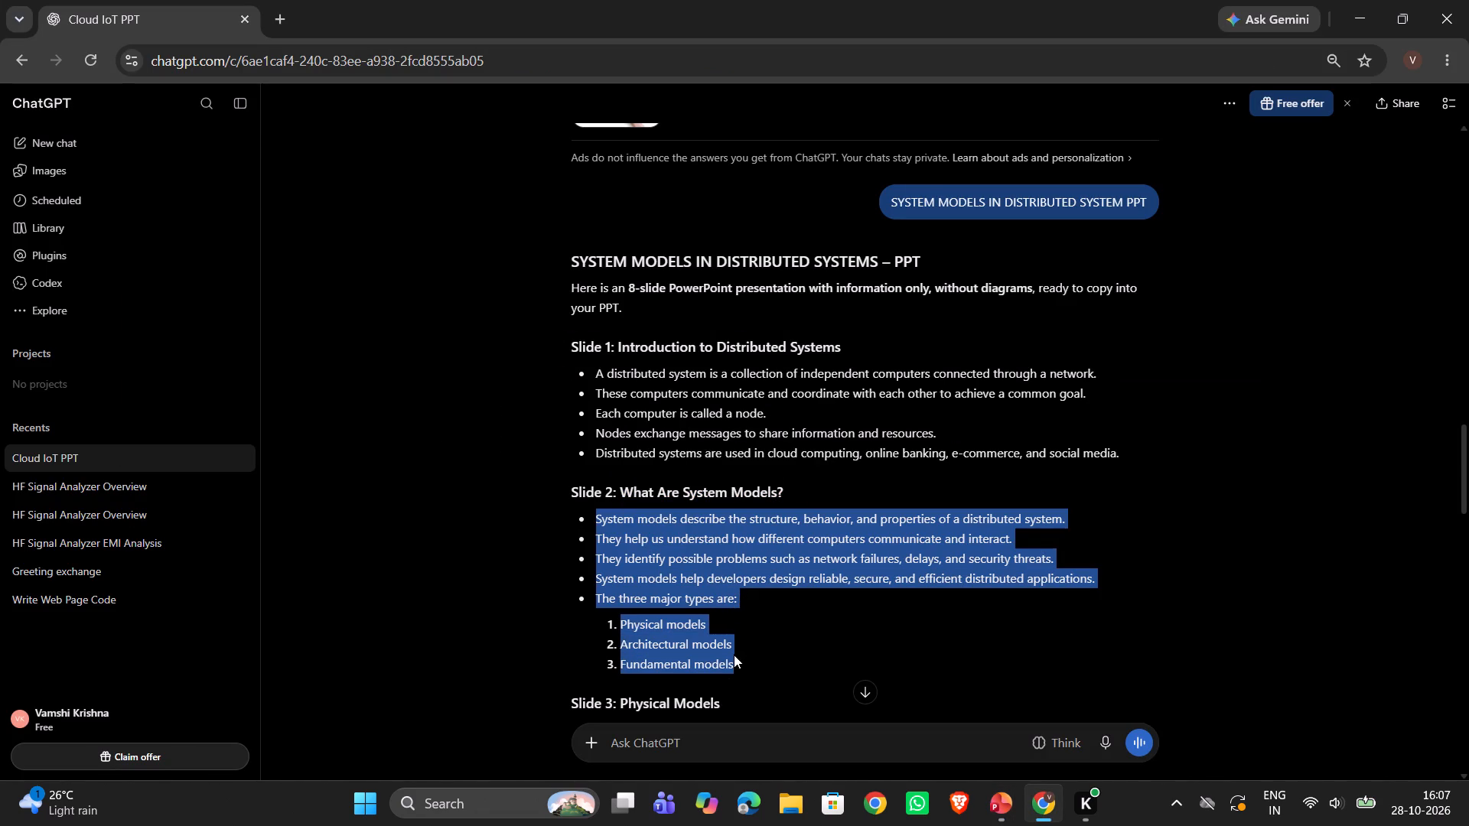
drag(734, 655, 737, 658)
key(ctrl+c)
key(alt+Tab)
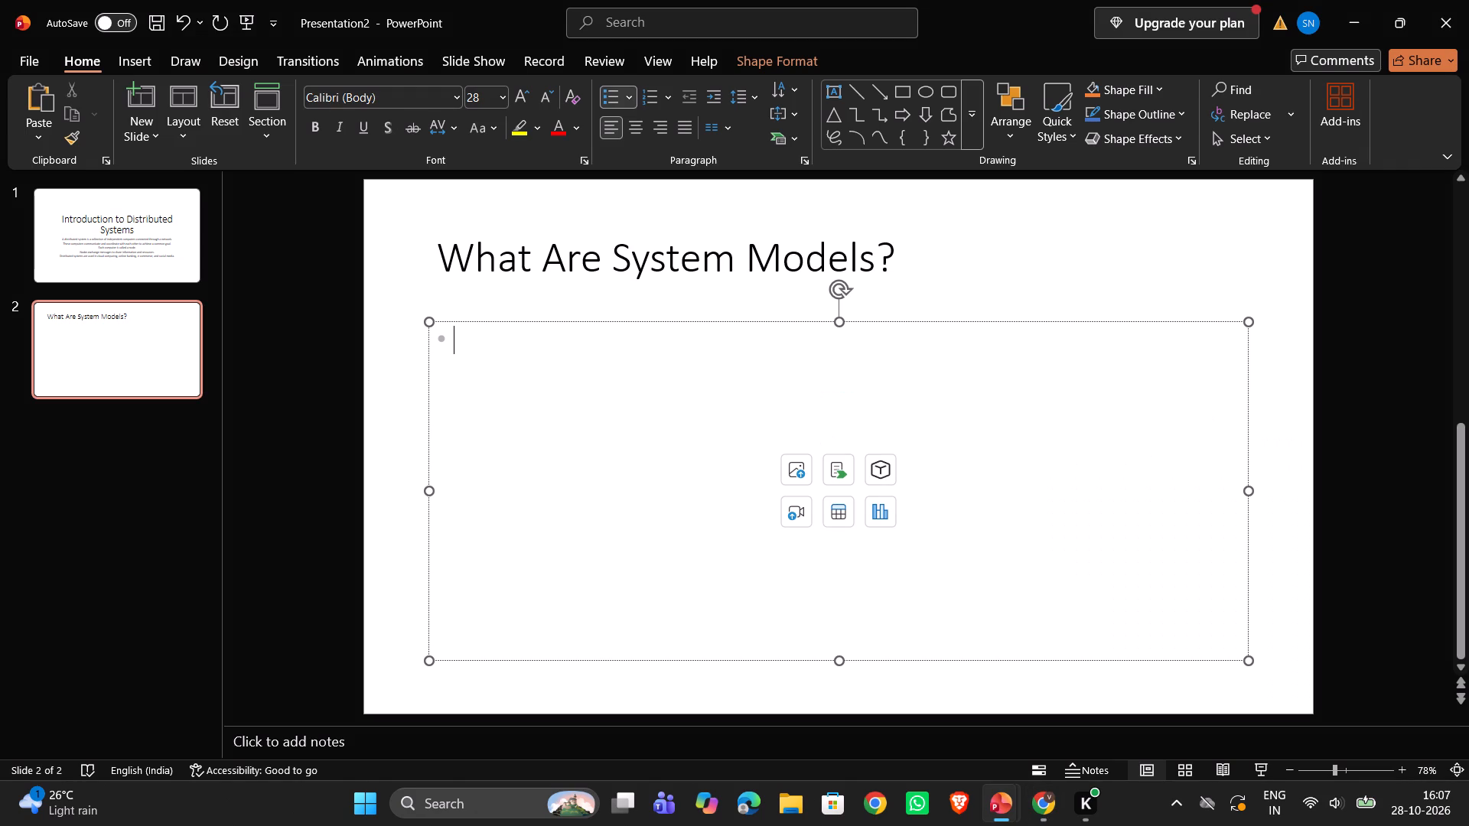
click(620, 558)
key(ctrl+v)
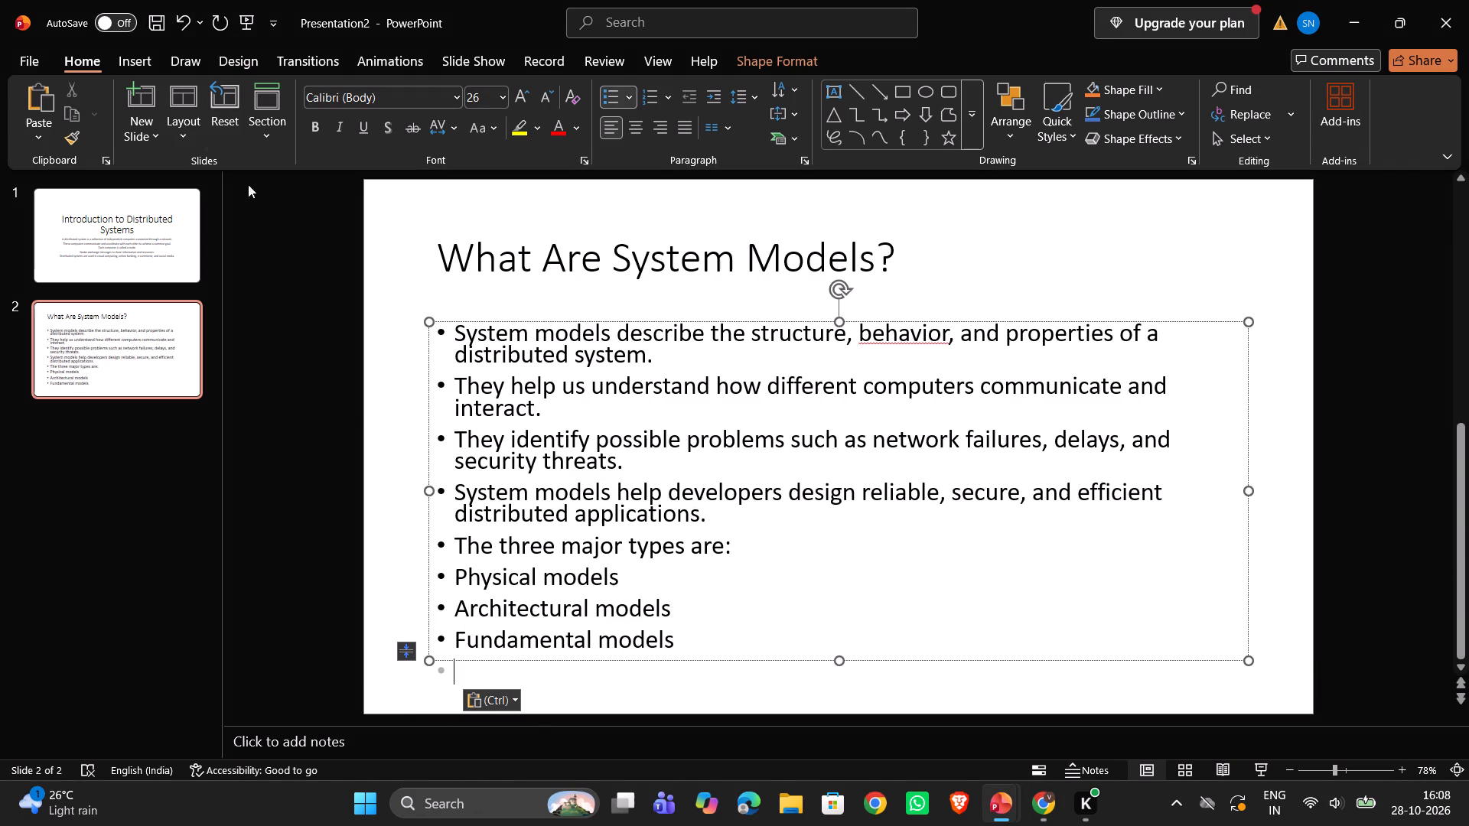
Add a third slide with title and content placeholders after the "What Are System Models?" slide.
click(140, 89)
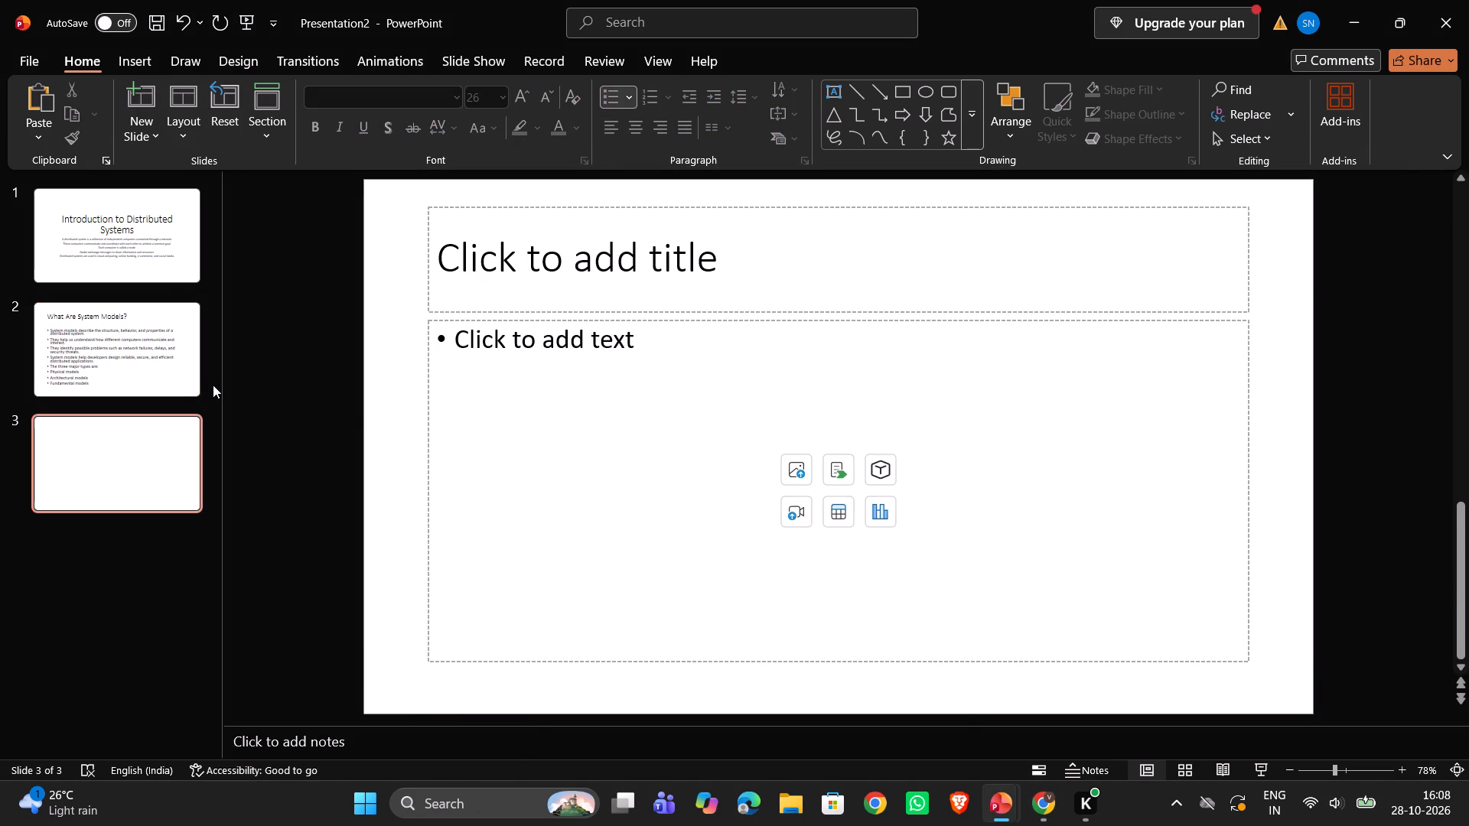
Copy ChatGPT's "Physical Models" heading, bullets and examples from Slide 3 in Chrome into the third PowerPoint slide's body.
key(alt+Tab)
click(395, 507)
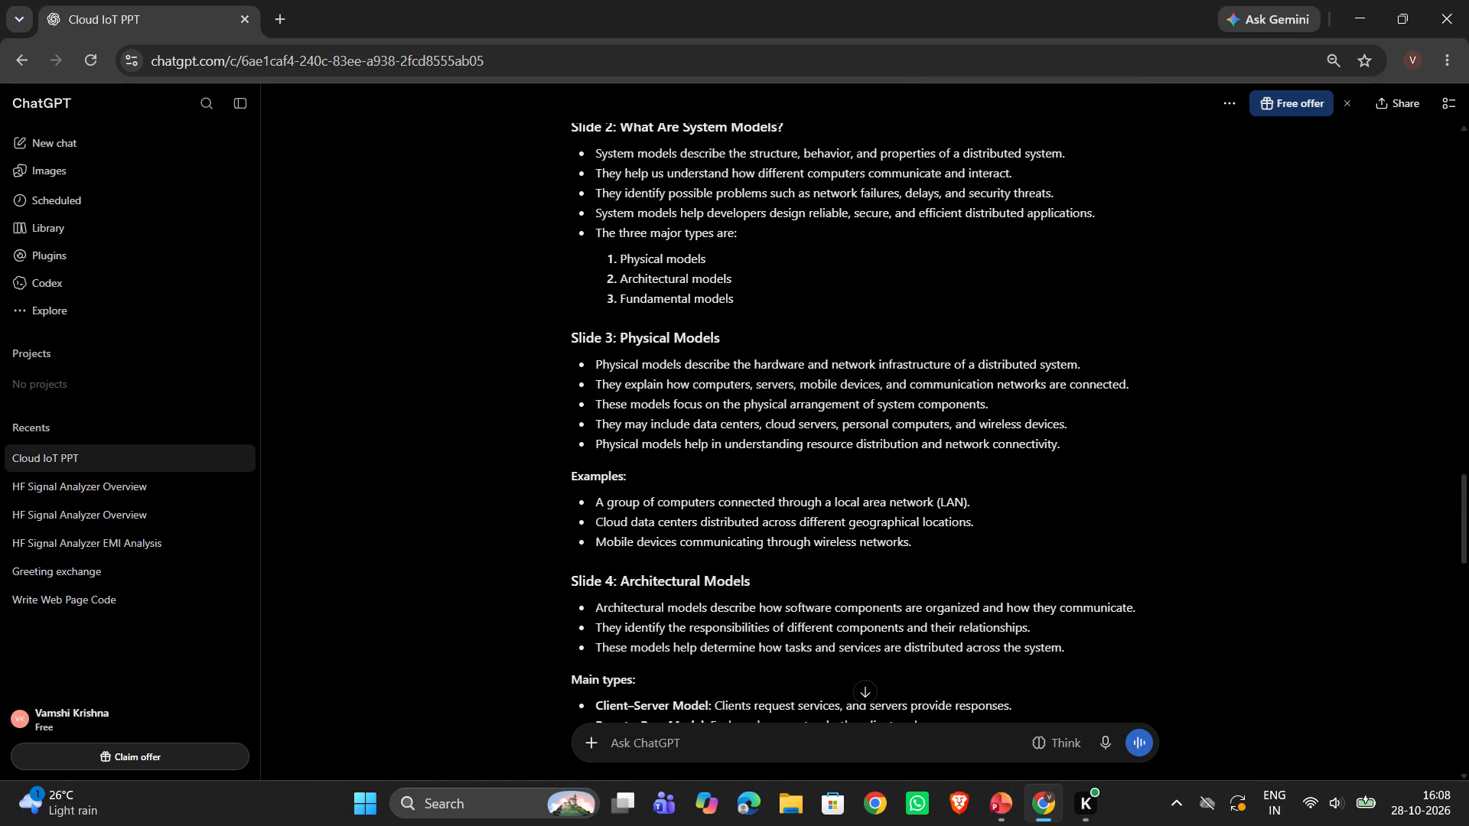
drag(619, 336, 920, 541)
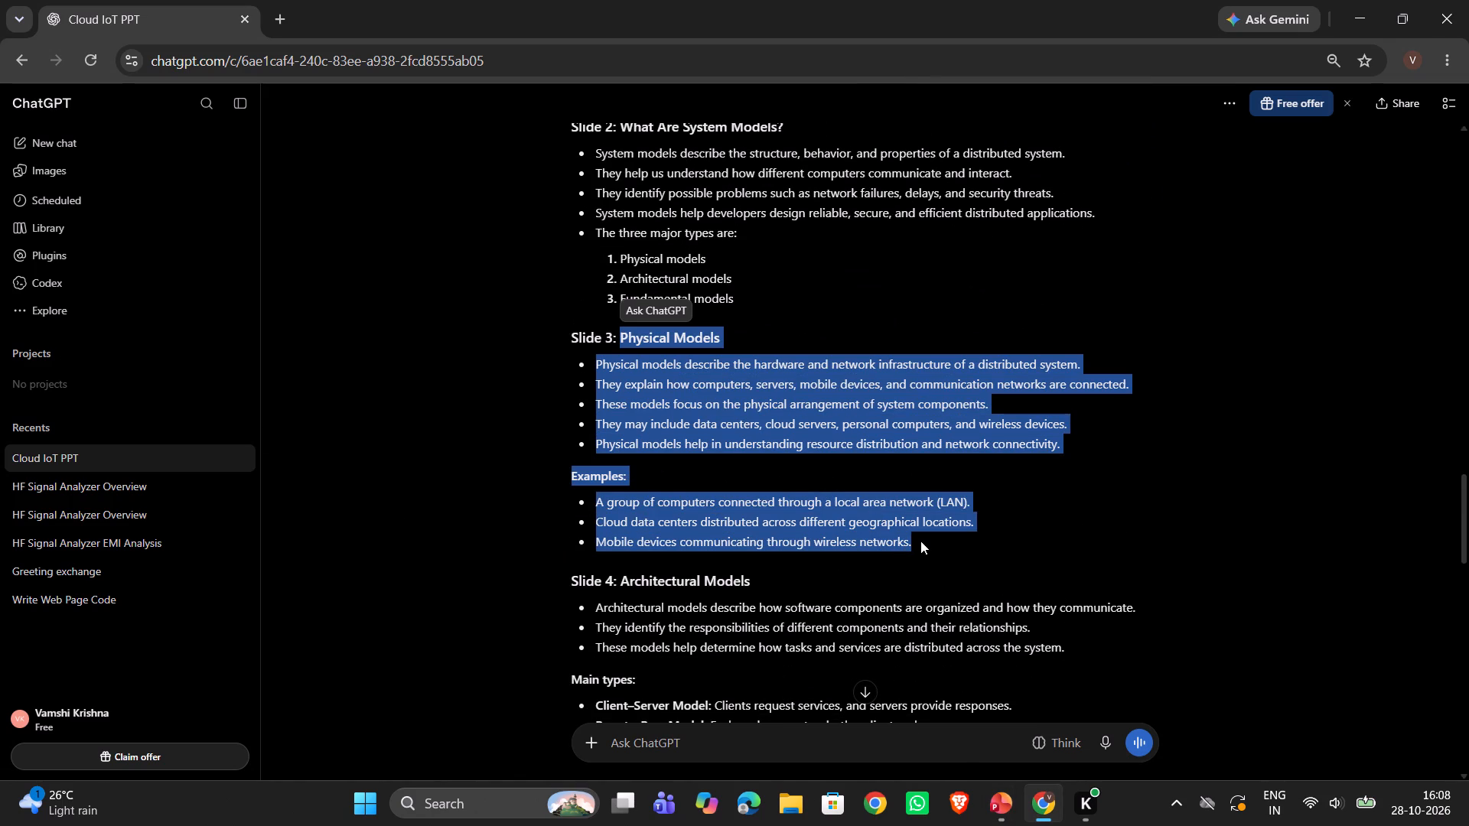
key(ctrl+c)
key(alt+Tab)
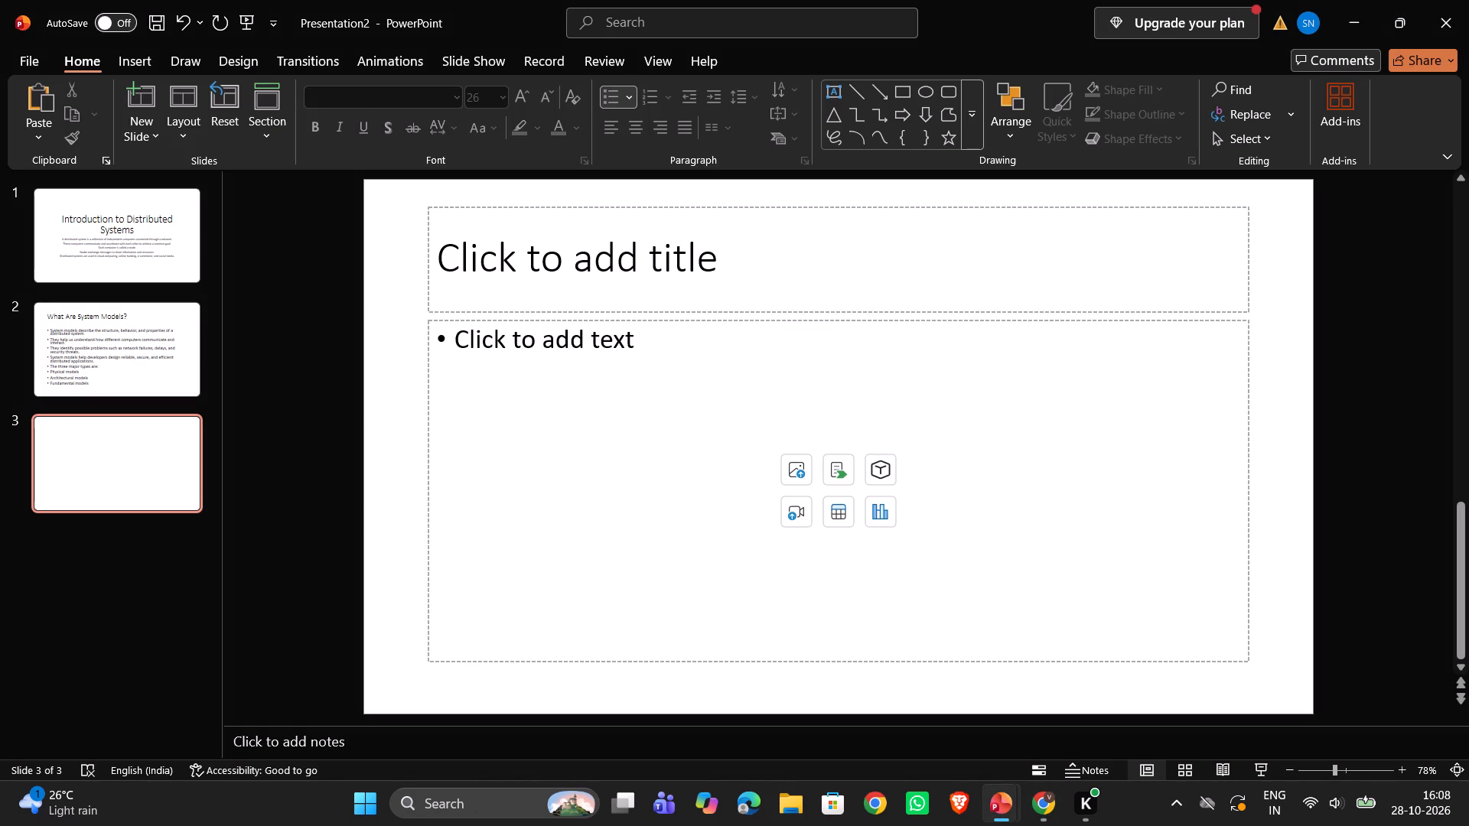
click(580, 419)
key(ctrl+v)
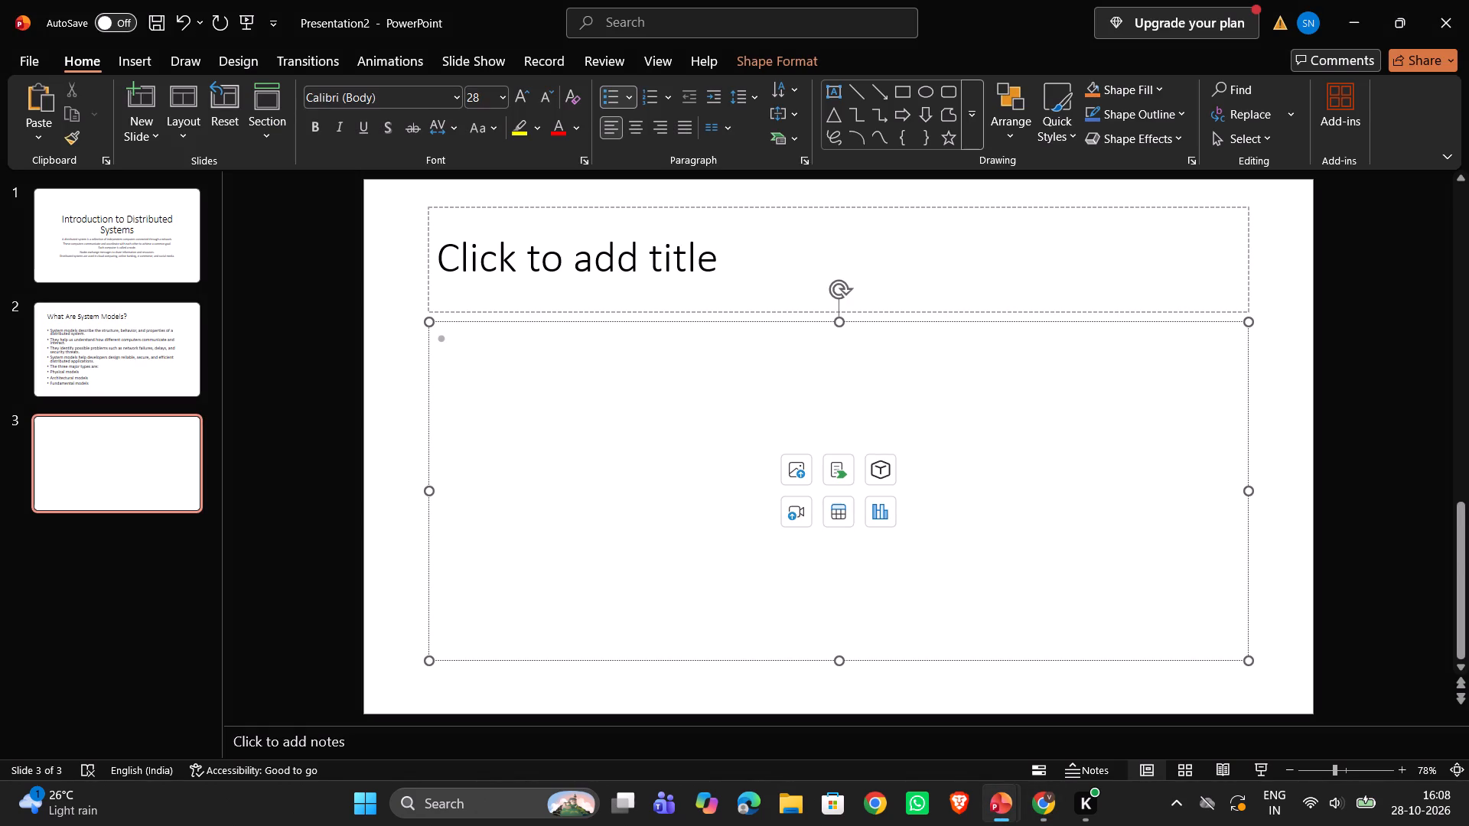
Delete the "Physical Models" heading text and its bullet from the first line of the third slide's body.
click(611, 339)
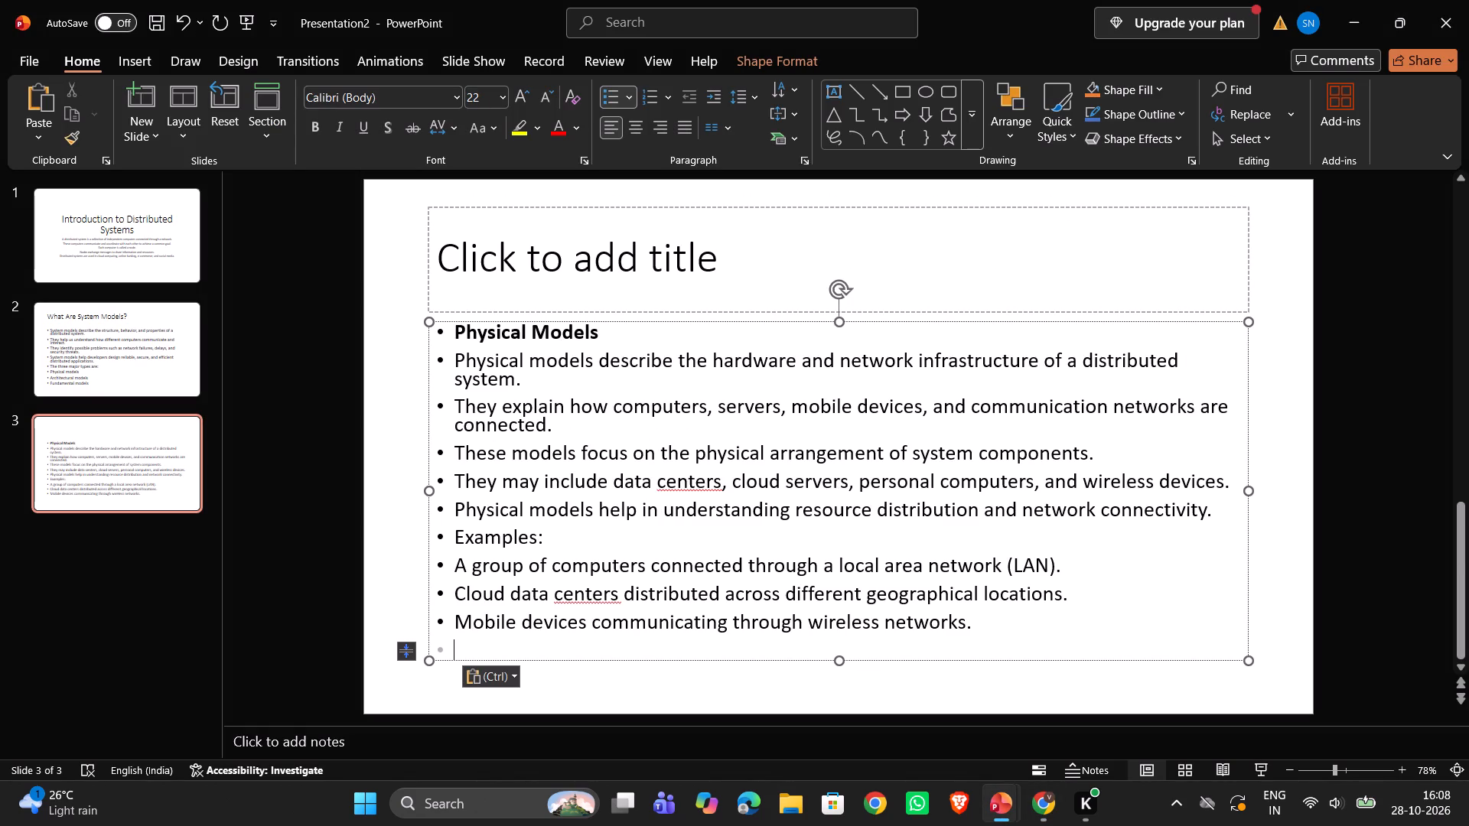
key(BackSpace)
key(BackSpace)
key(BackSpace)
key(BackSpace)
key(BackSpace)
key(BackSpace)
key(BackSpace)
key(BackSpace)
key(BackSpace)
key(BackSpace)
key(BackSpace)
key(BackSpace)
key(BackSpace)
key(BackSpace)
key(BackSpace)
key(BackSpace)
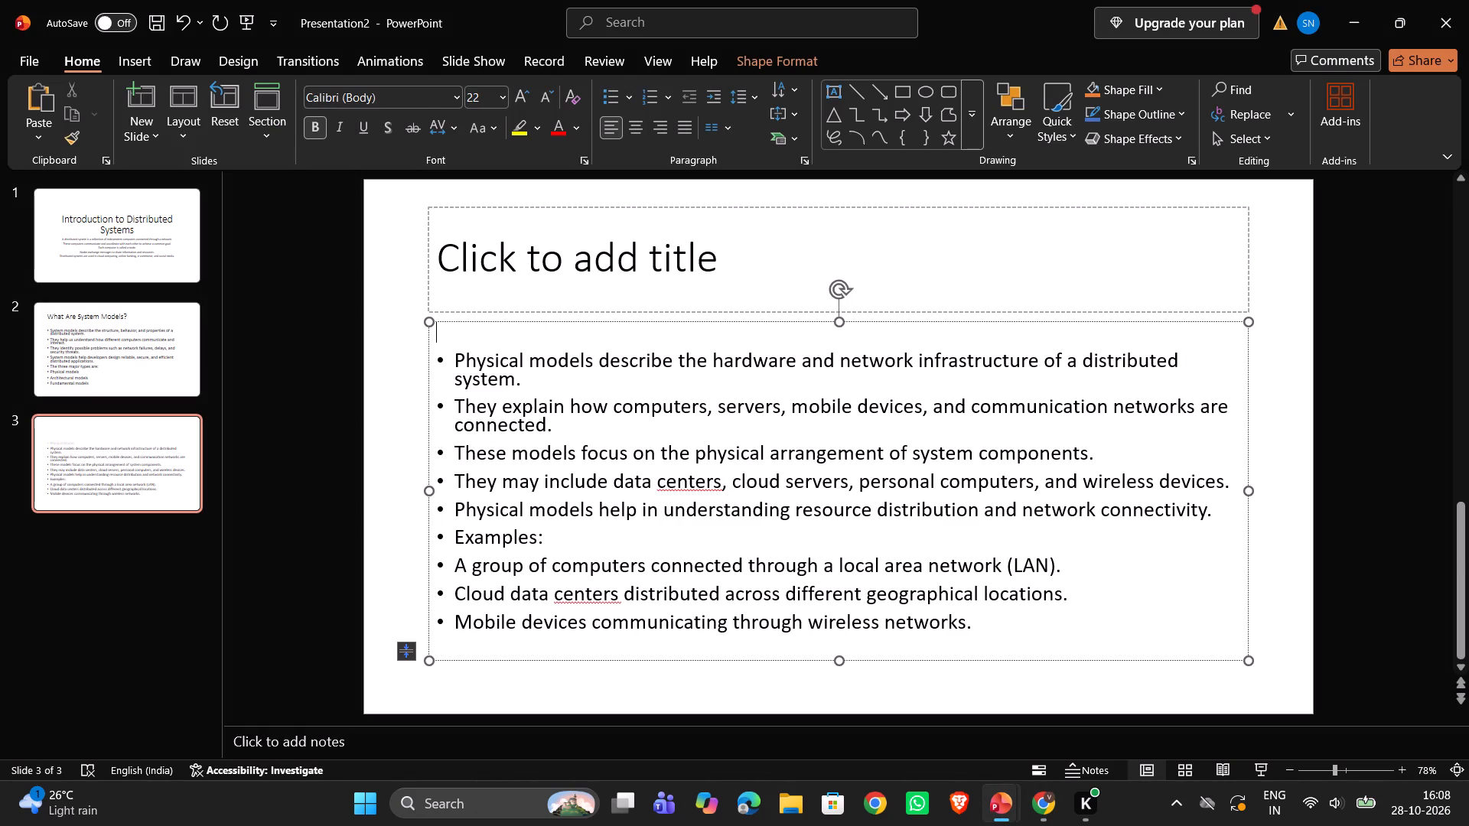
key(BackSpace)
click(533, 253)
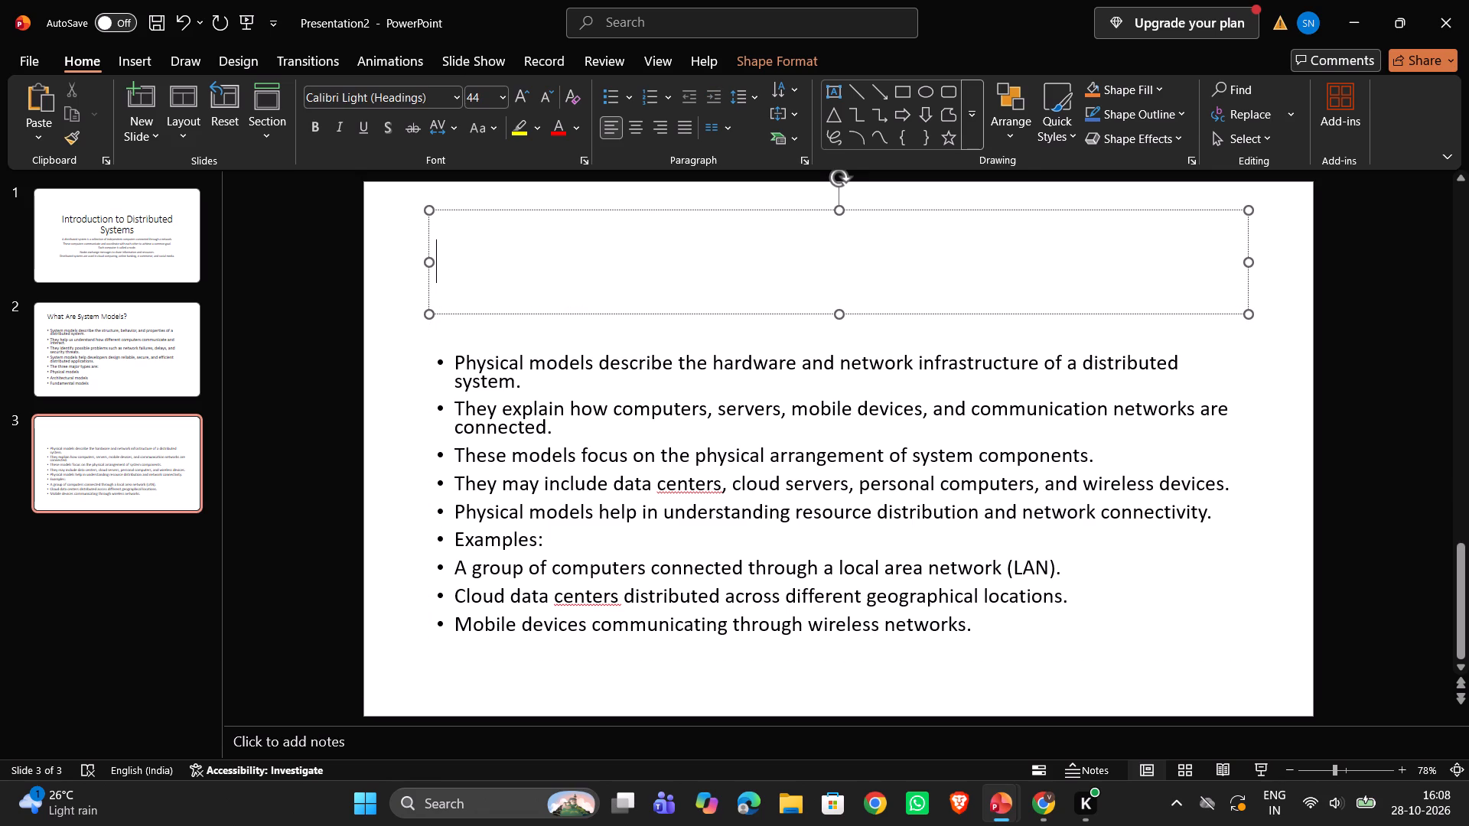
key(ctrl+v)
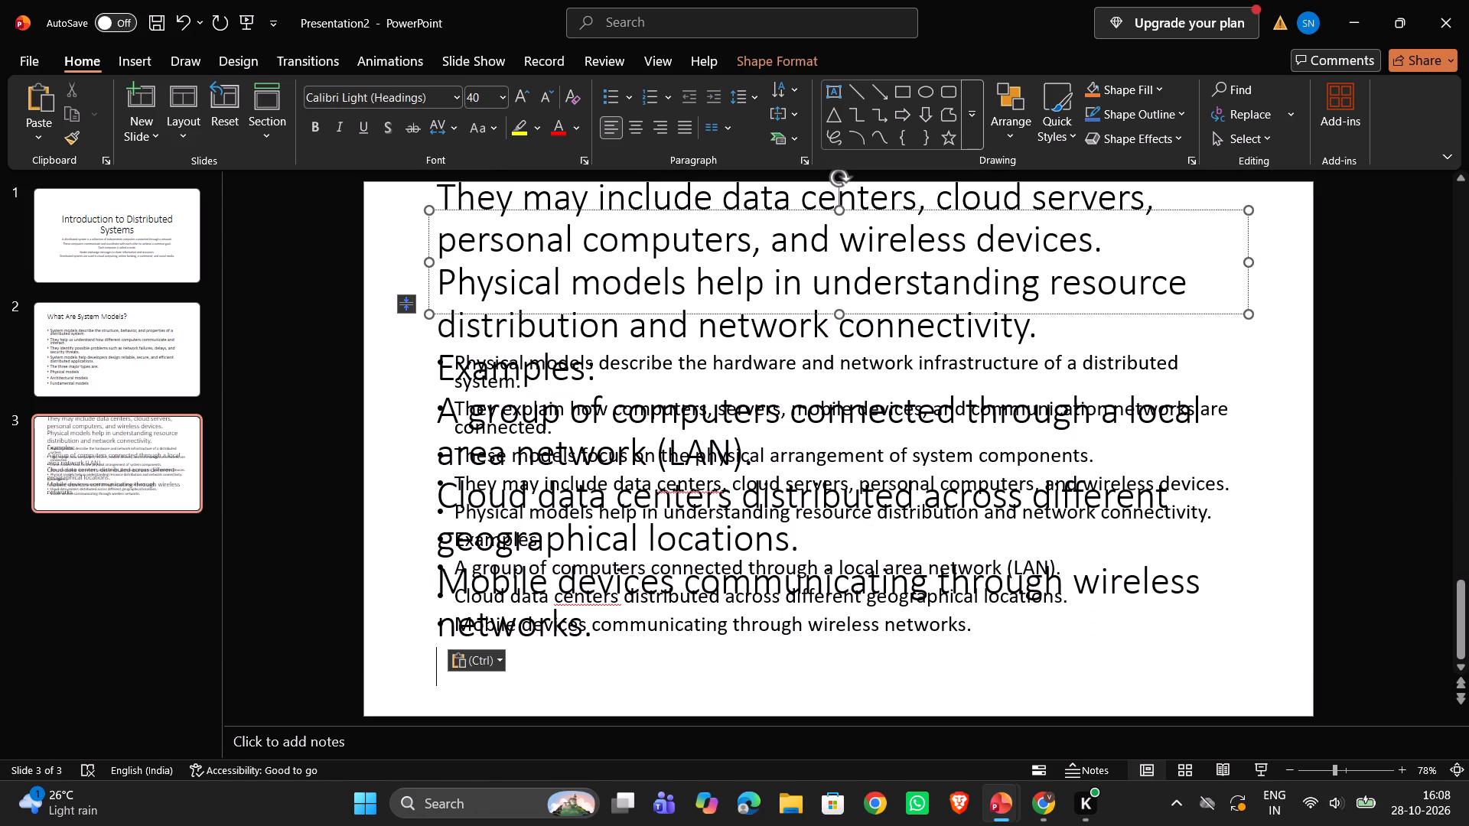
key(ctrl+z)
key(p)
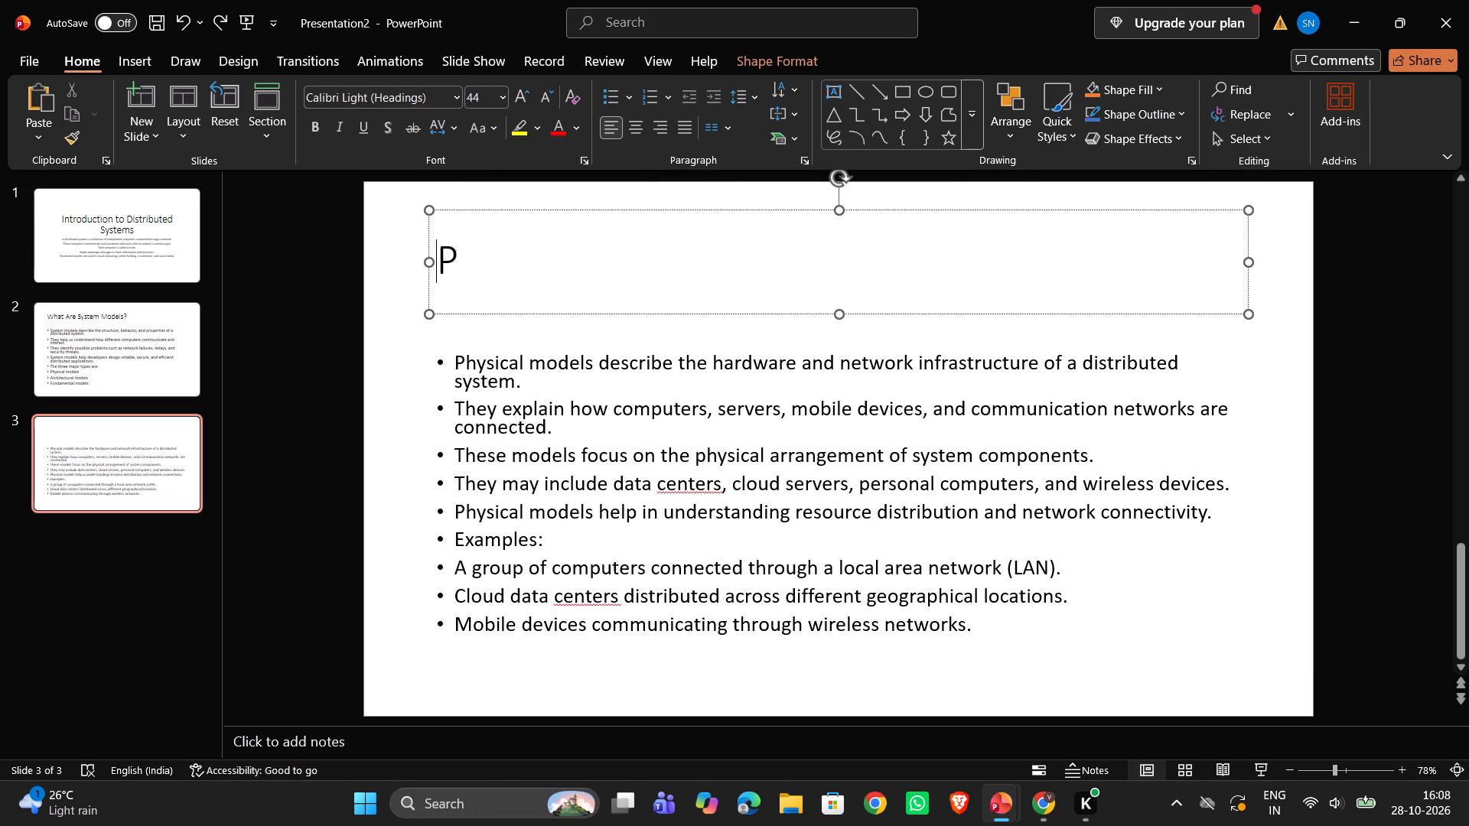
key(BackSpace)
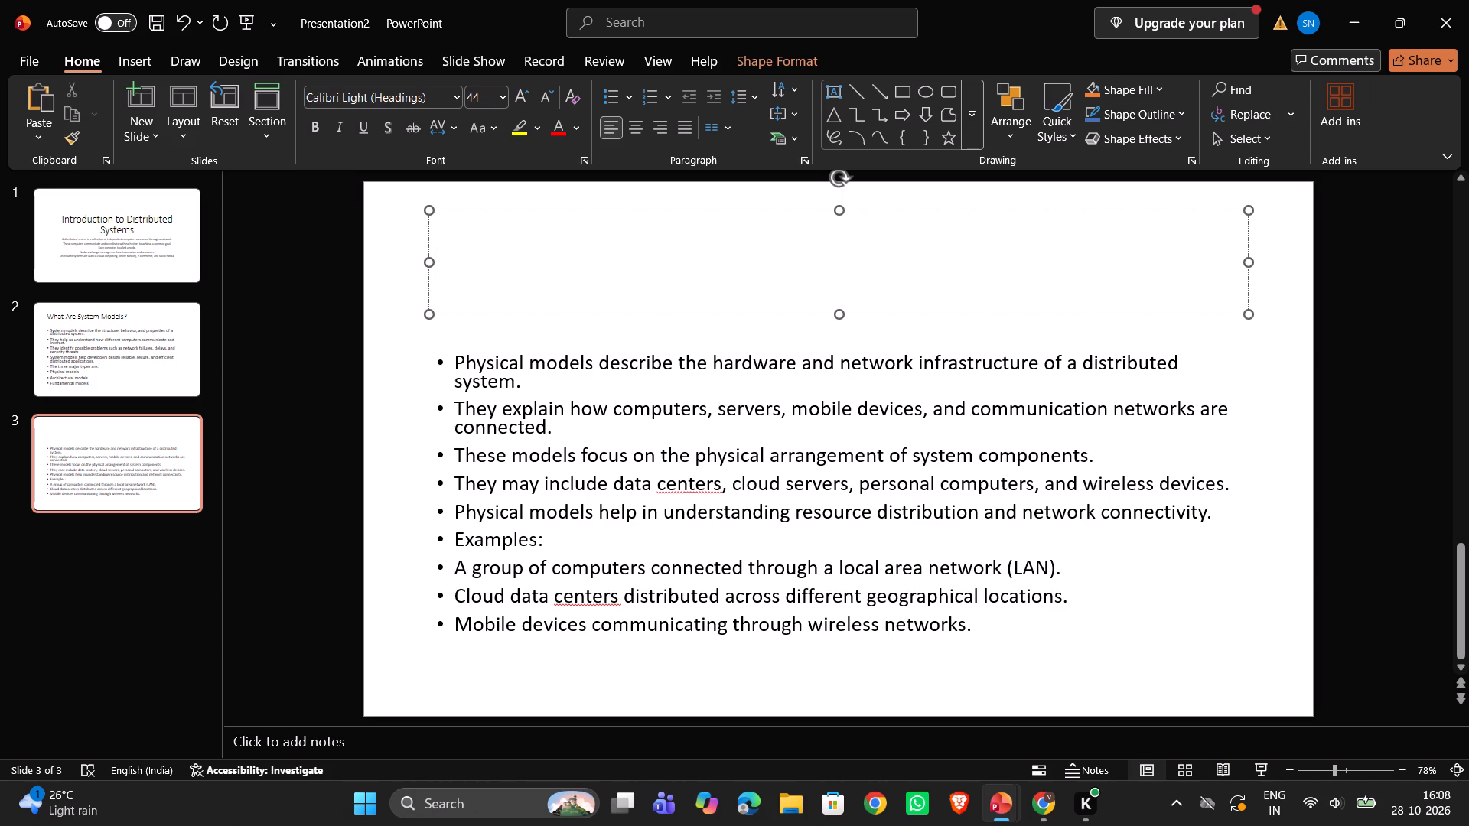
Add a fourth slide and copy the Slide 4 heading "Architectural Models" from ChatGPT in Chrome into its title.
click(145, 95)
key(alt+Tab)
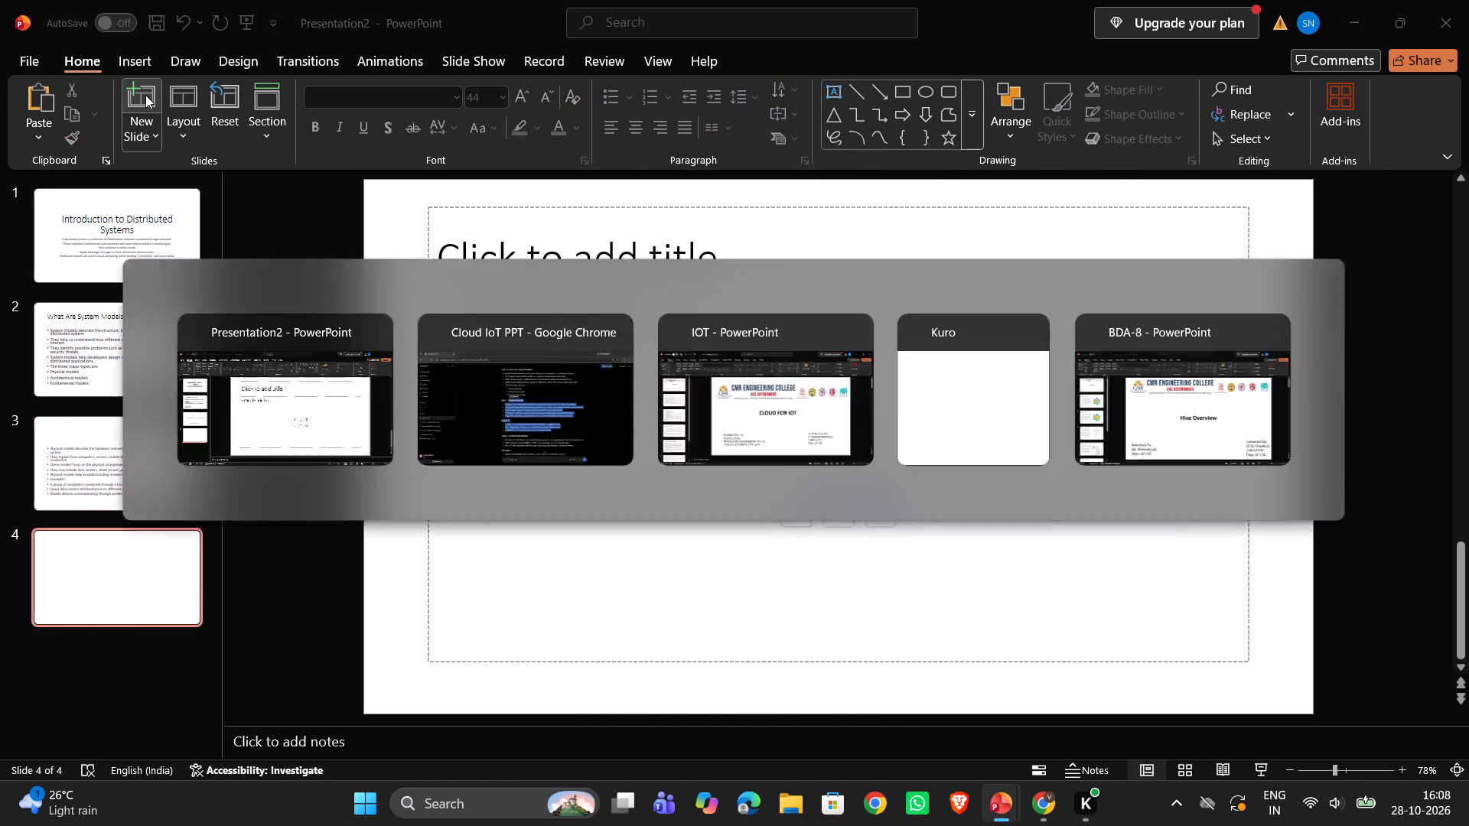
click(386, 427)
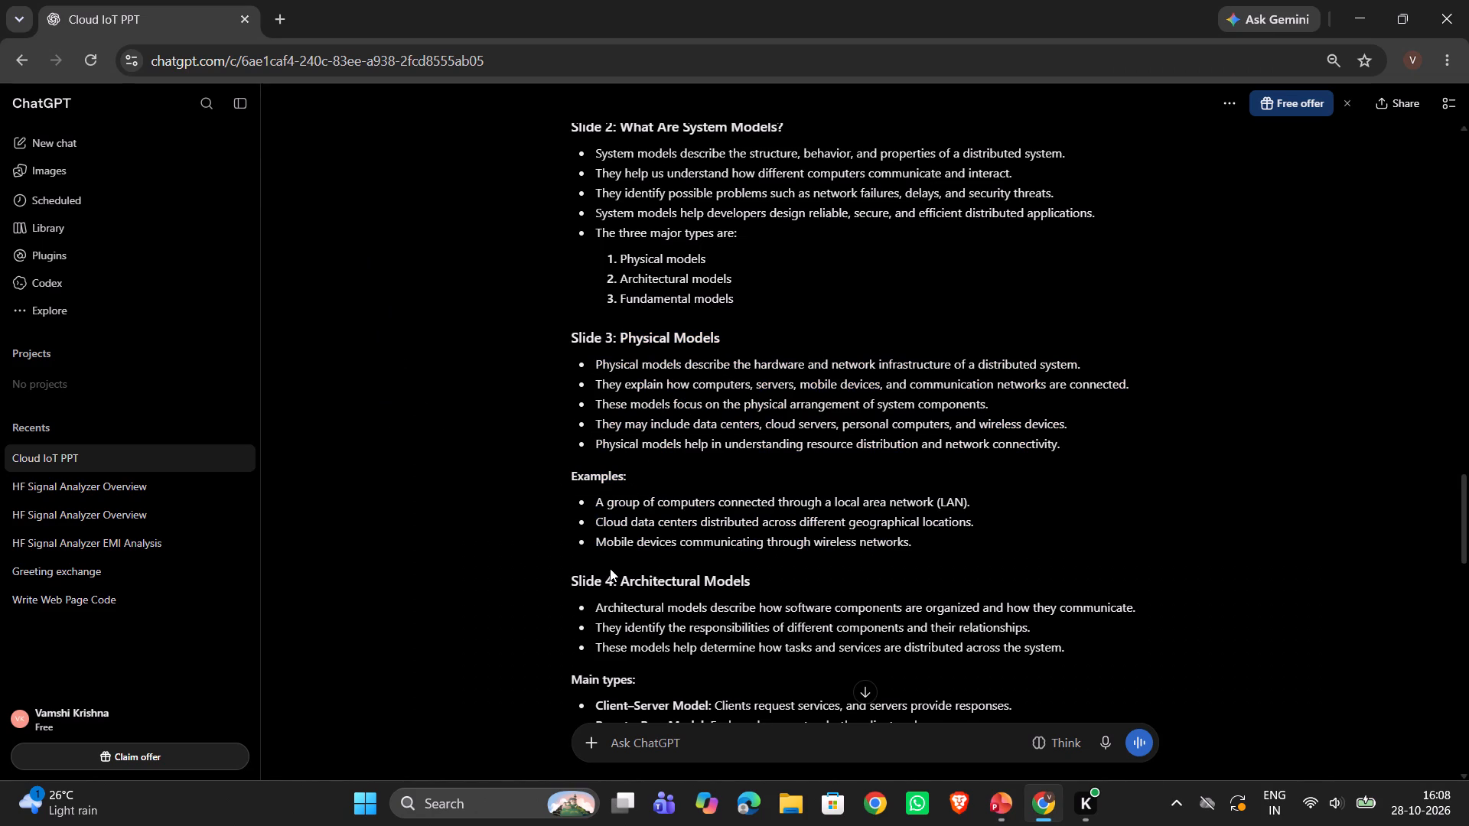
scroll(610, 568, down, 1)
drag(621, 496, 767, 490)
key(ctrl+c)
key(alt+Tab)
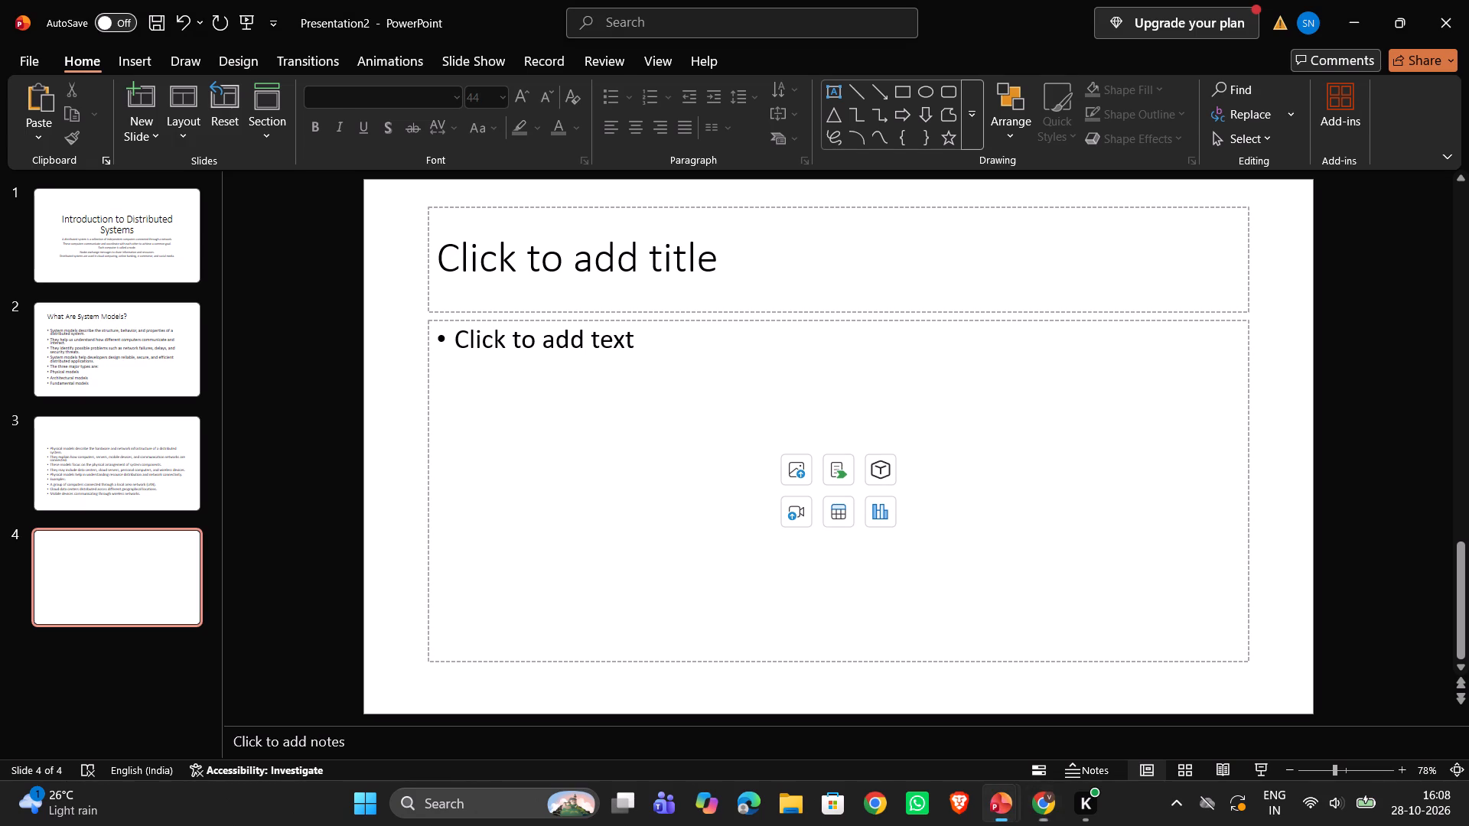
click(658, 257)
key(ctrl+c)
key(ctrl+v)
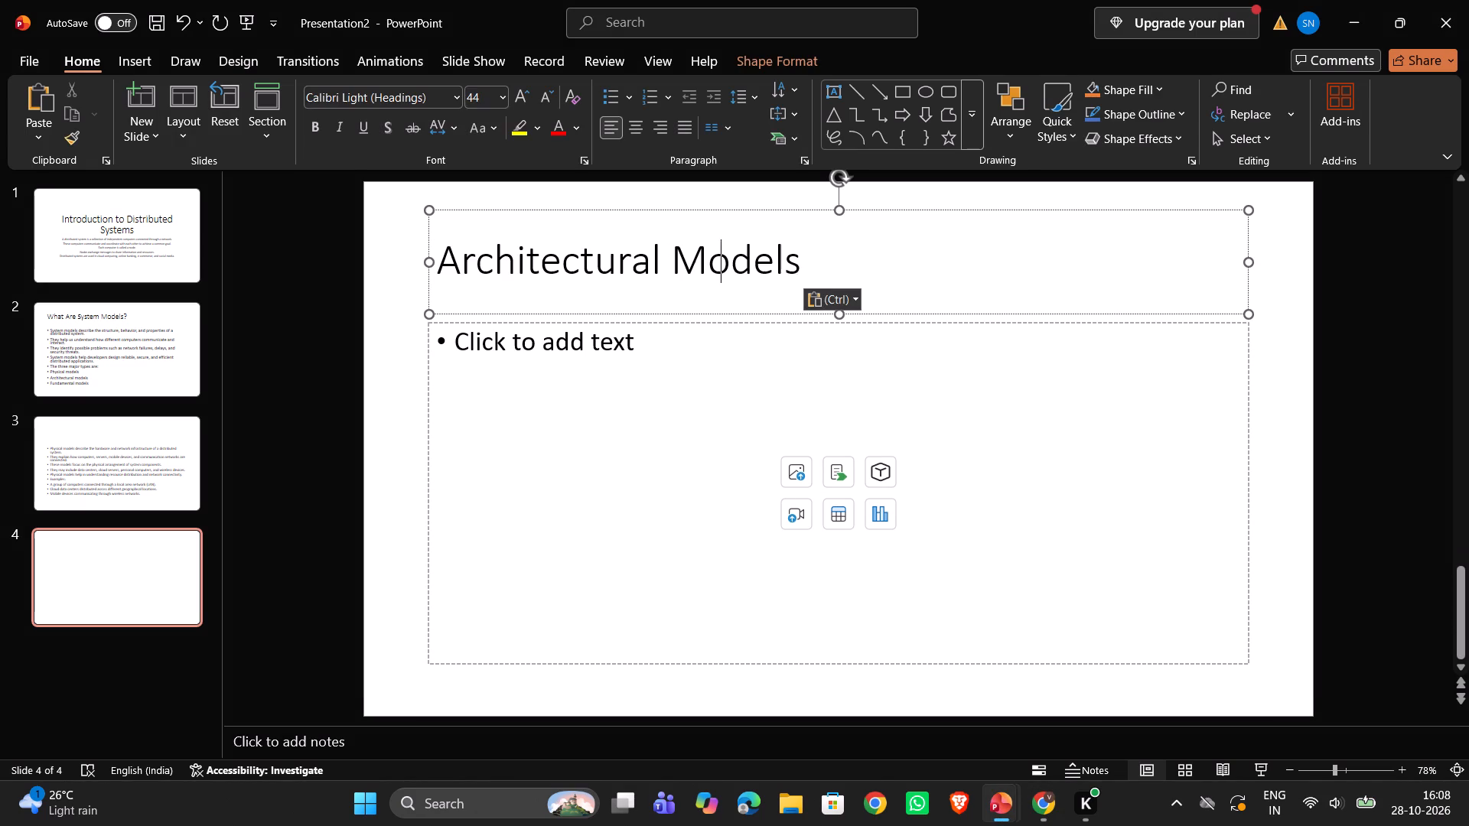
Copy the Slide 4 bullets and the "Main types" list from ChatGPT into the "Architectural Models" slide's body in PowerPoint.
key(alt+Tab)
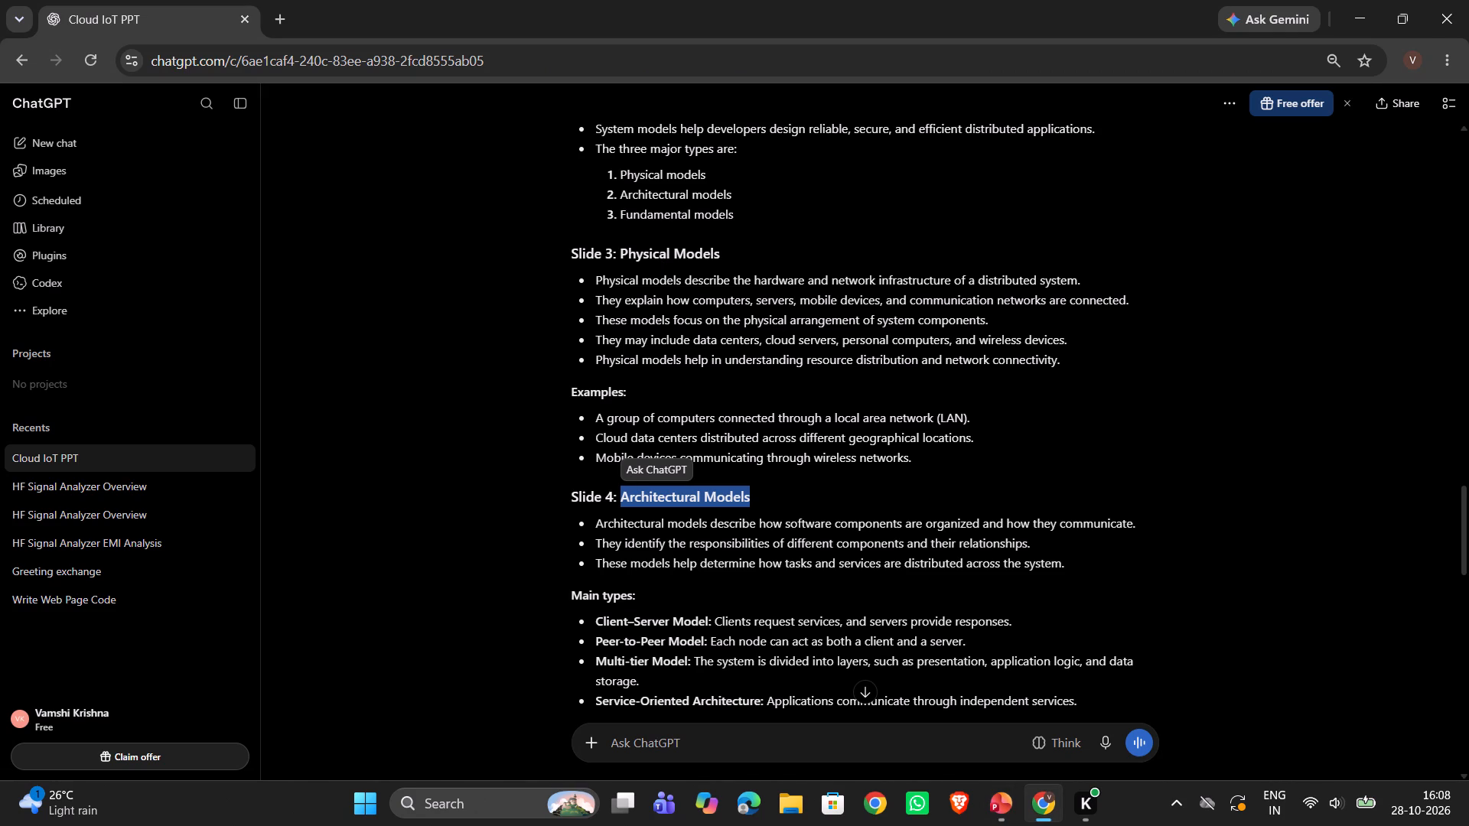
drag(594, 519, 721, 748)
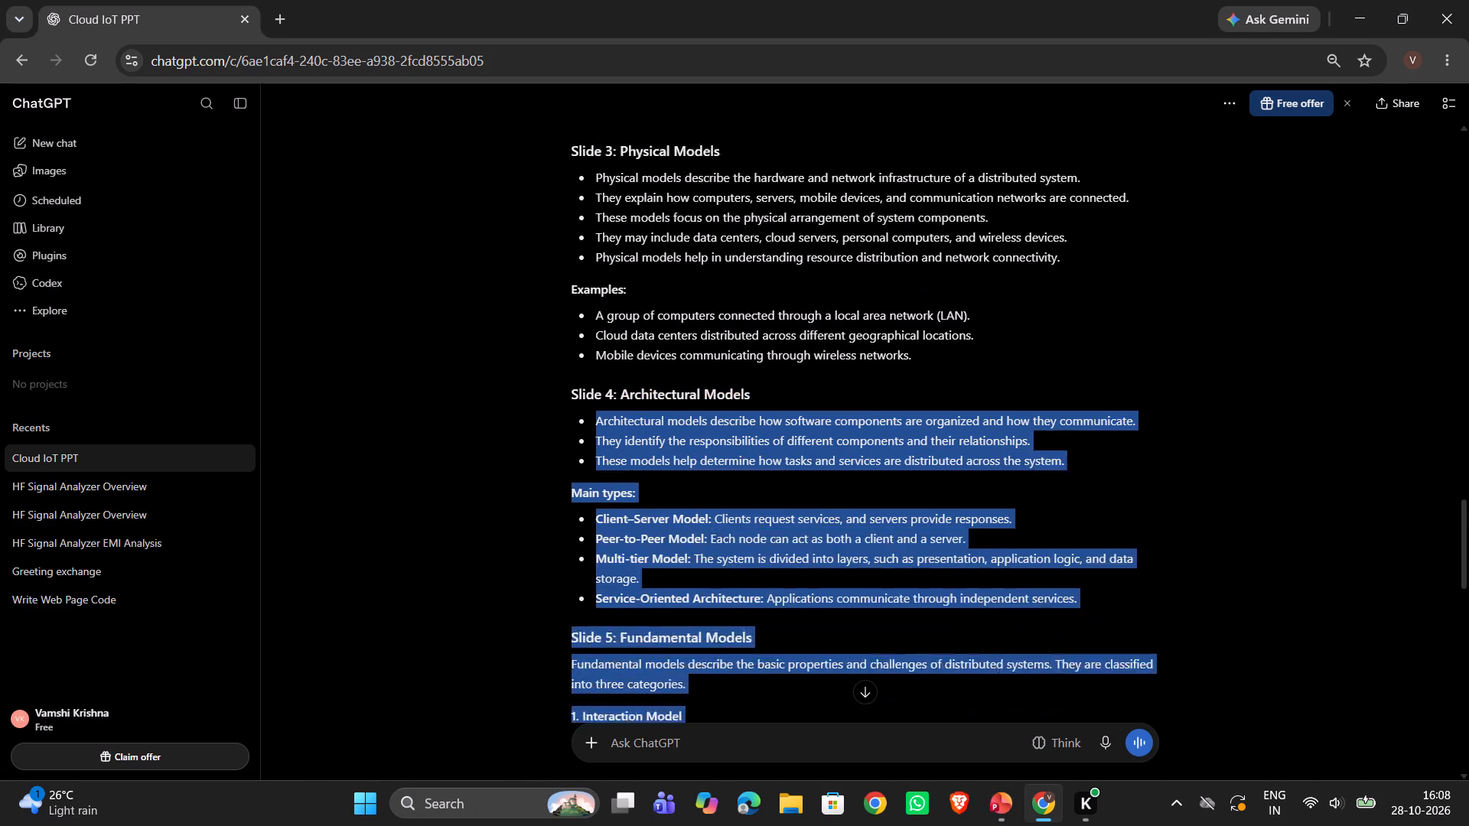
drag(721, 748, 723, 755)
click(741, 558)
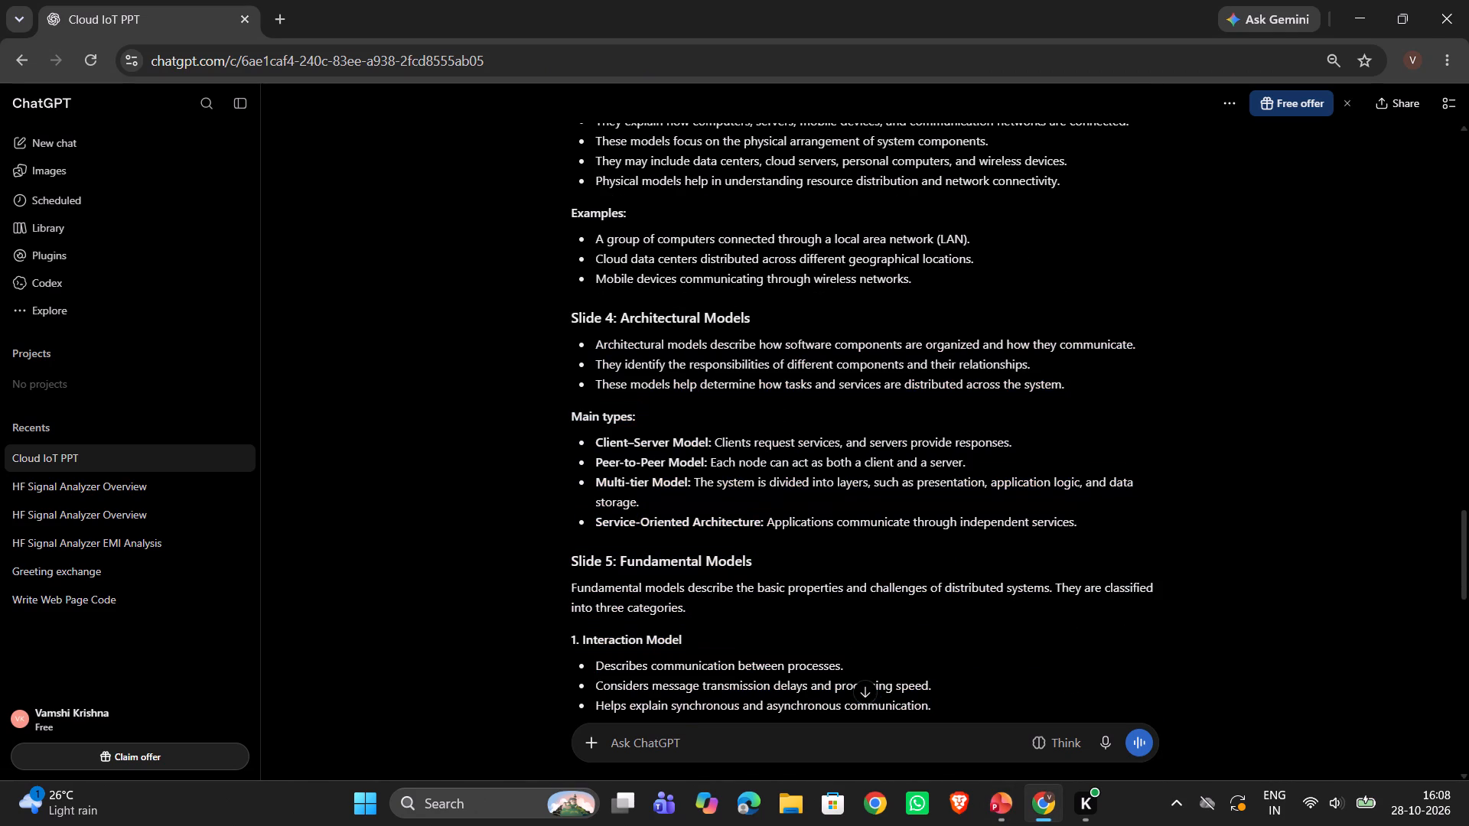
drag(595, 343, 680, 430)
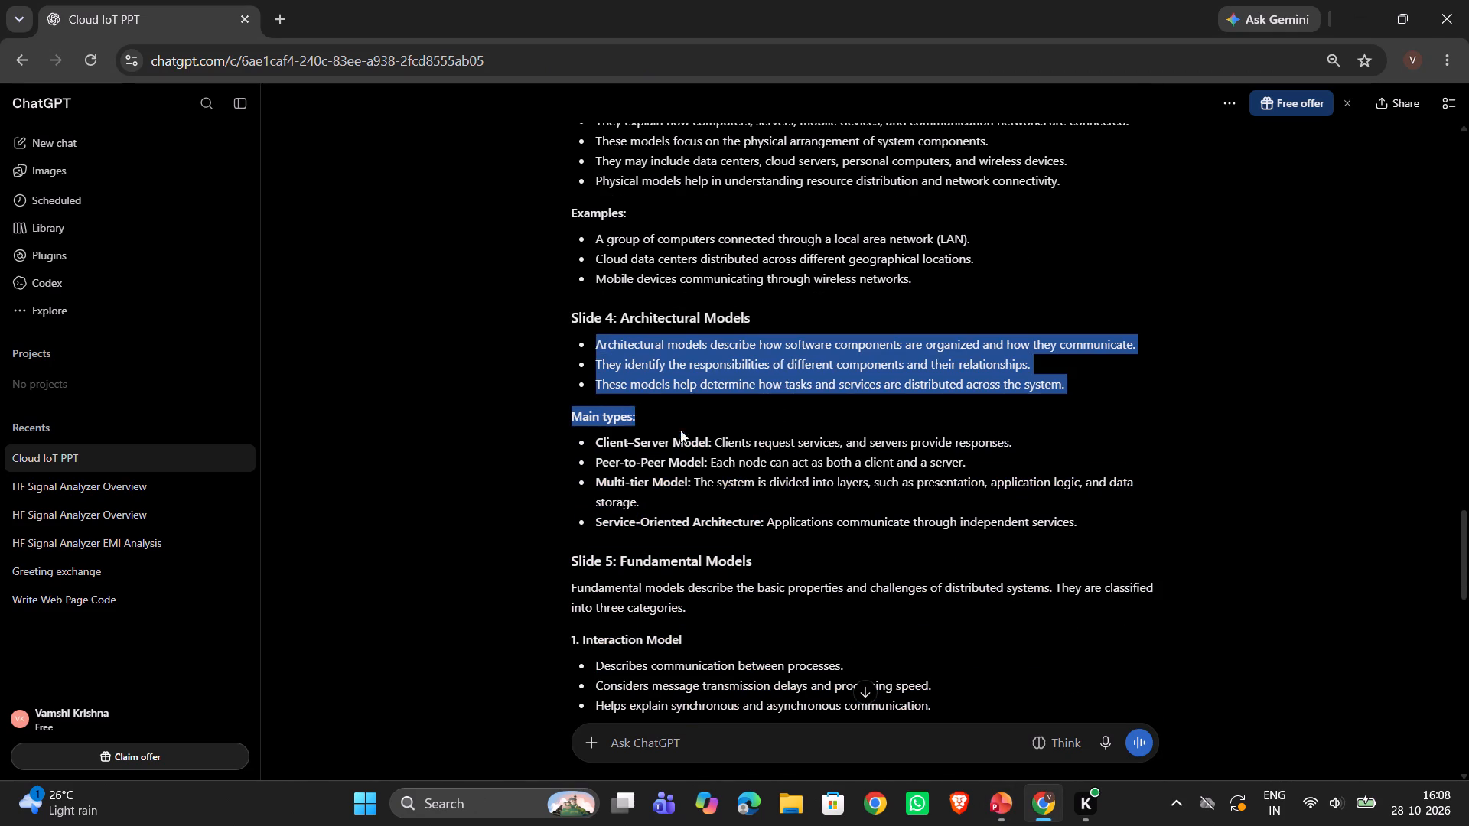
drag(680, 430, 1099, 512)
key(ctrl+c)
key(alt+Tab)
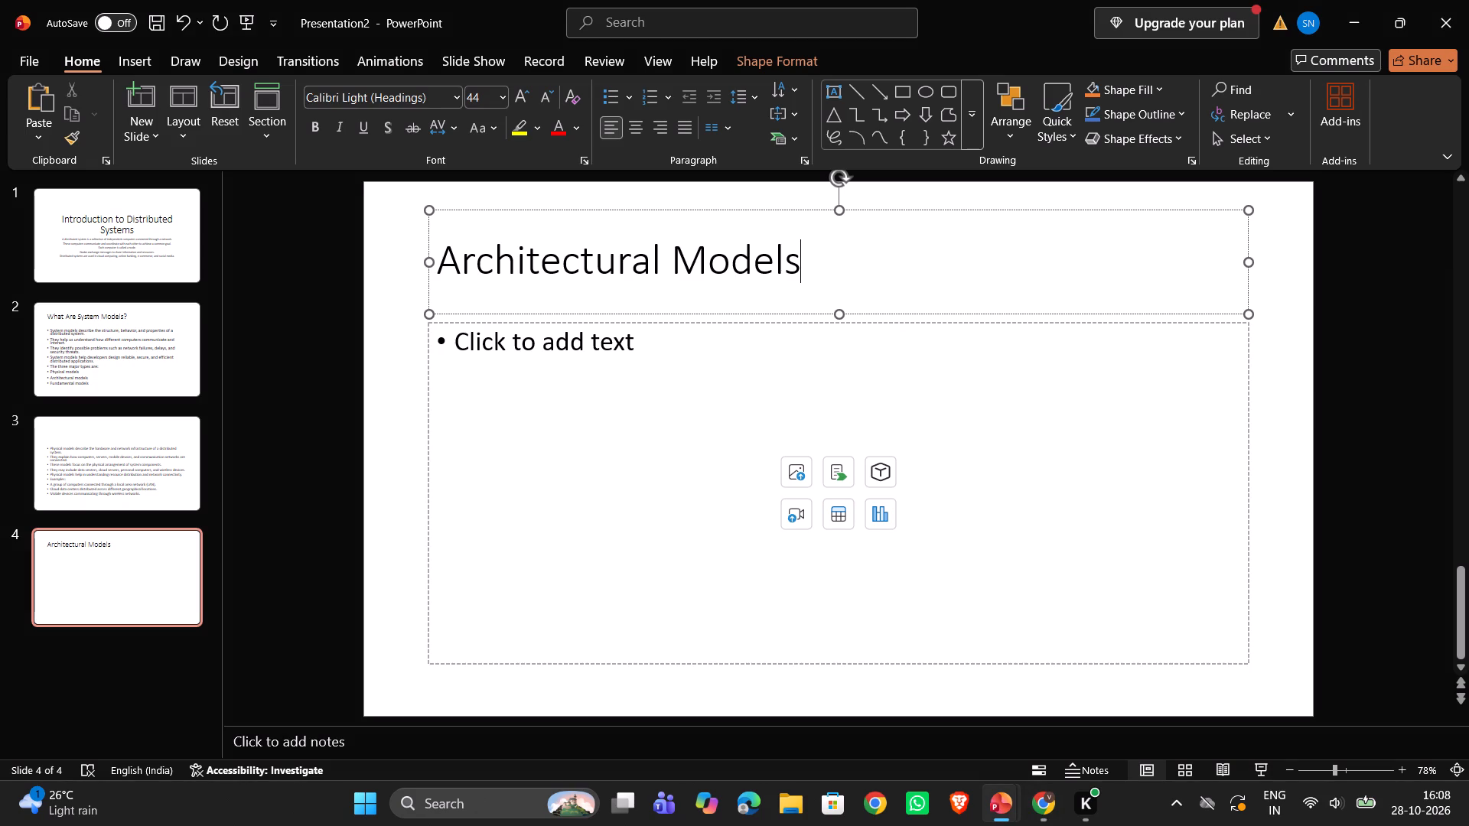
click(923, 461)
key(ctrl+v)
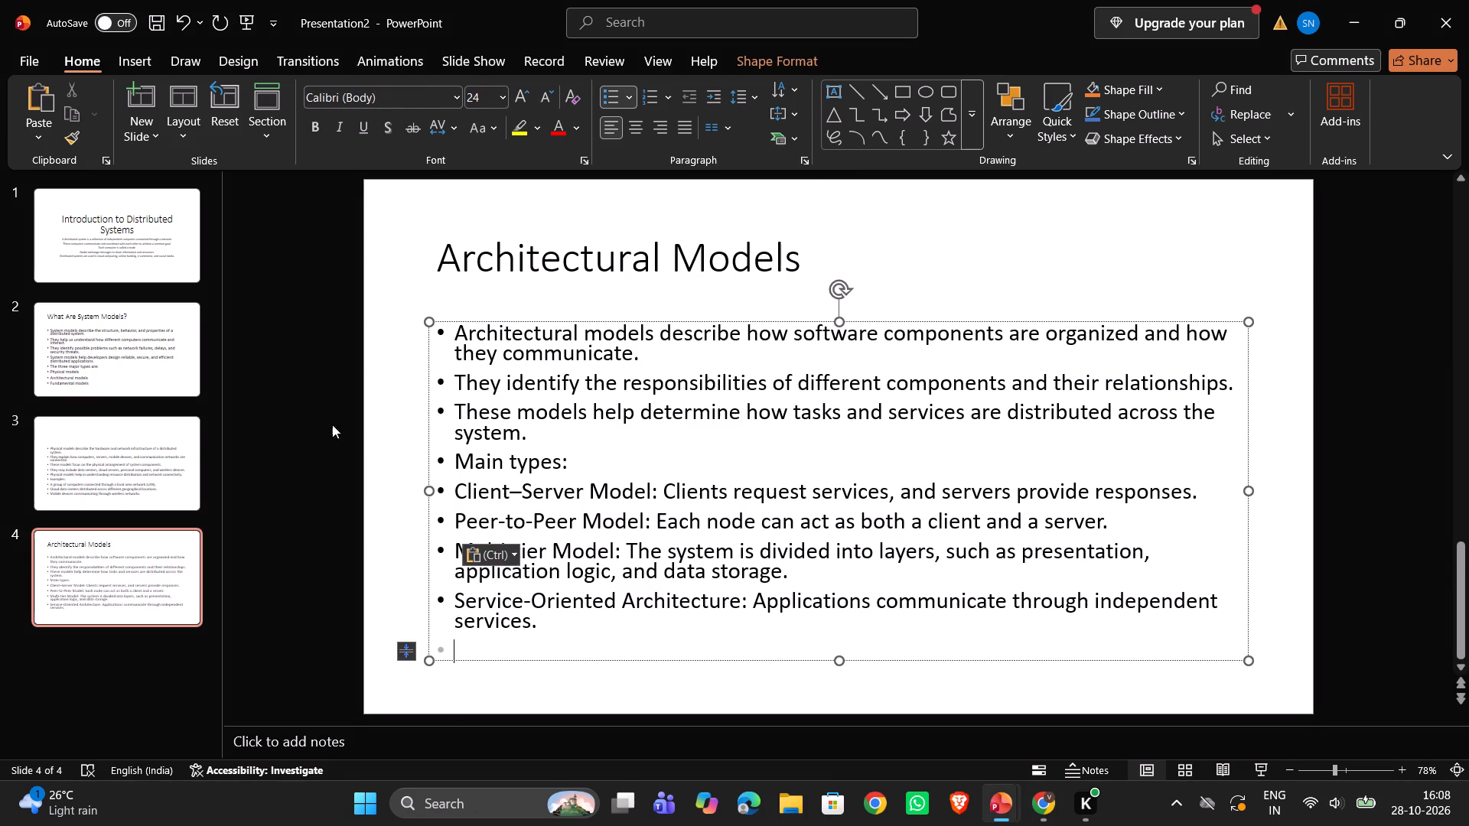
Add a fifth slide and copy the Slide 5 heading "Fundamental Models" from ChatGPT in Chrome into its title.
click(135, 73)
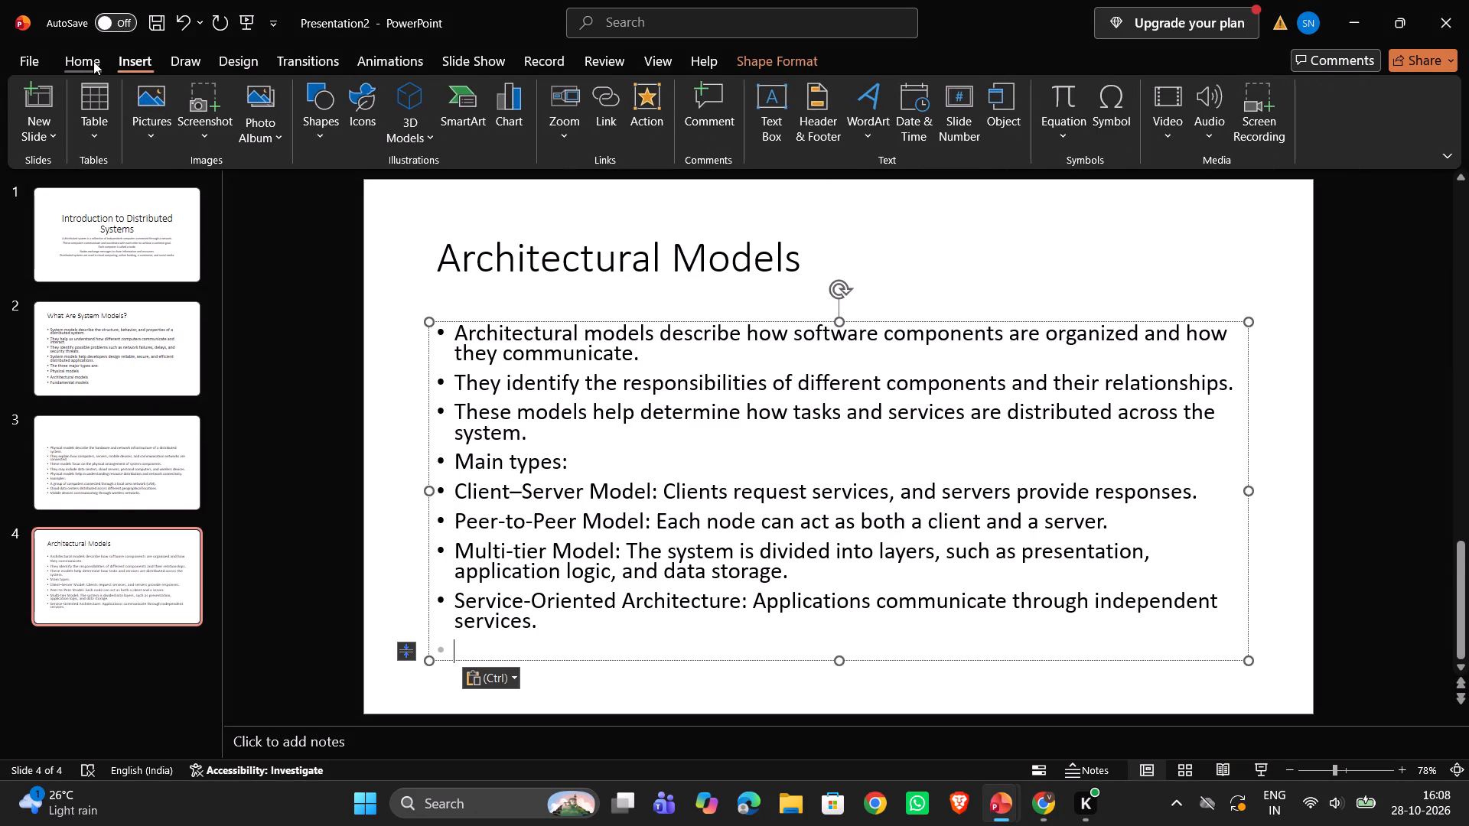
click(87, 61)
click(28, 65)
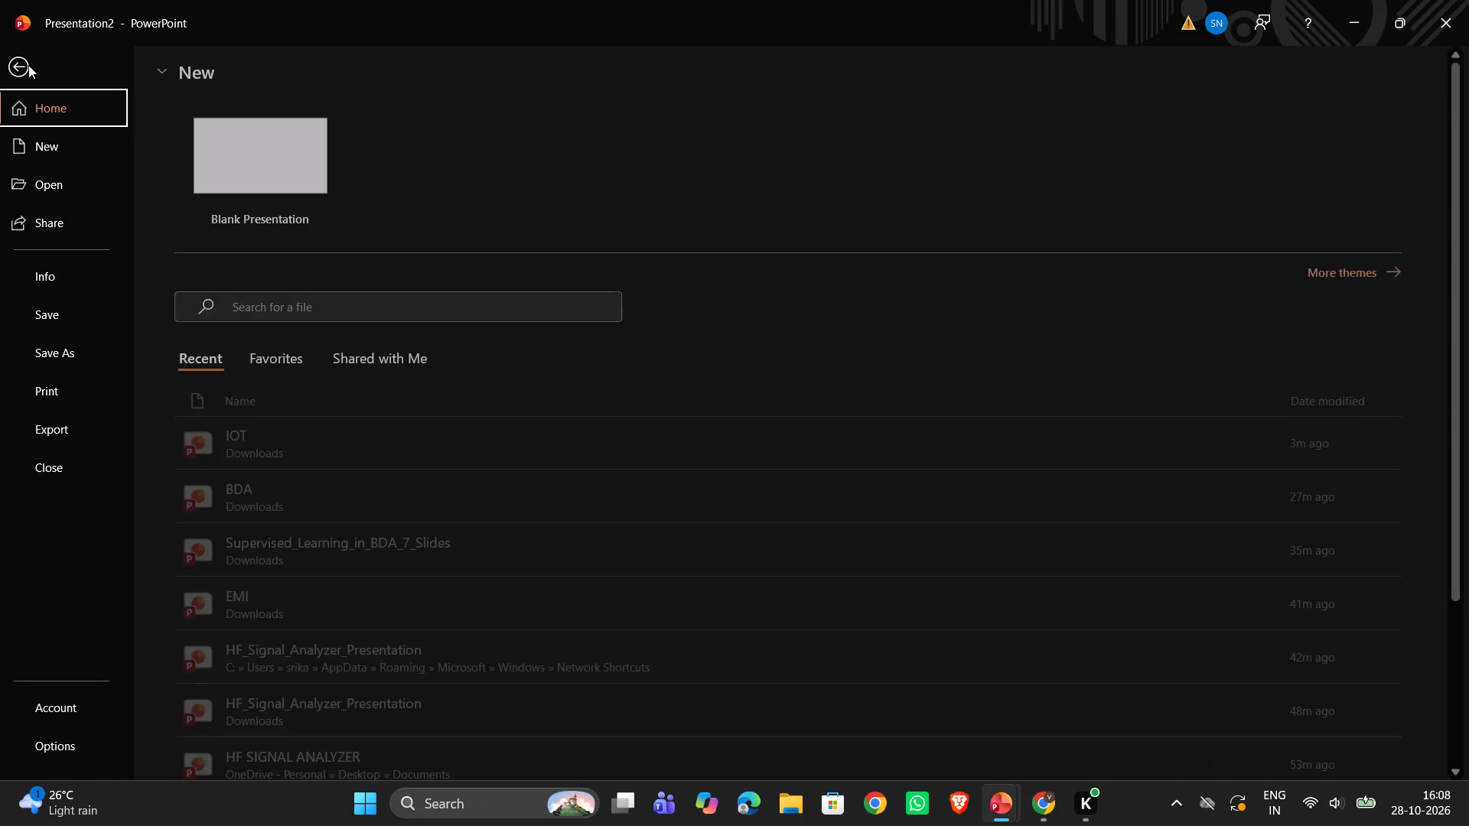
click(24, 62)
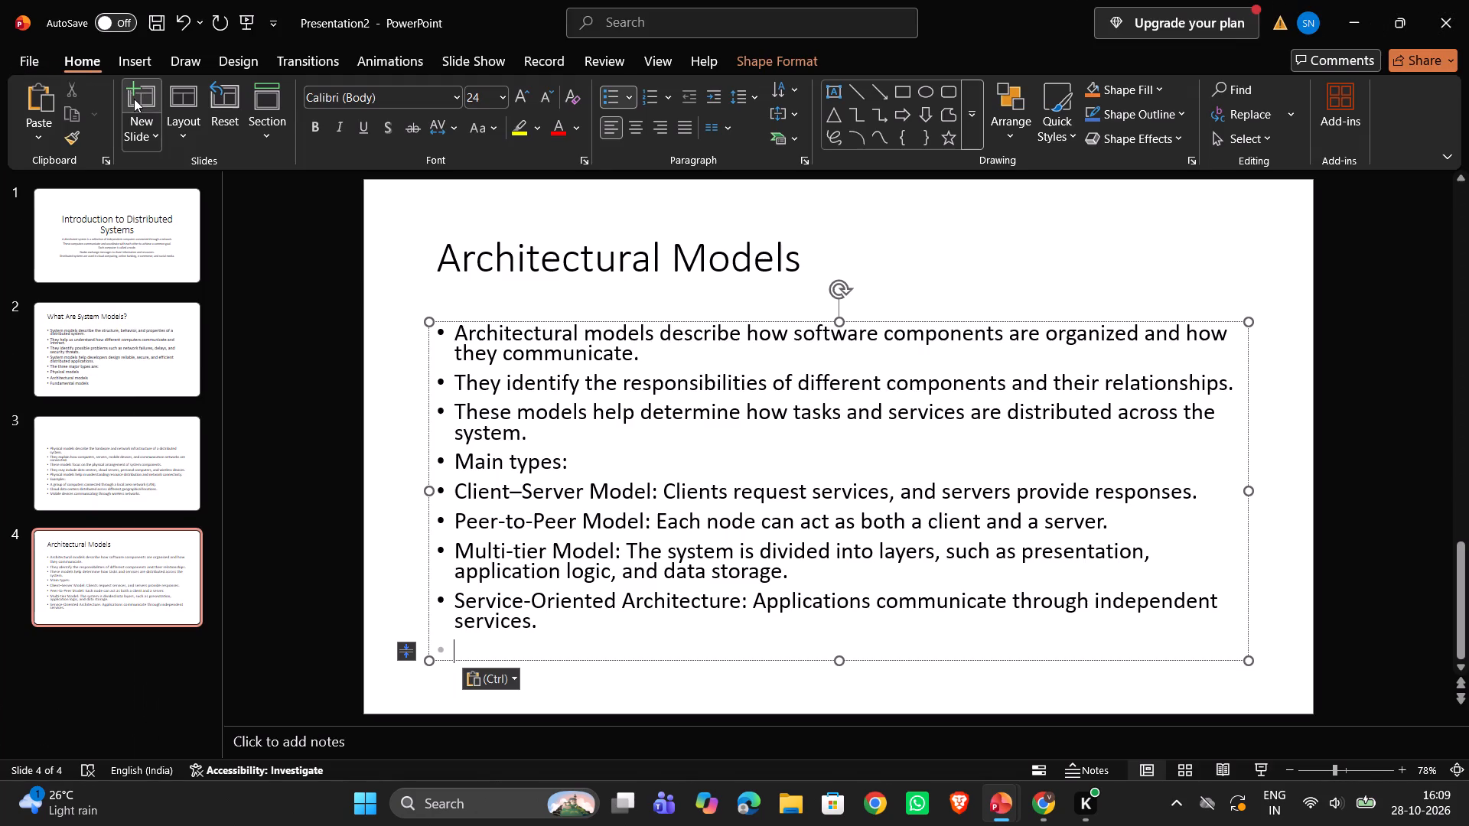
click(134, 99)
key(alt+Tab)
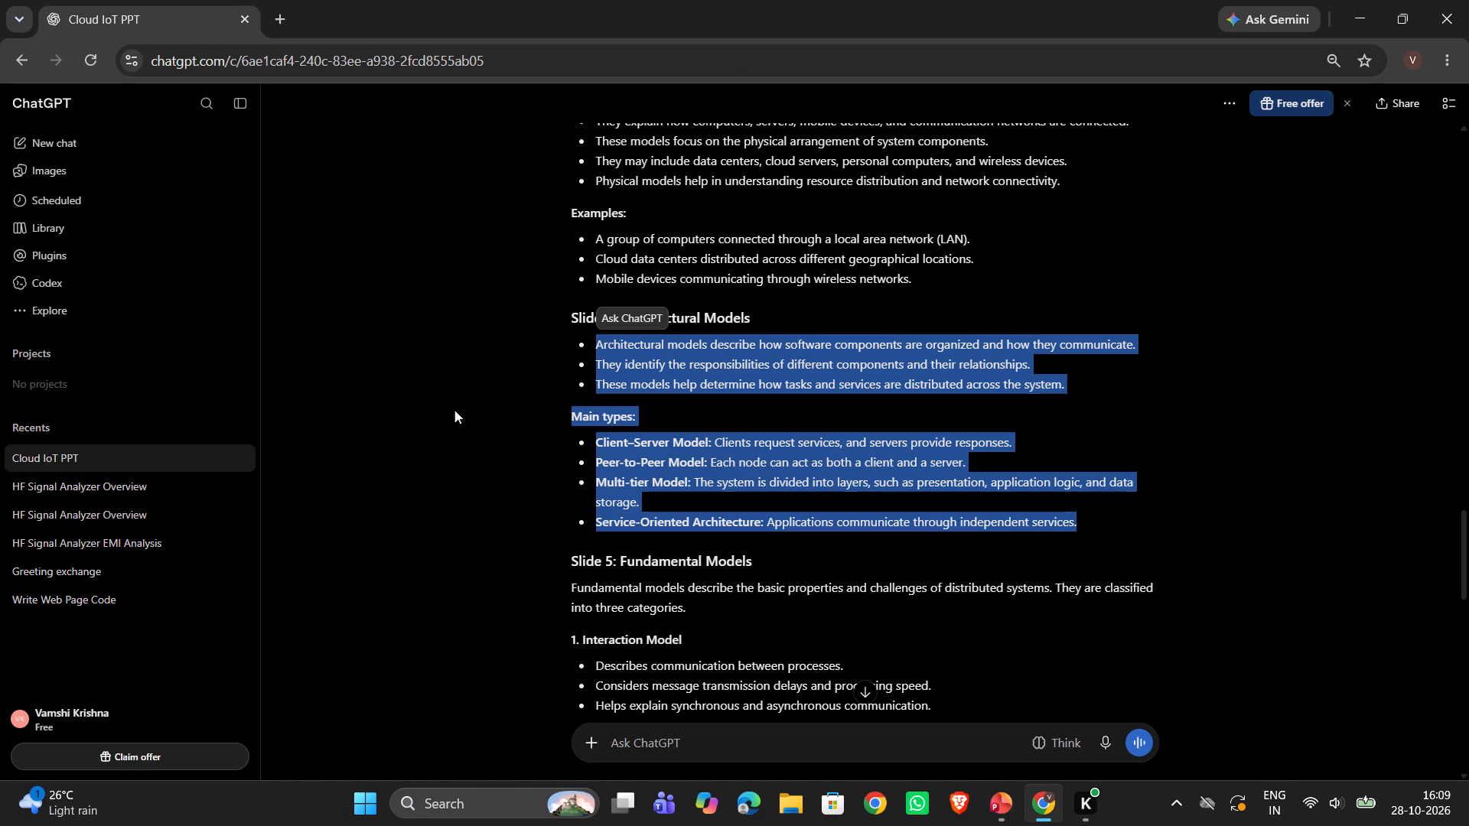
click(567, 501)
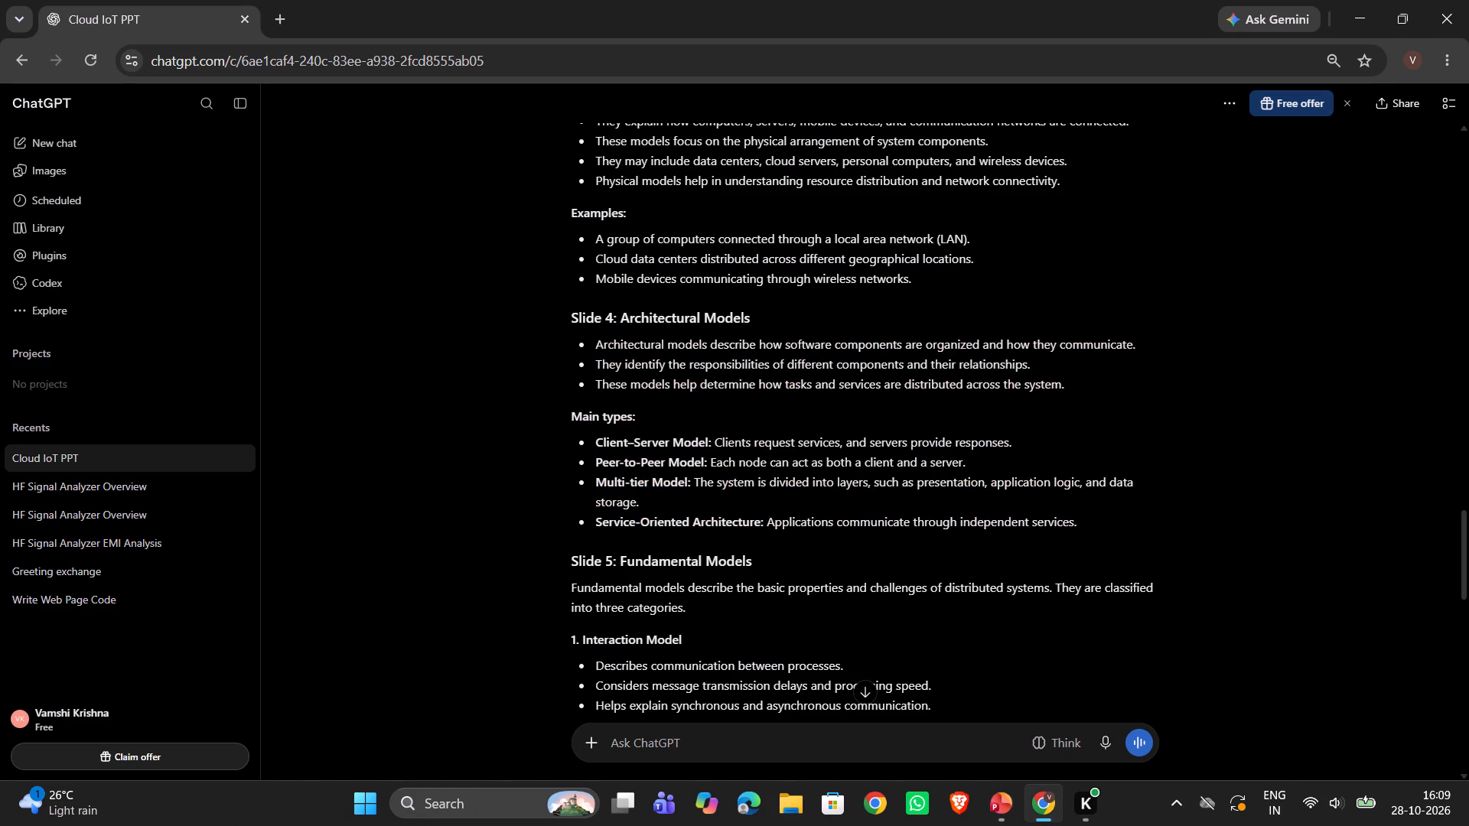
drag(623, 560, 759, 558)
key(ctrl+c)
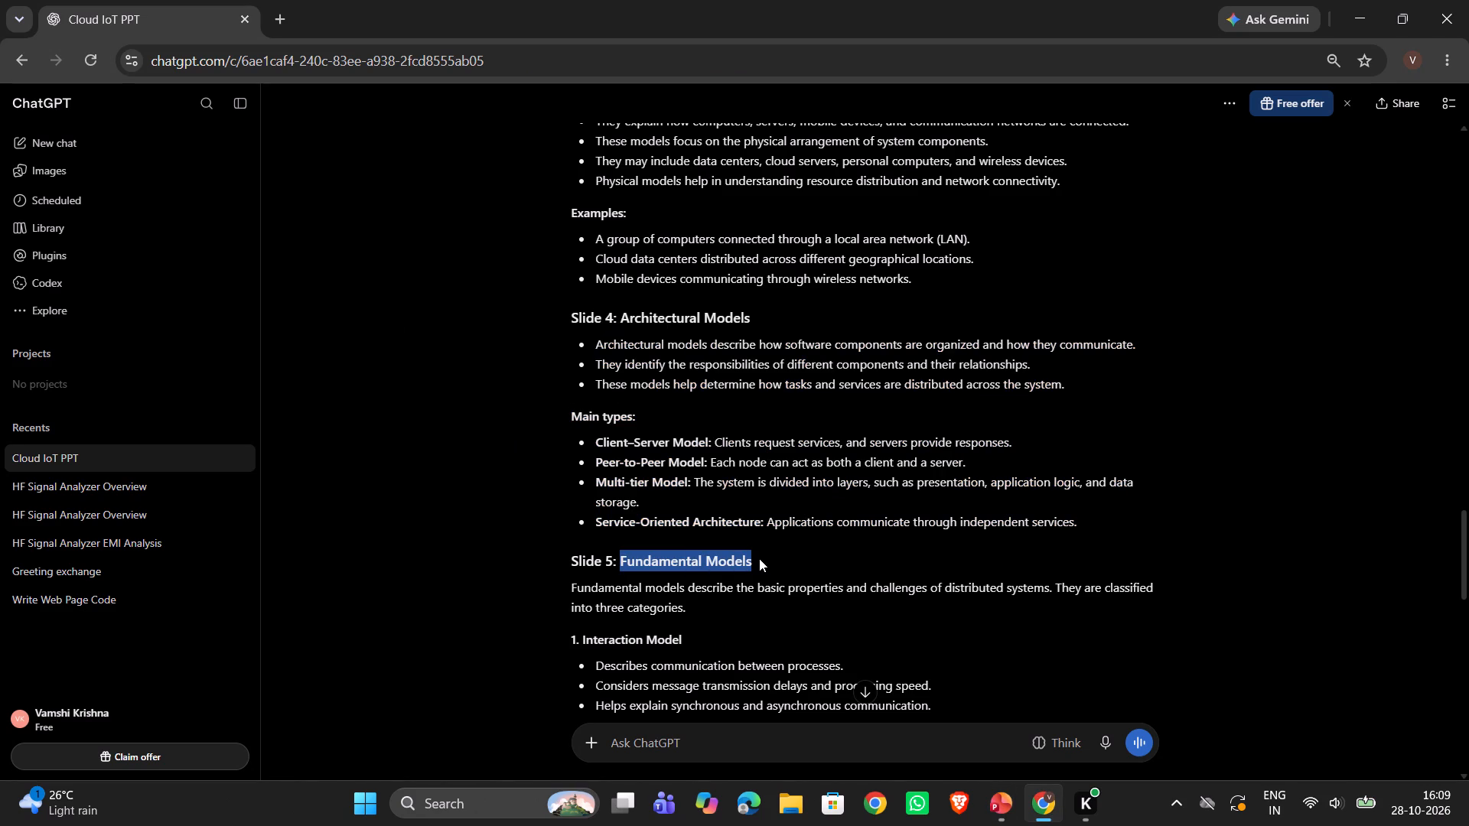
key(alt+Tab)
click(680, 250)
key(ctrl+v)
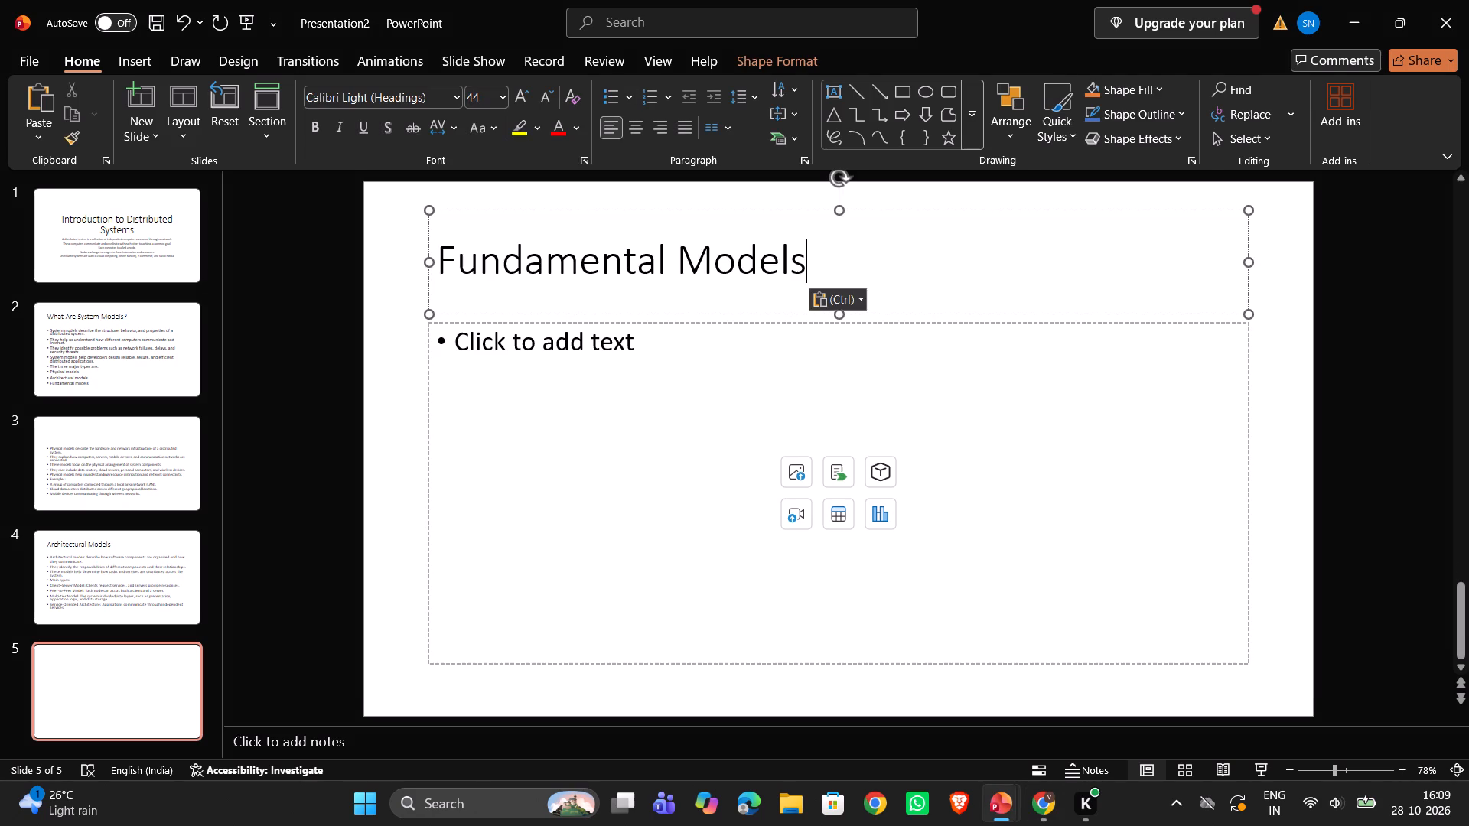
Copy ChatGPT's Slide 5 text, from the intro through the Security Model bullet on unauthorized access, into the "Fundamental Models" slide's body in PowerPoint.
click(559, 441)
key(alt+Tab)
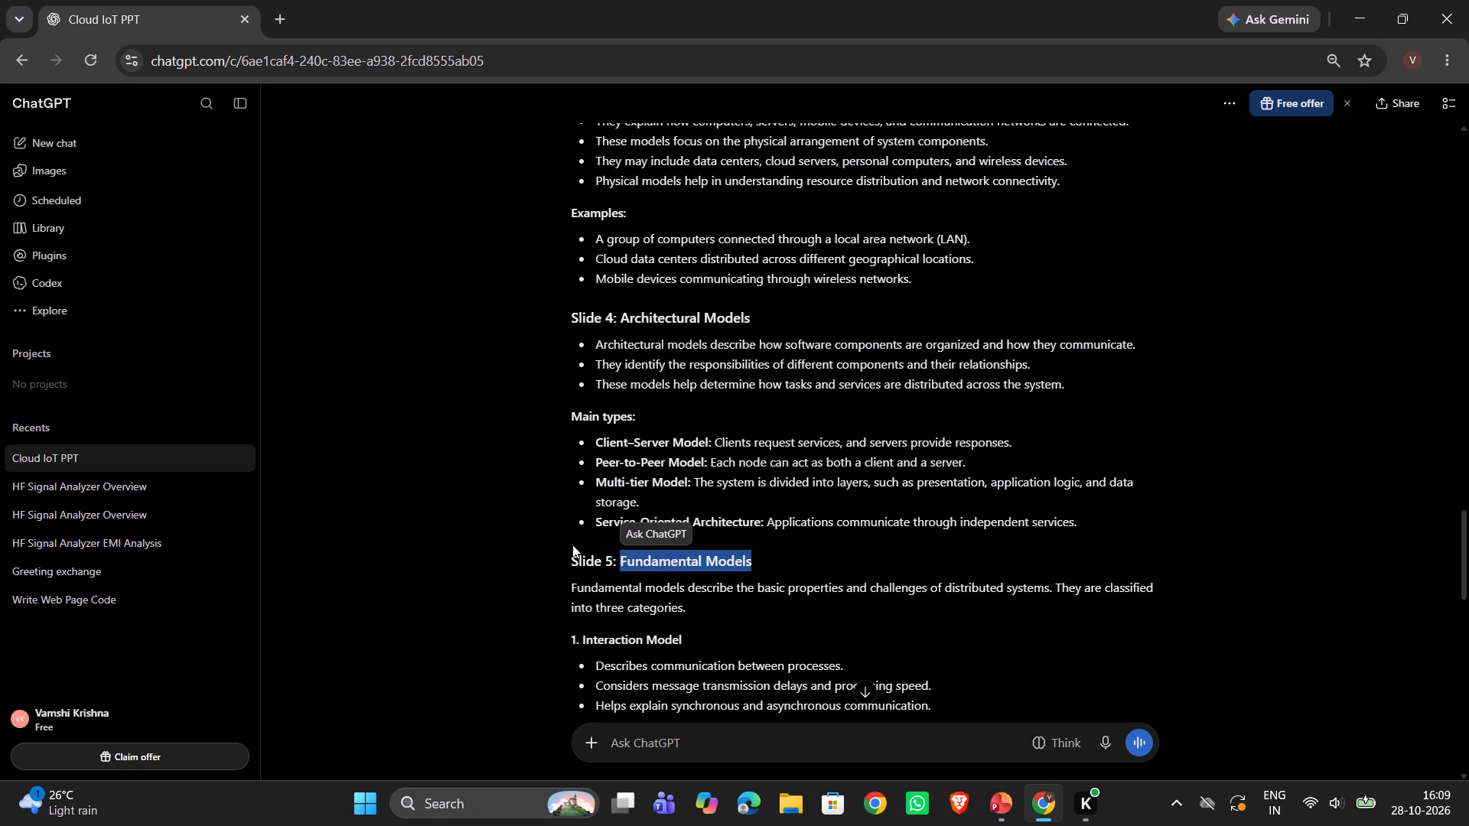
click(516, 551)
scroll(516, 551, down, 2)
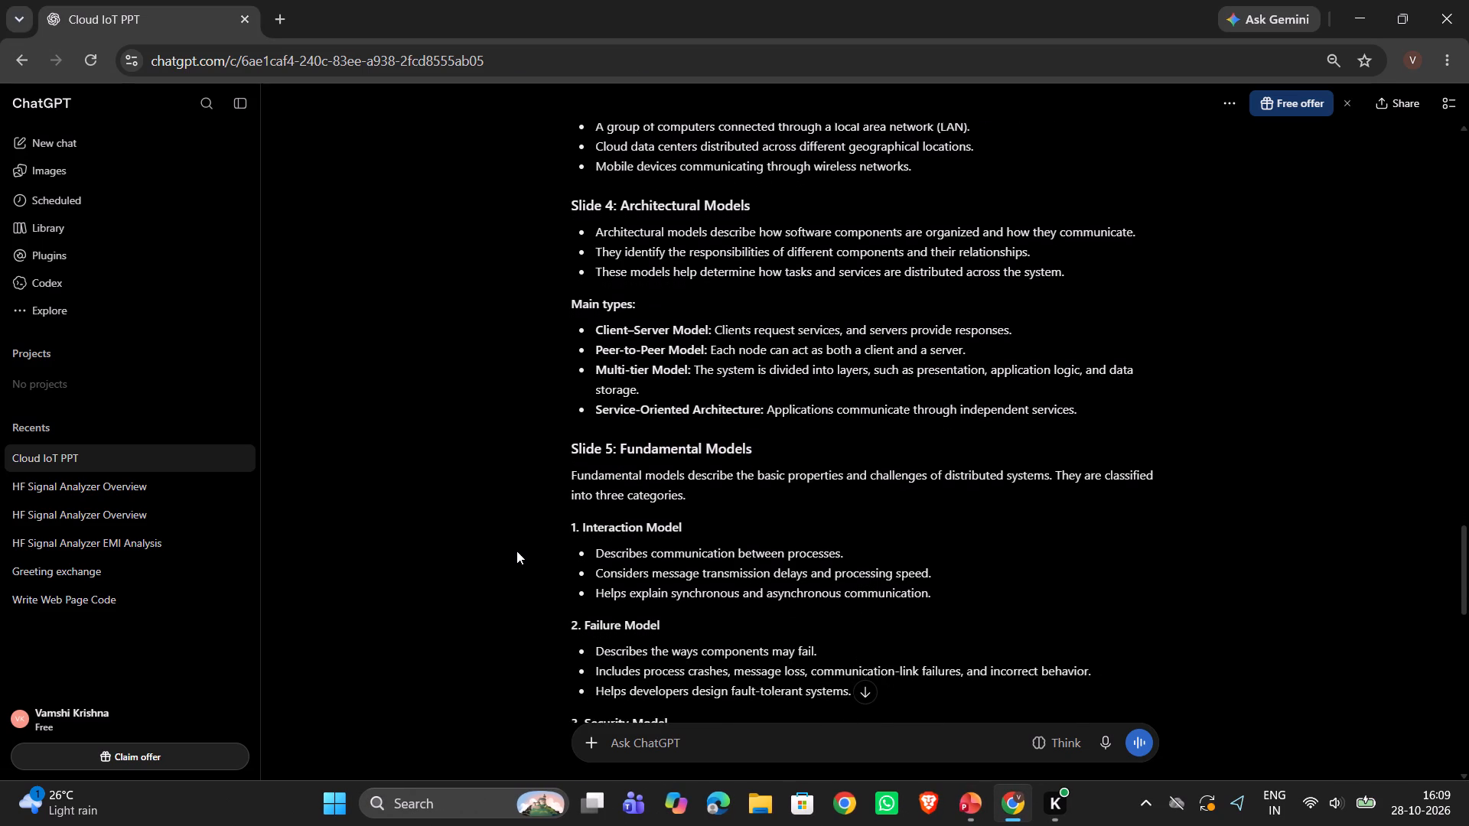
scroll(516, 551, down, 1)
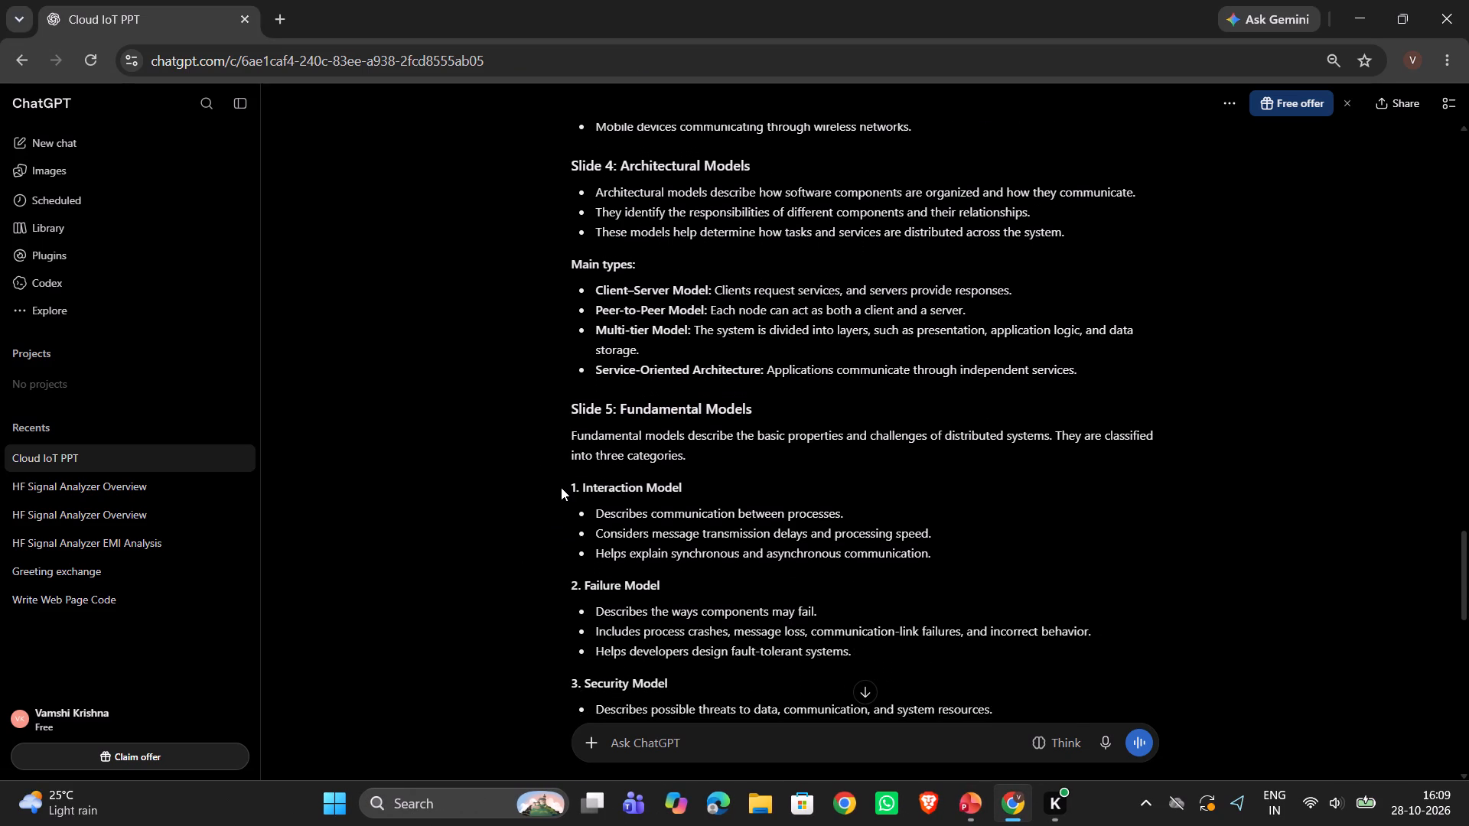
scroll(561, 487, up, 2)
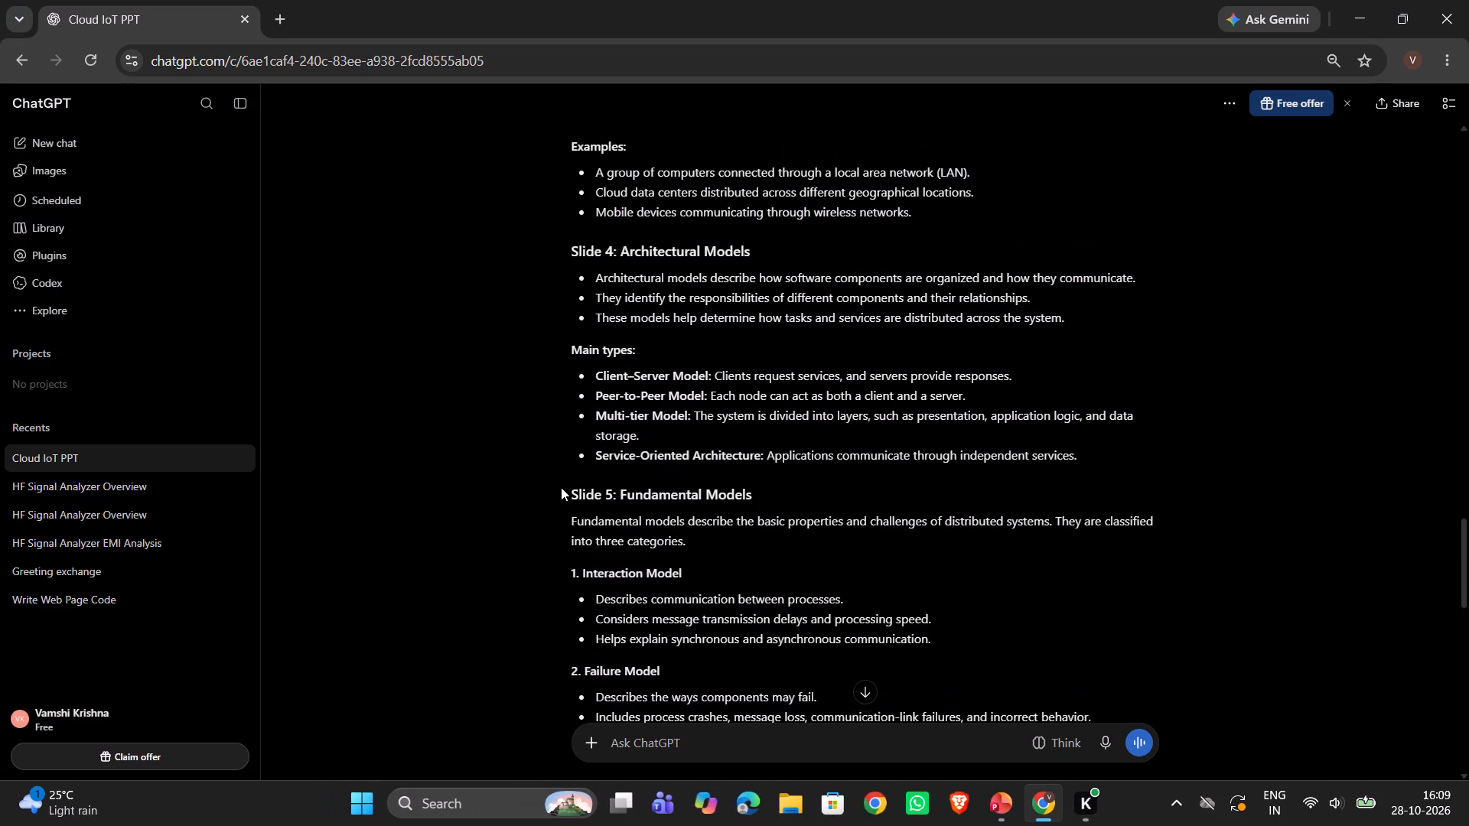
scroll(561, 487, up, 1)
scroll(561, 487, down, 1)
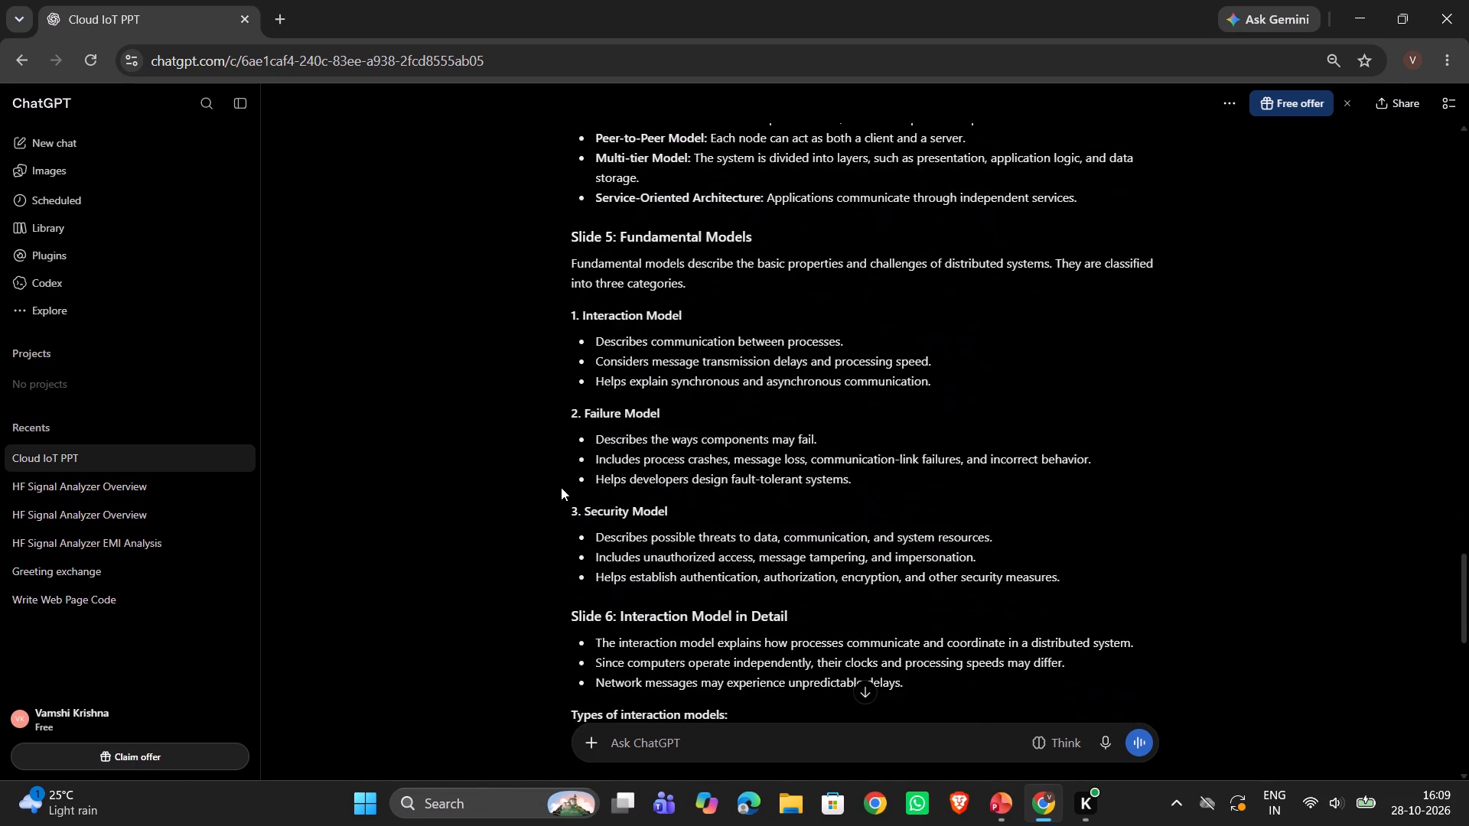
scroll(561, 487, down, 2)
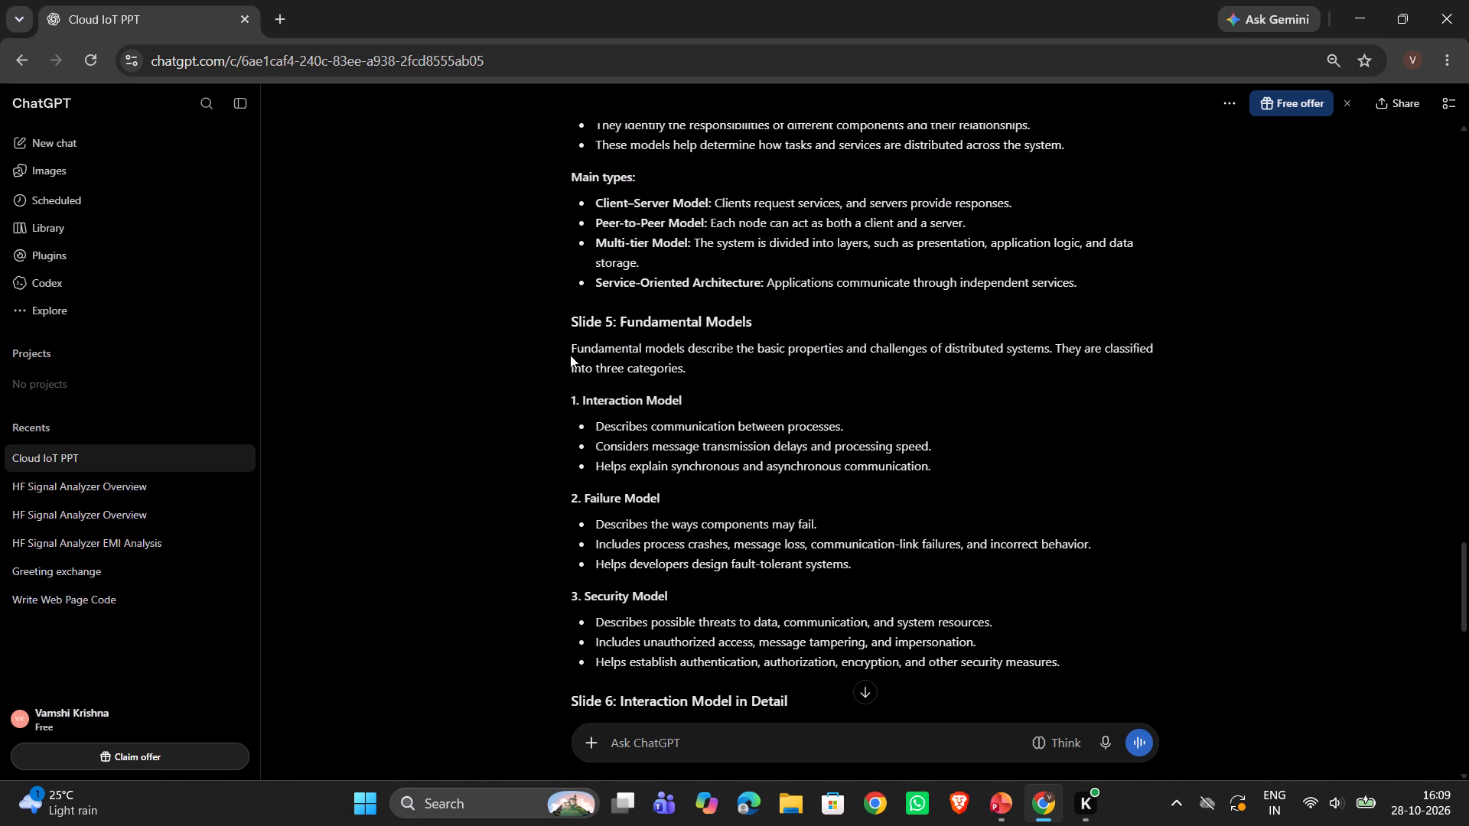
drag(570, 355, 1116, 663)
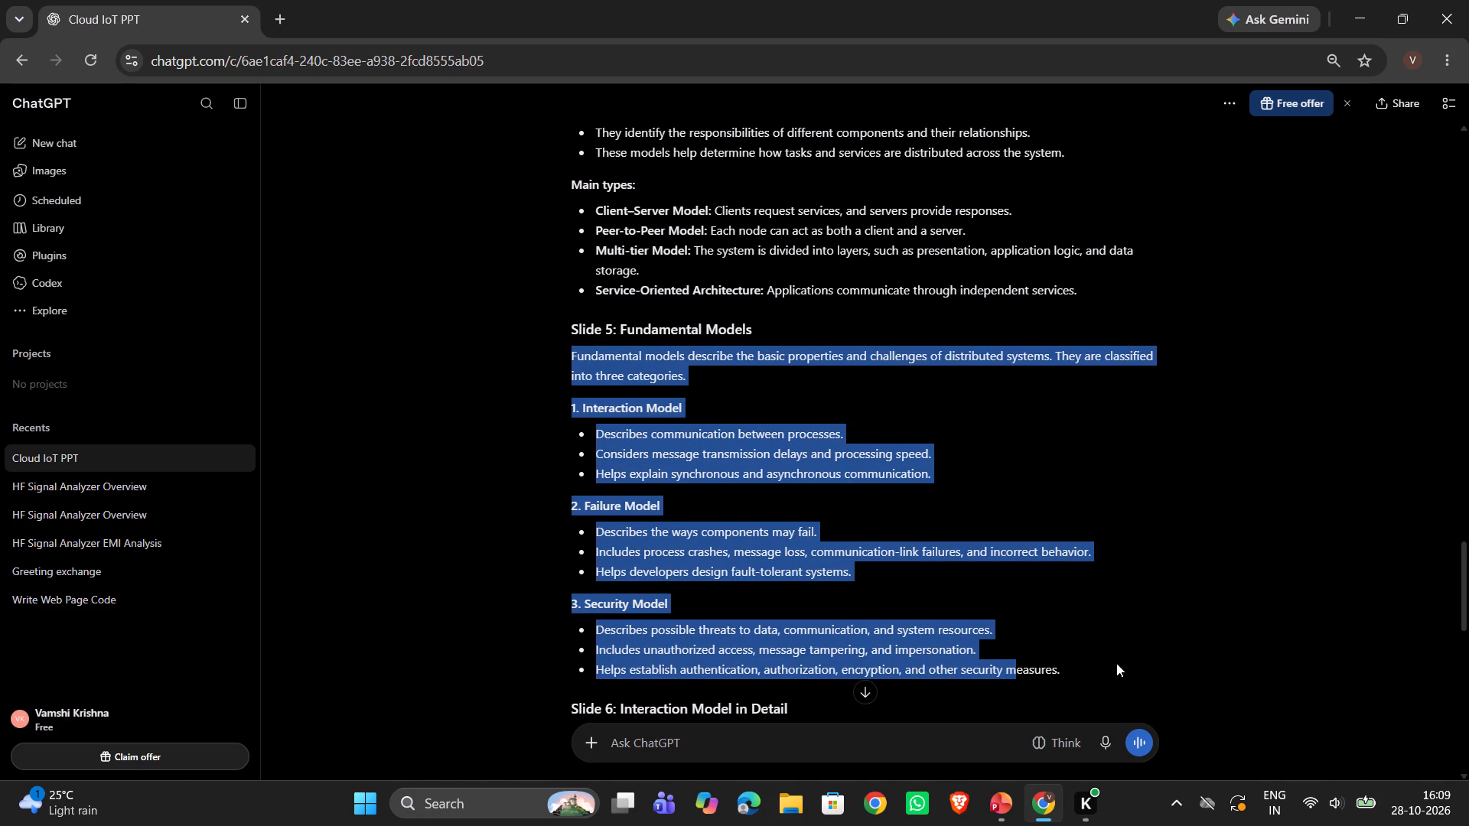
drag(1116, 663, 1182, 662)
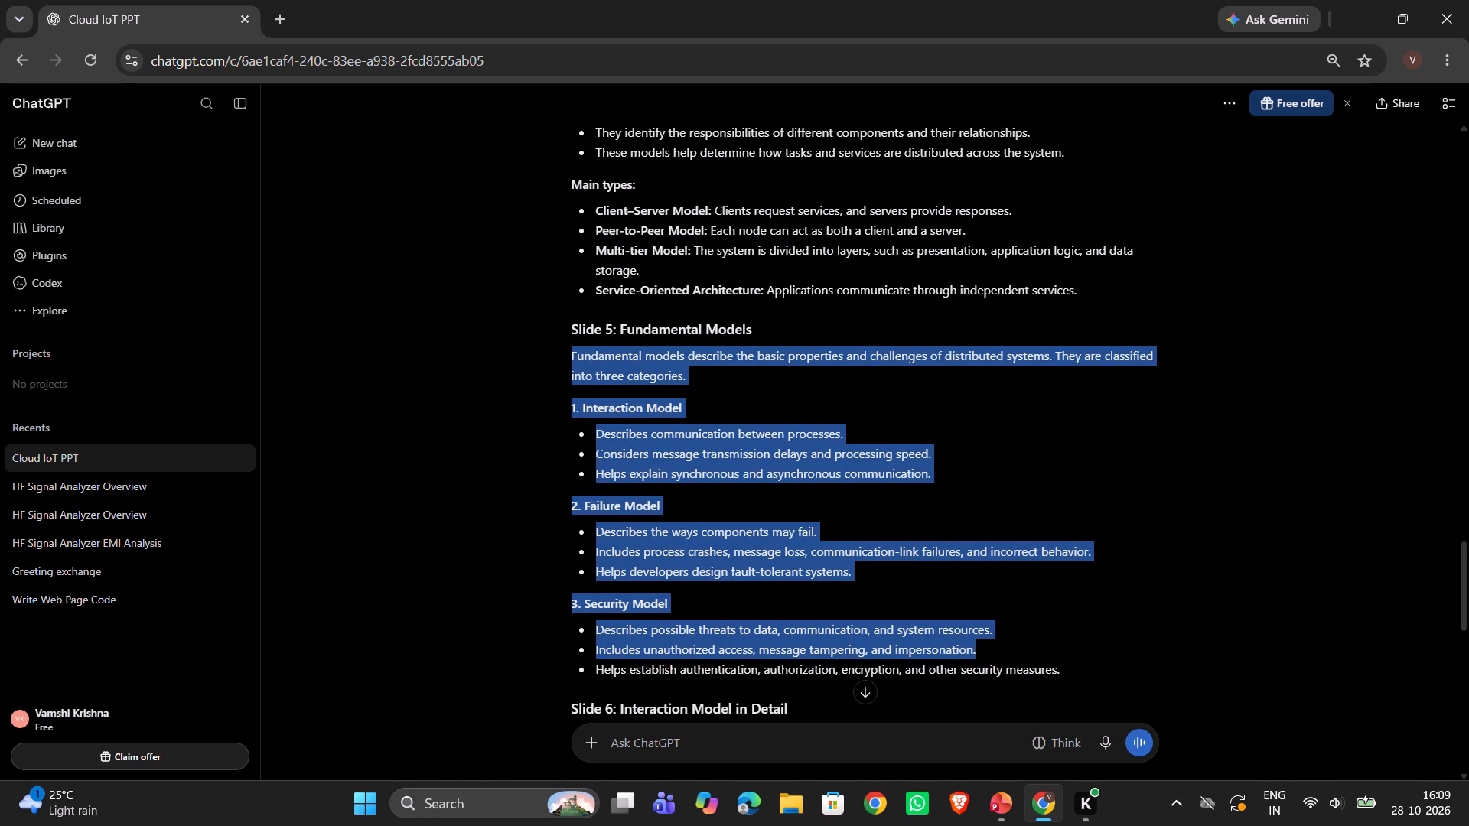
key(ctrl+c)
key(alt+Tab)
click(808, 573)
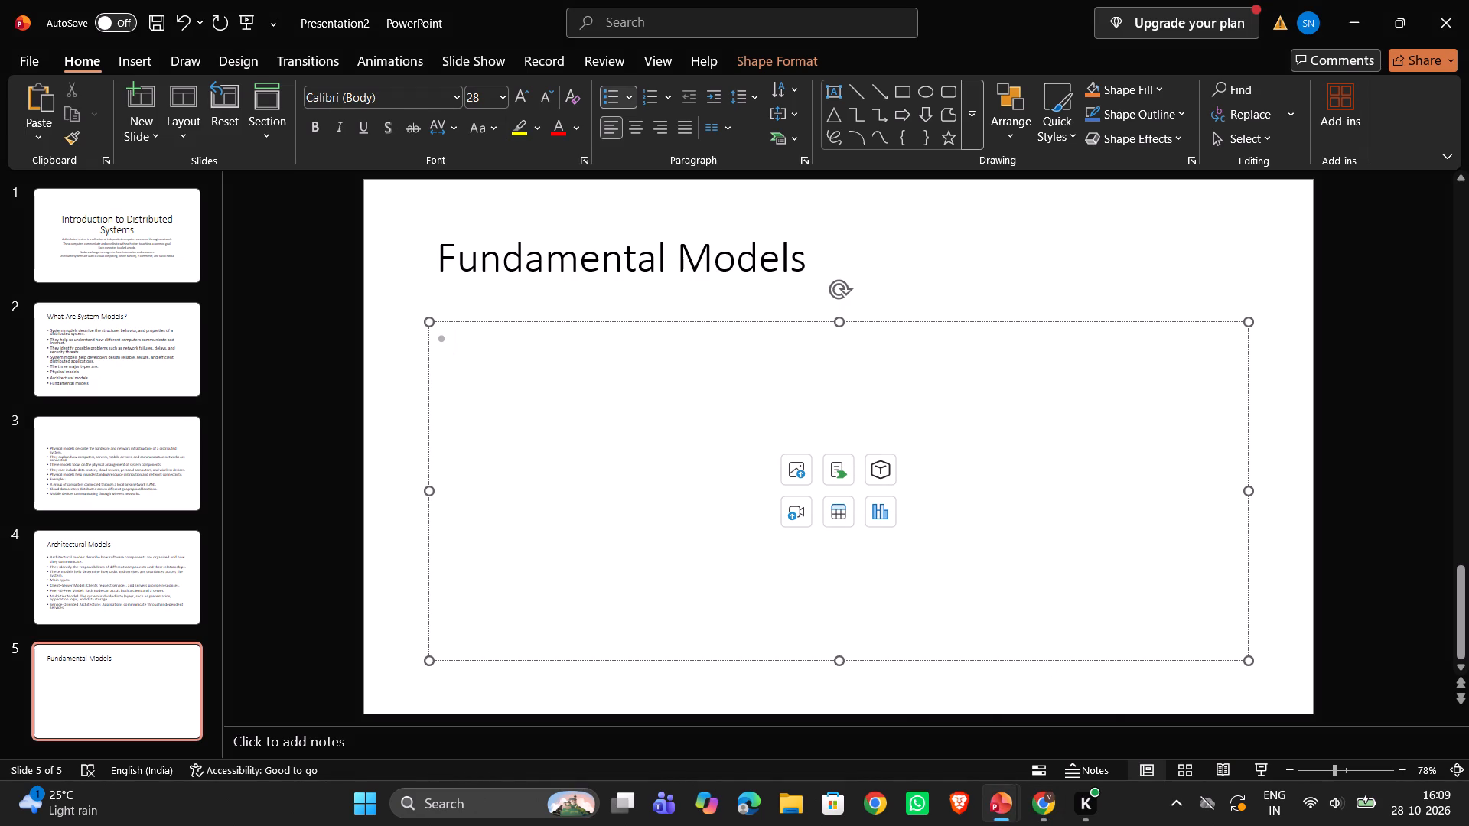
key(ctrl+v)
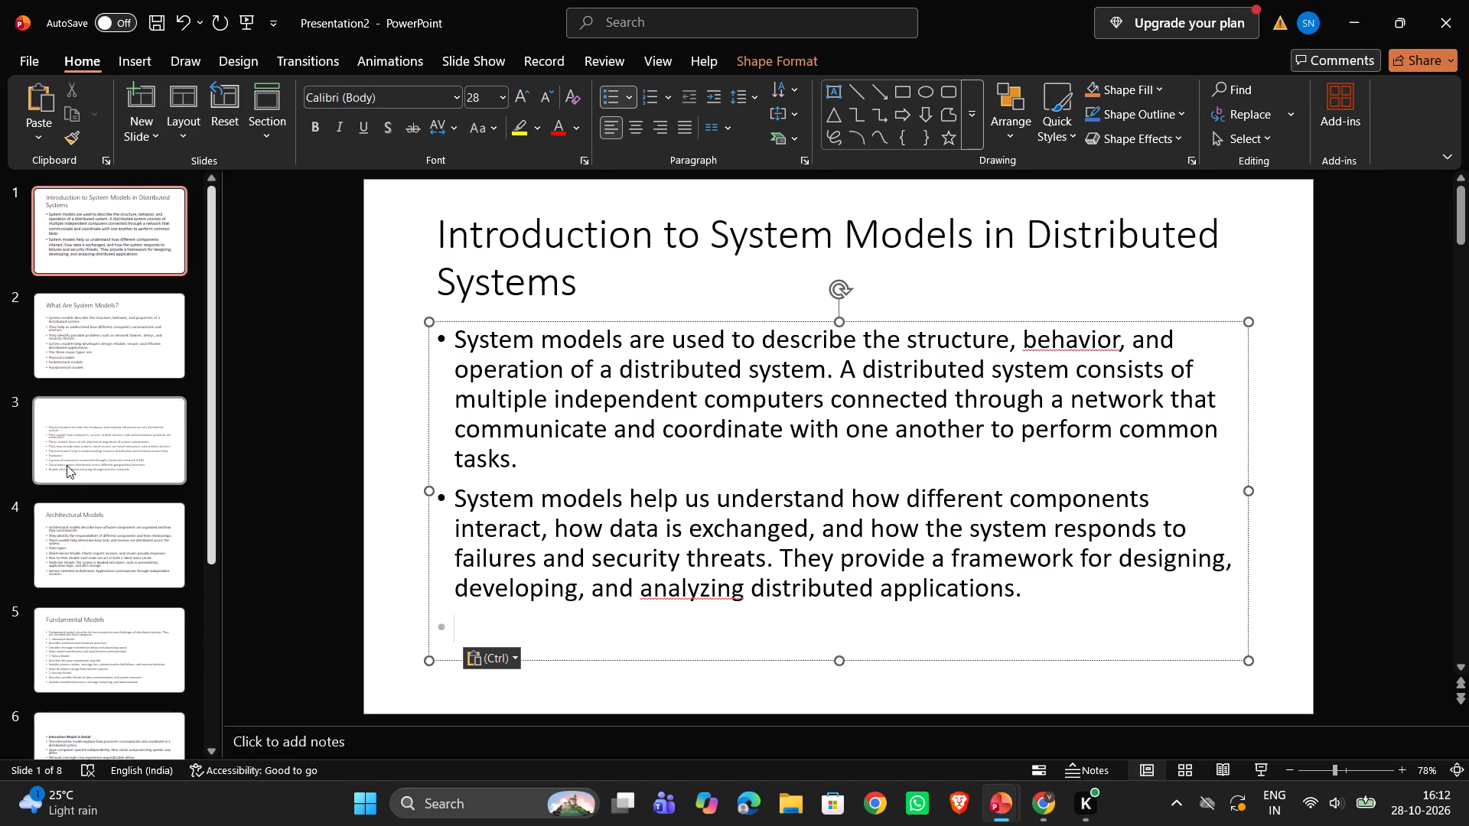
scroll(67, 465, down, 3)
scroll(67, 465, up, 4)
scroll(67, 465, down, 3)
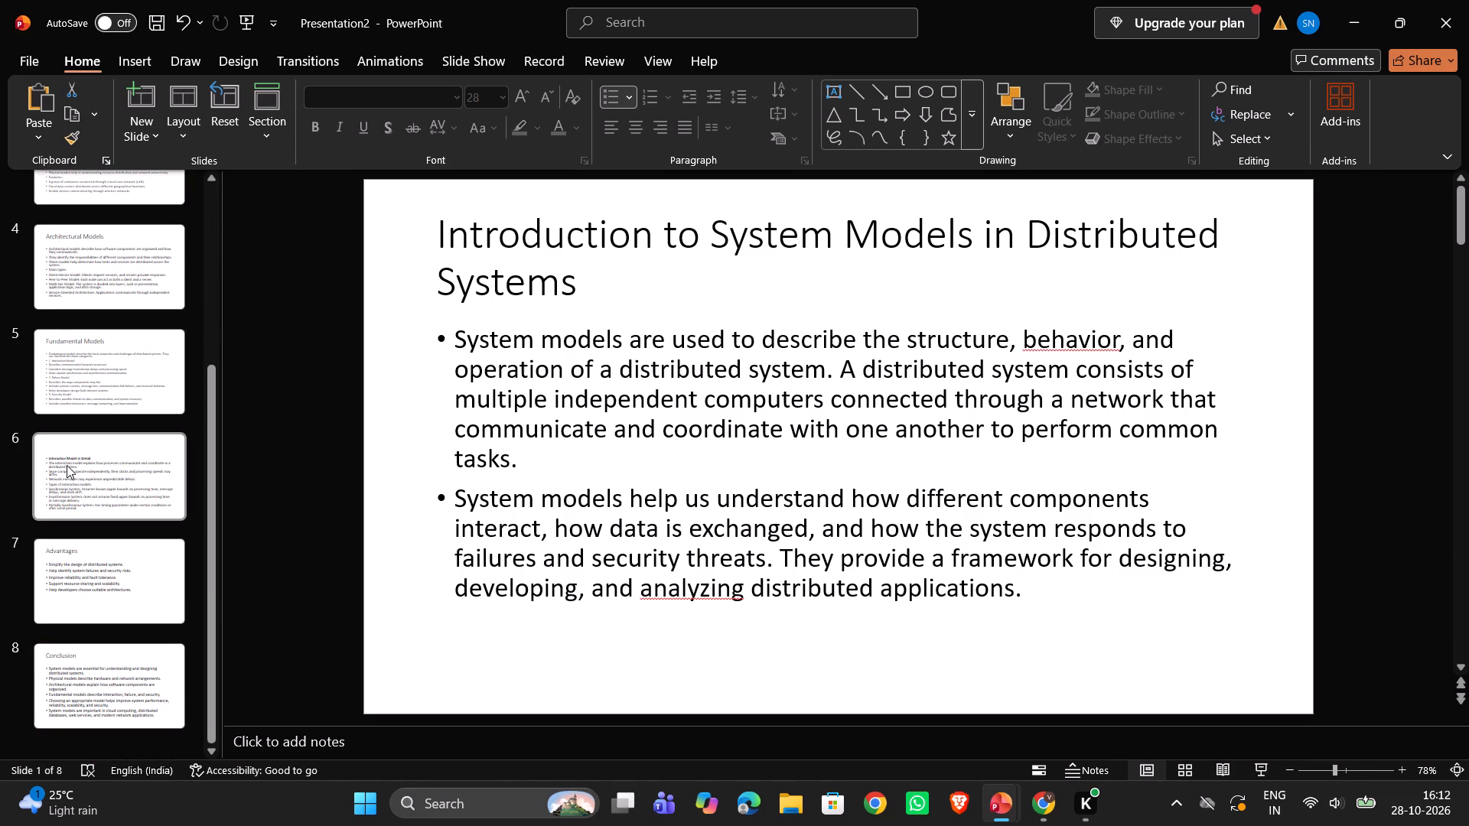
Make the first slide's title, "Introduction to System Models in Distributed Systems", bold without italics.
scroll(67, 465, up, 6)
click(508, 256)
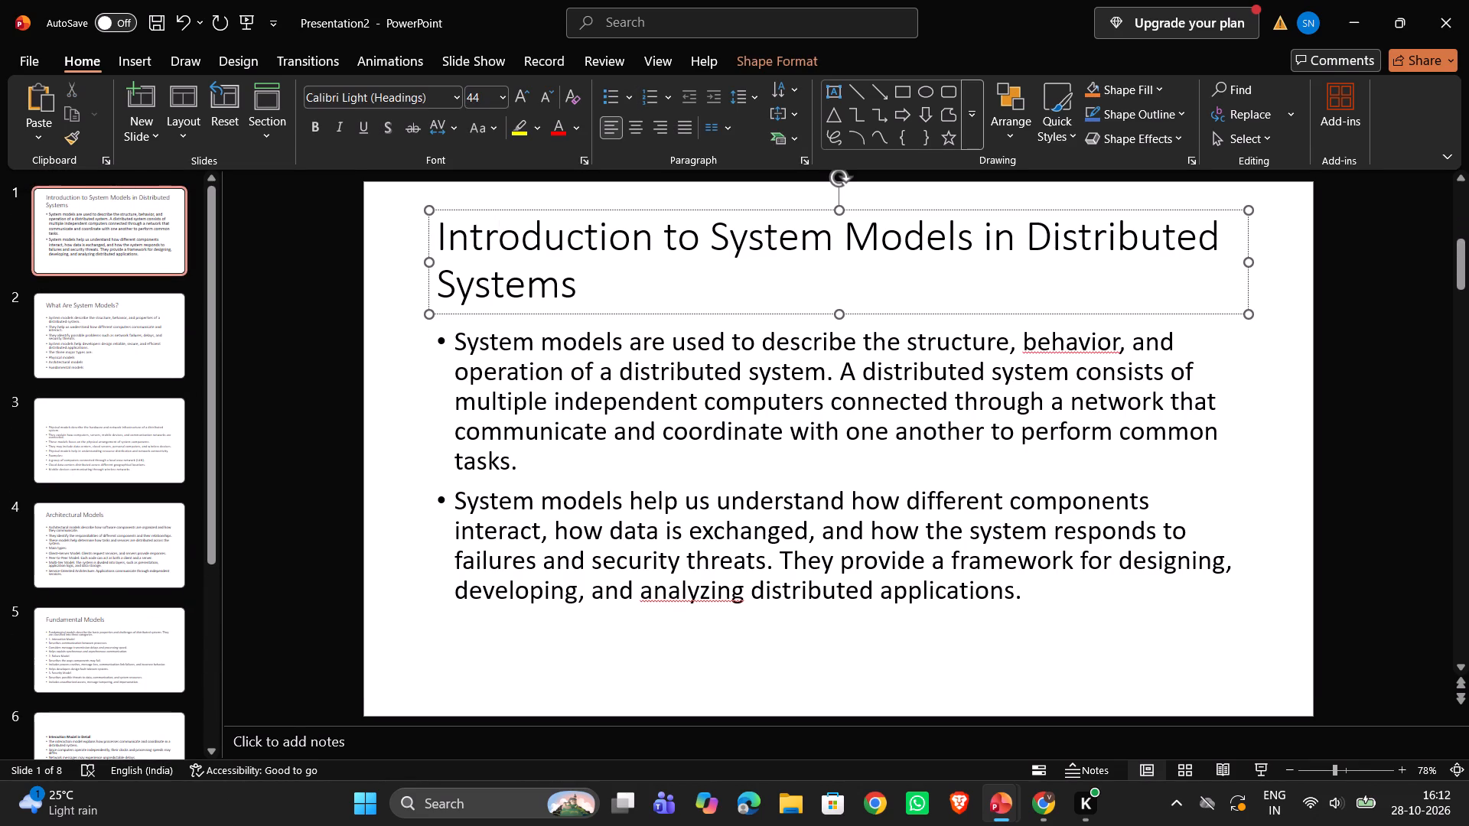
key(ctrl+a)
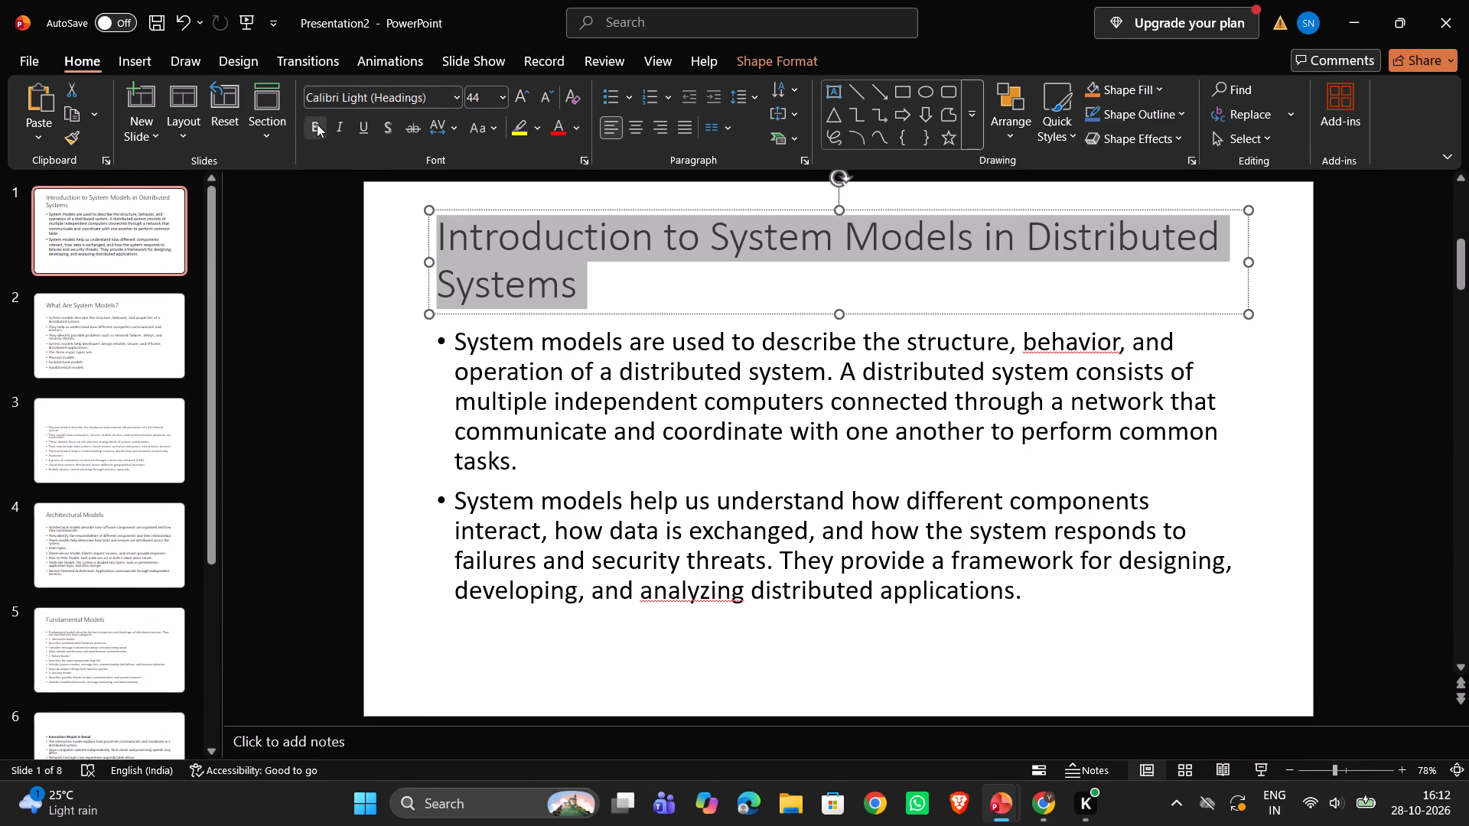
drag(317, 128, 341, 132)
click(341, 132)
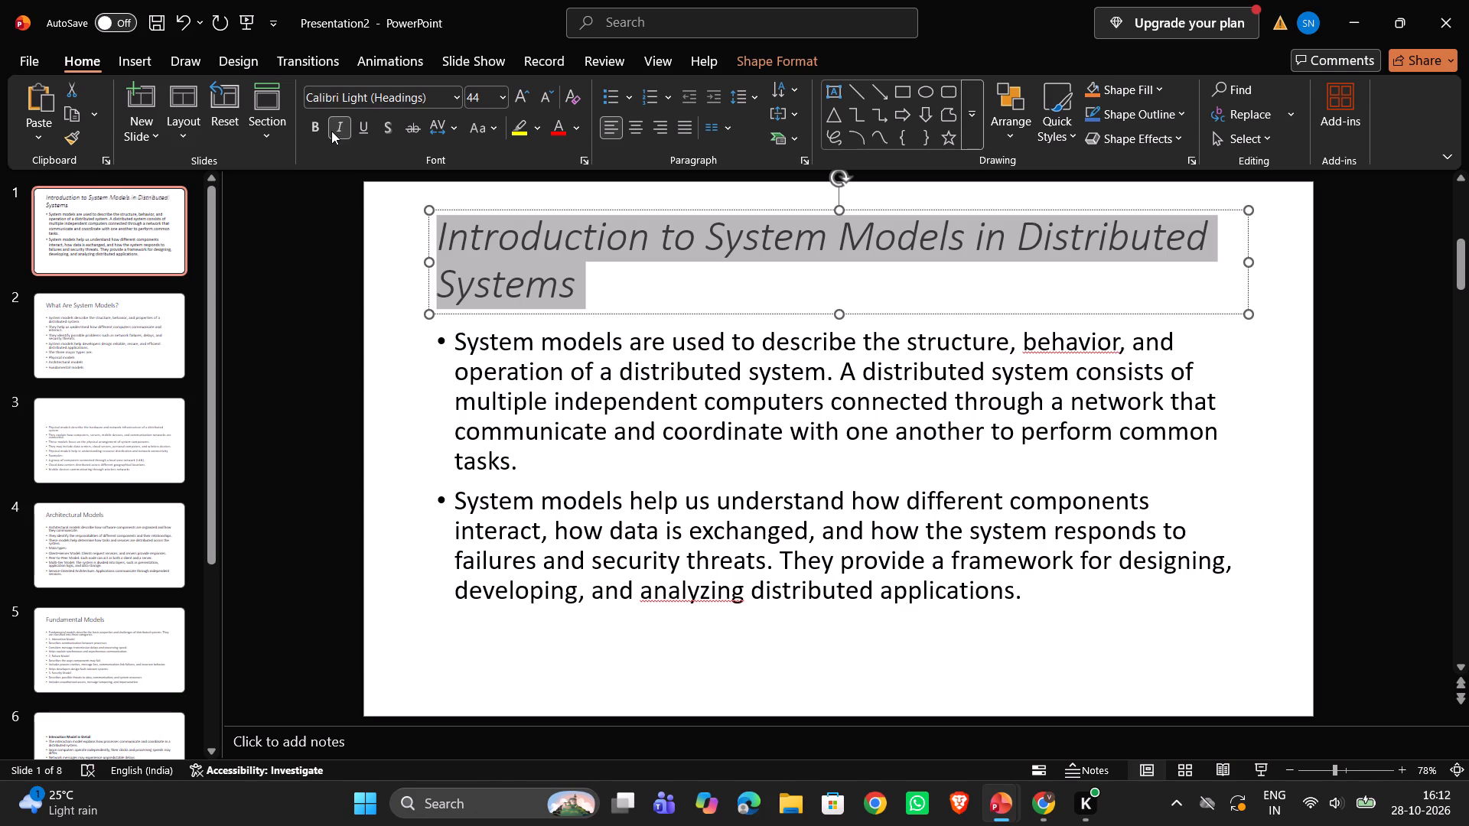
click(318, 126)
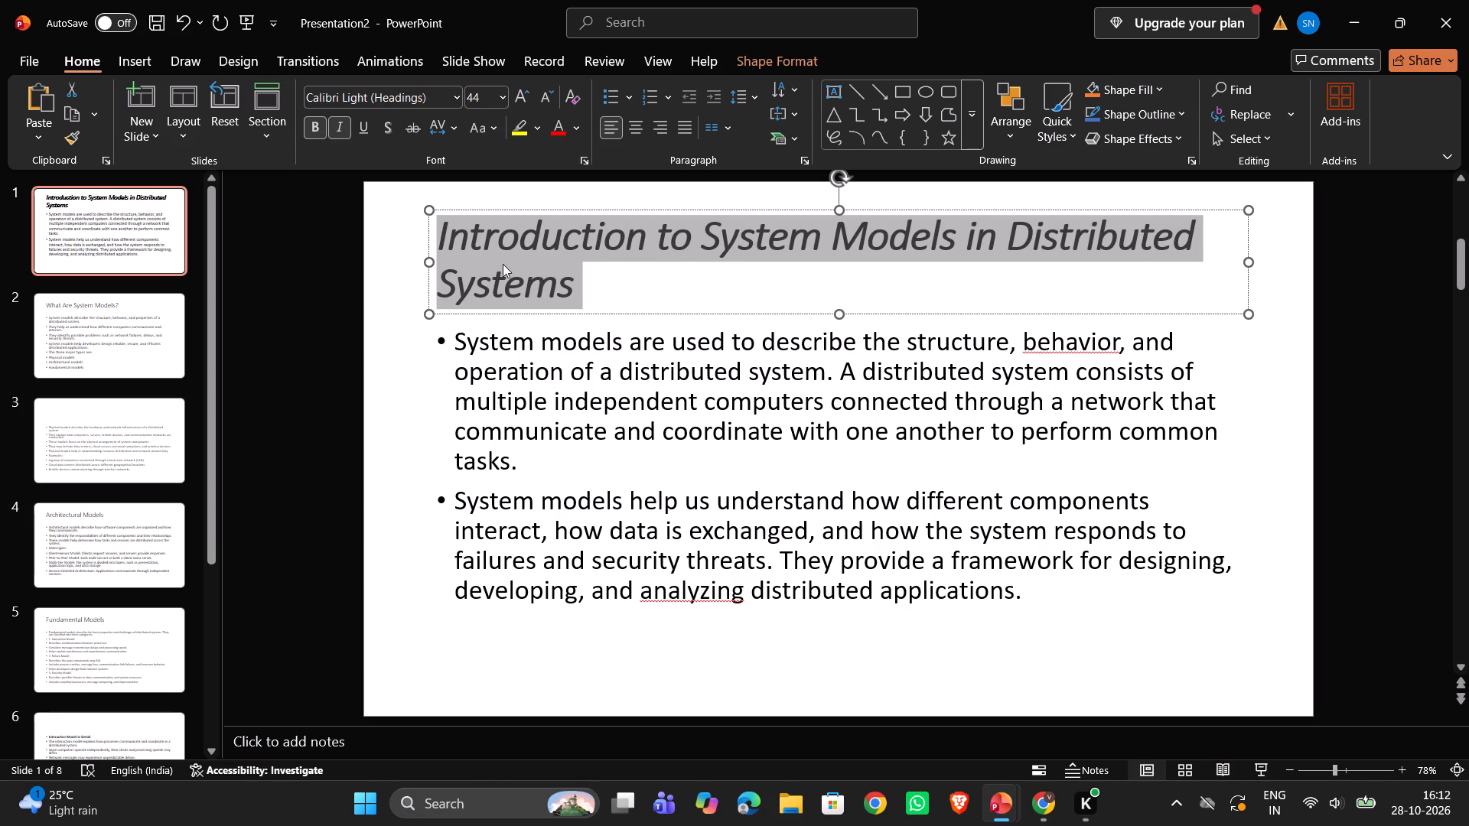
click(340, 124)
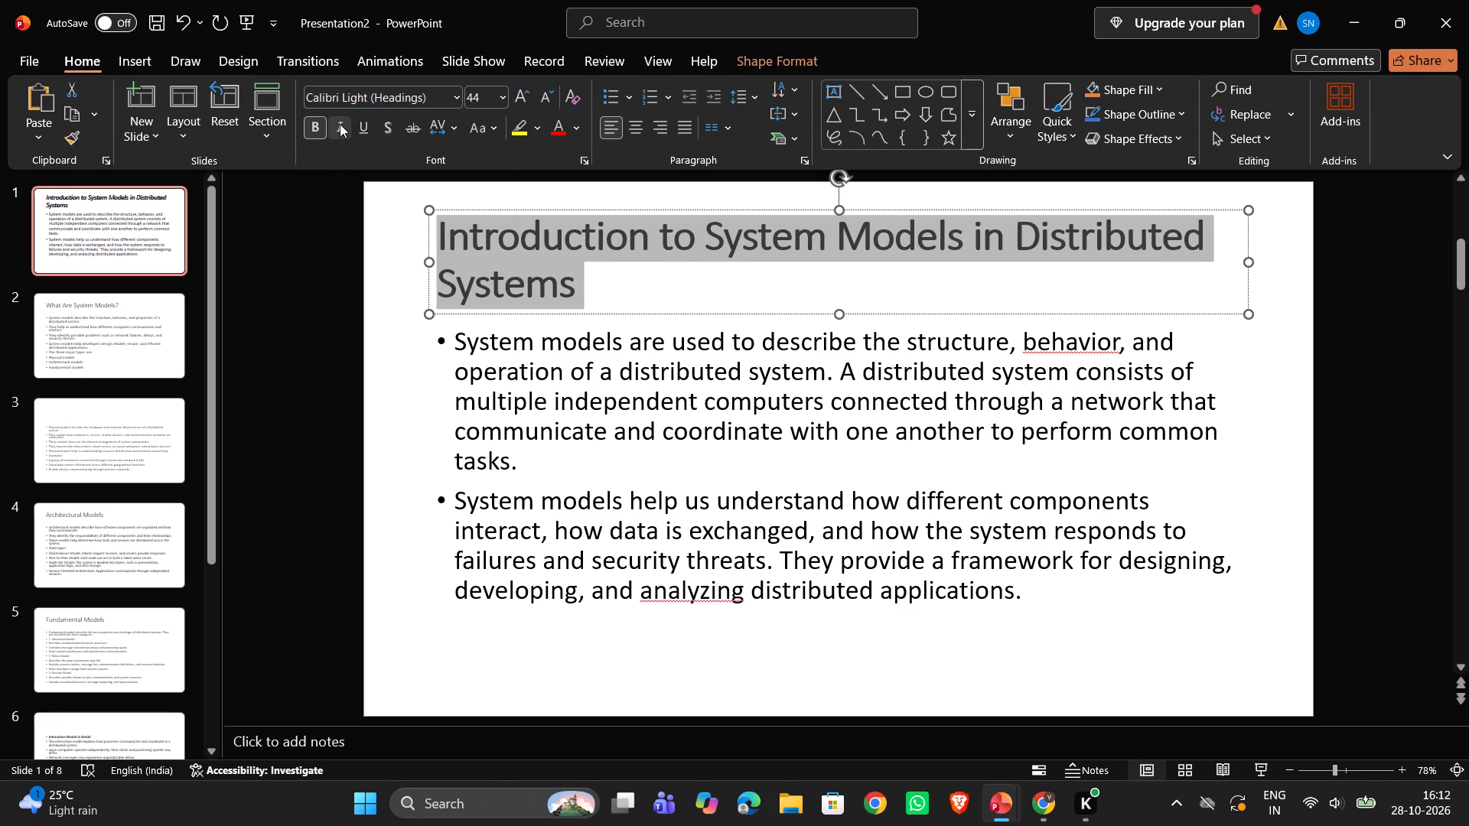
Add a space and a colon at the end of the first slide's title.
click(591, 288)
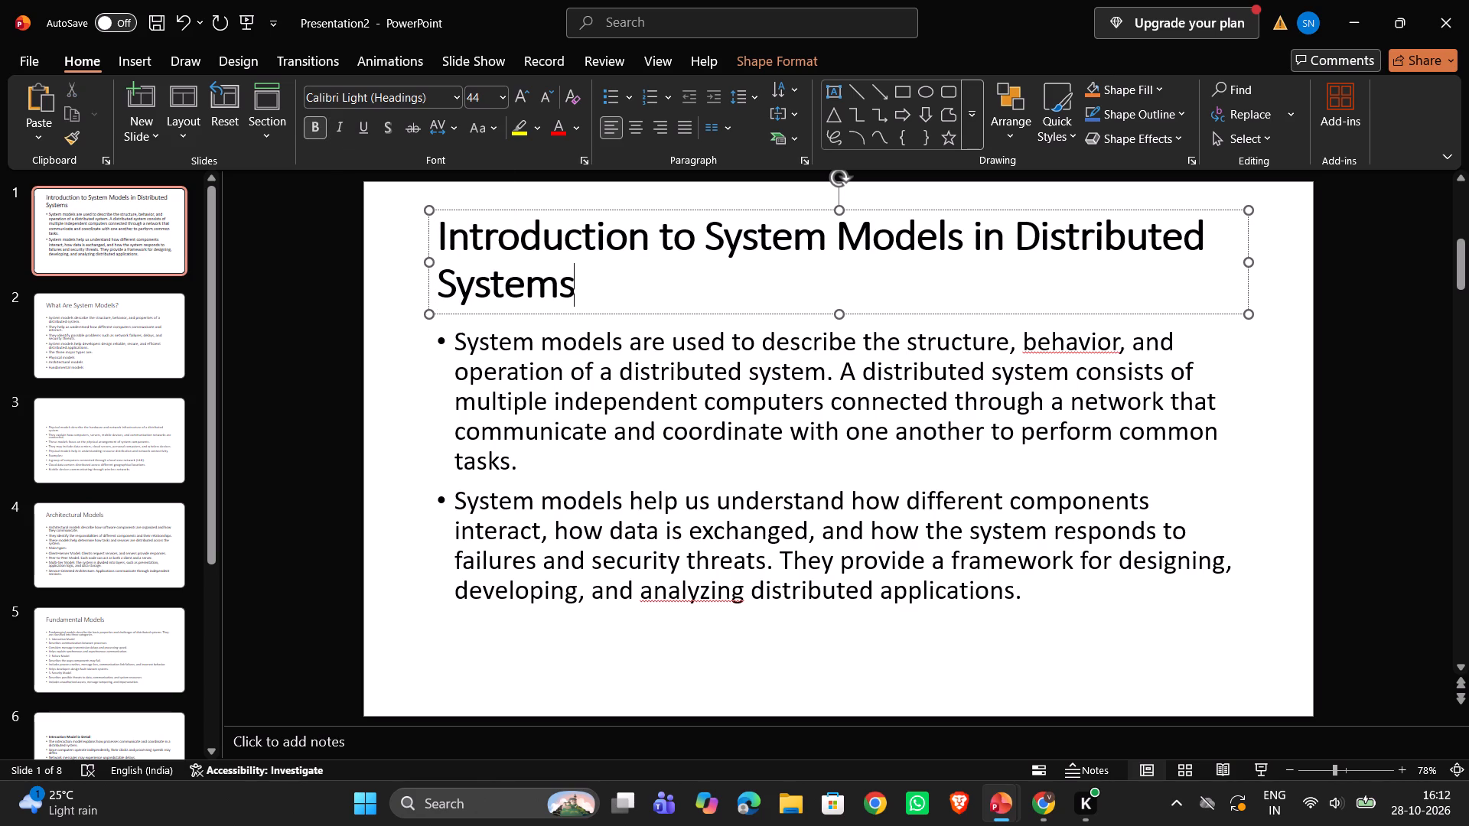
key(space)
text(:)
Reduce all of the first slide's body text to font size 24.
click(592, 405)
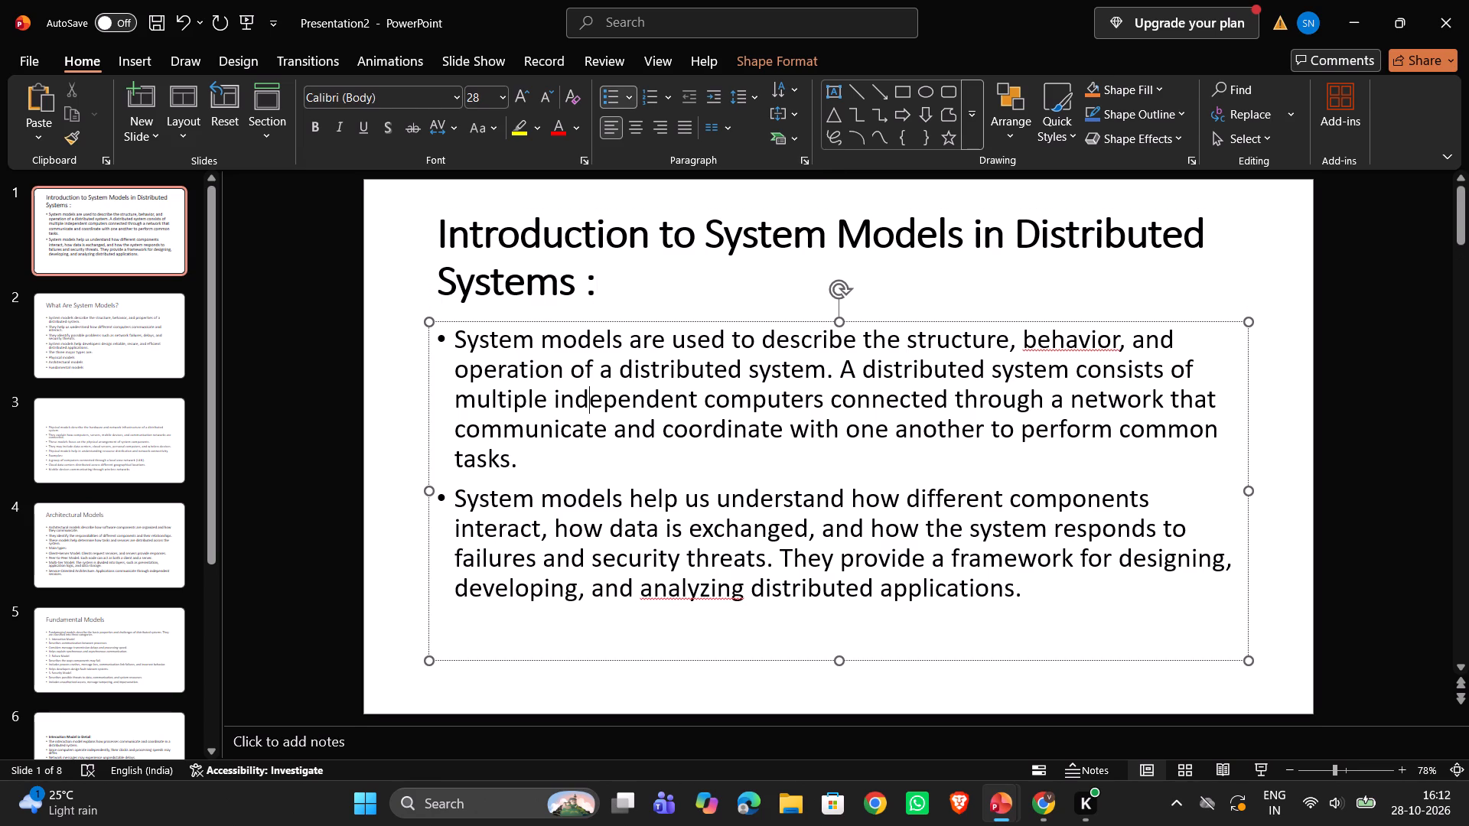
drag(684, 325, 676, 392)
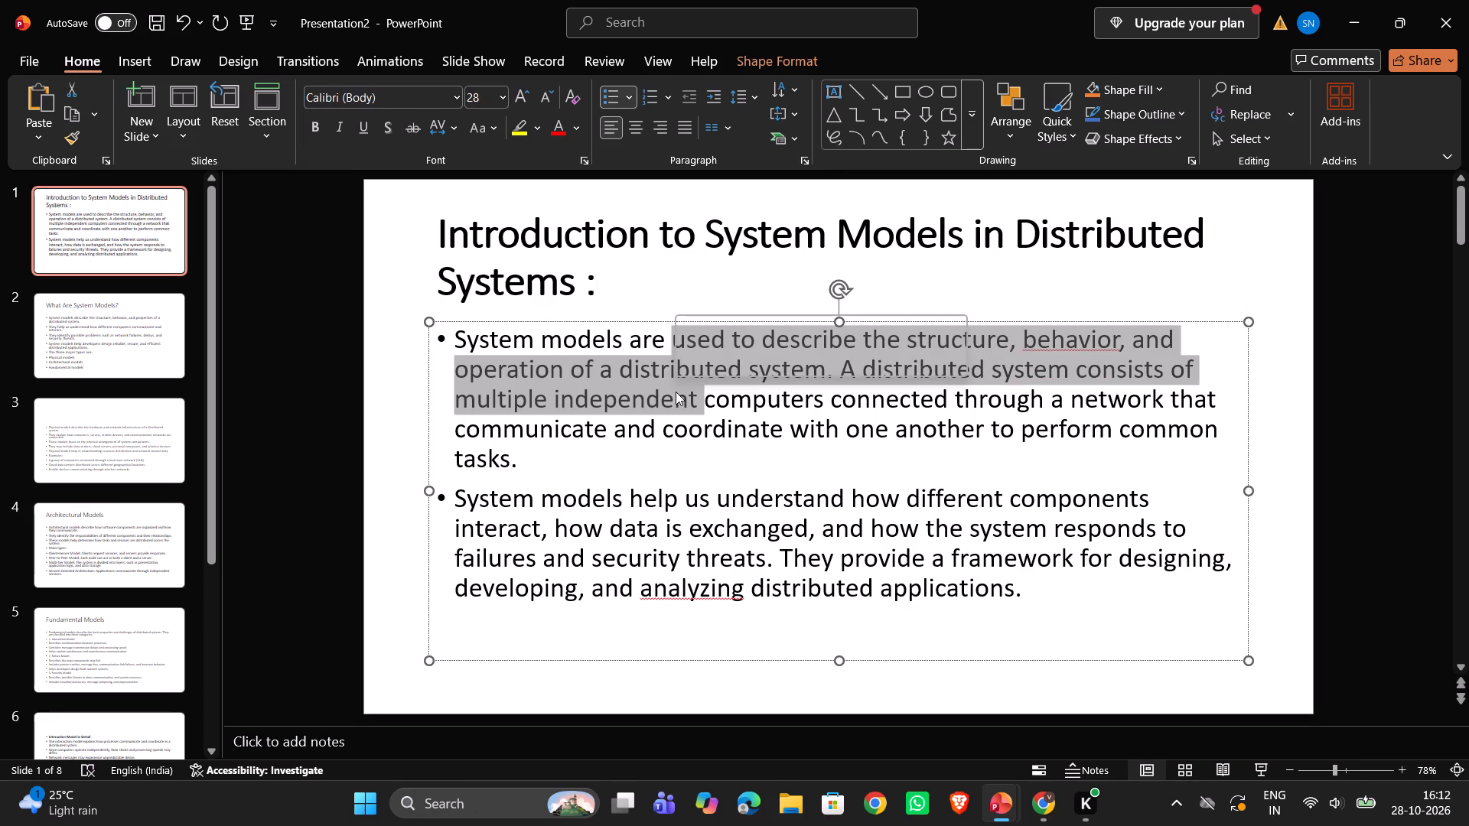
click(626, 449)
key(ctrl+a)
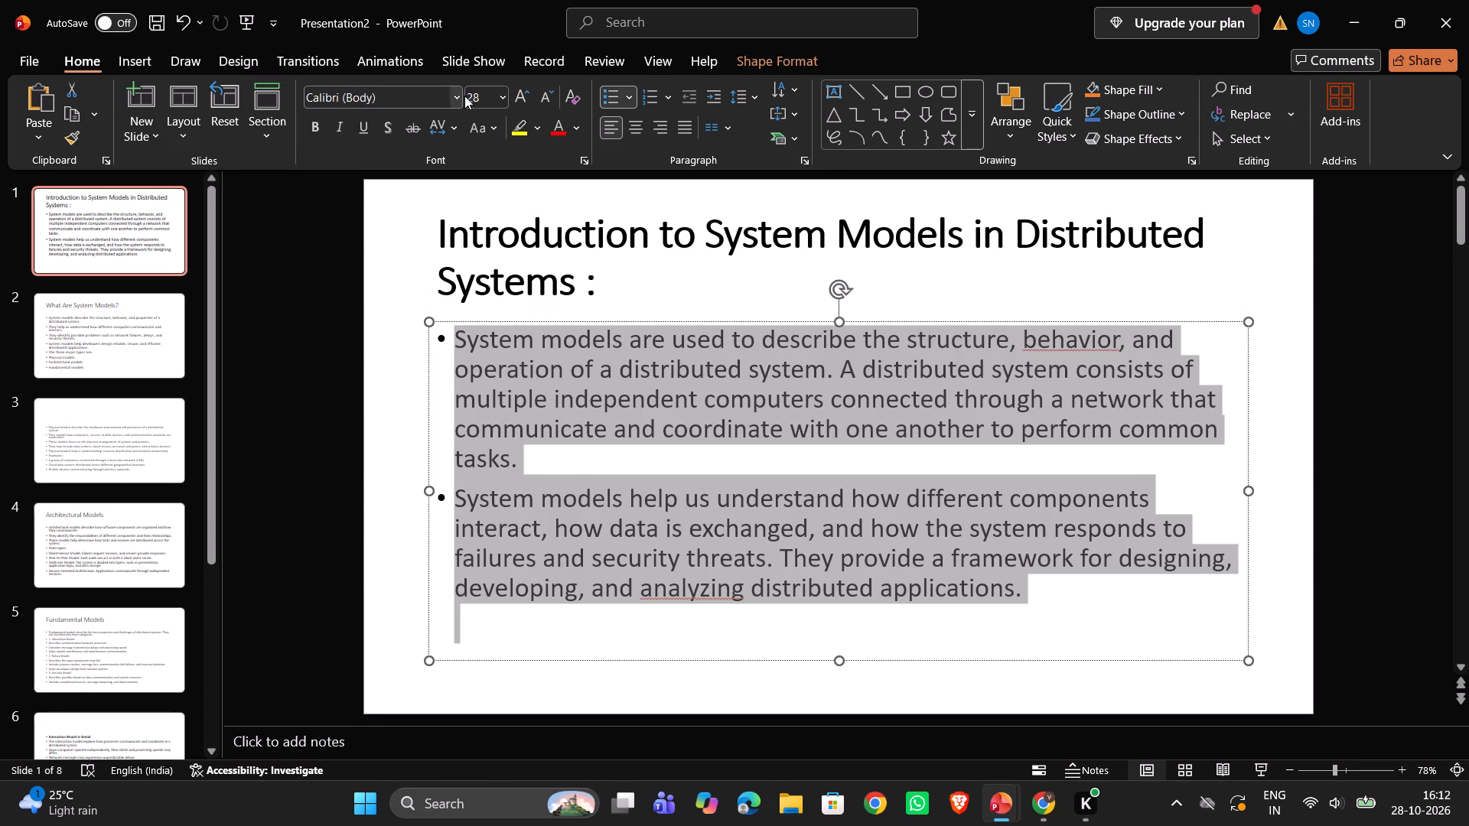
click(545, 97)
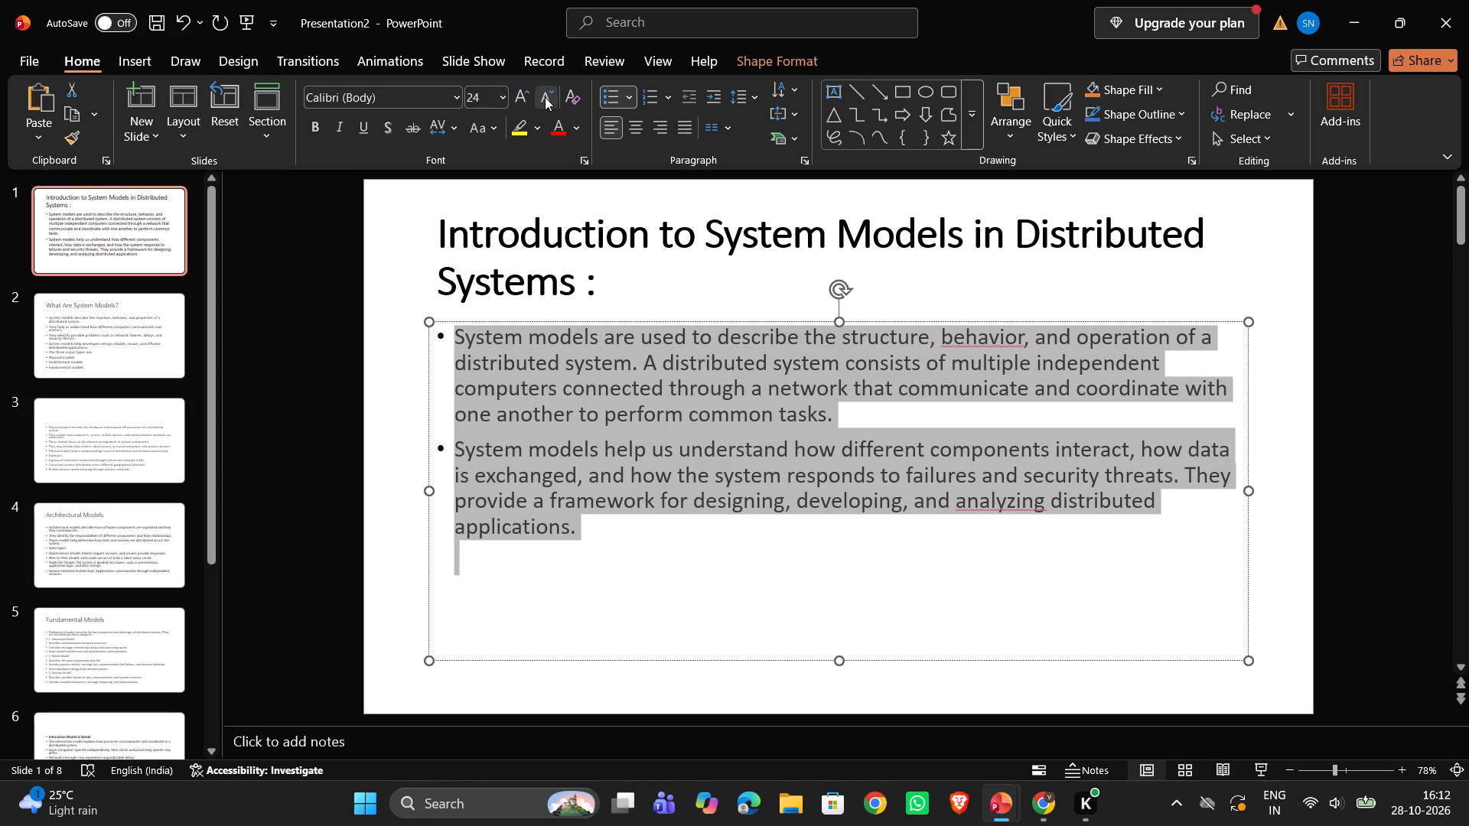
Move the first slide's body text box and title box down, keeping both aligned and leaving a gap between them.
click(657, 323)
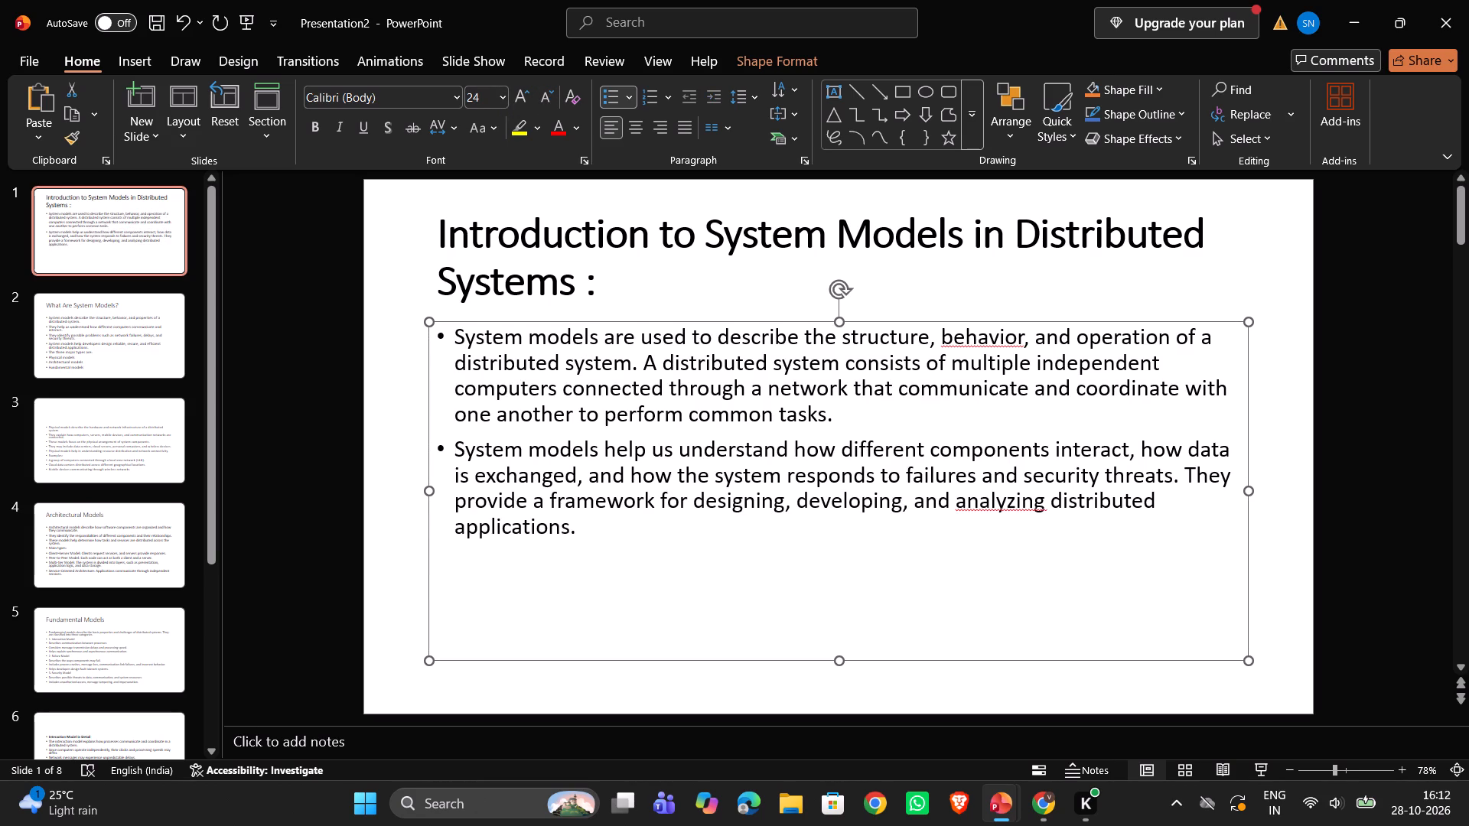
drag(657, 323, 663, 423)
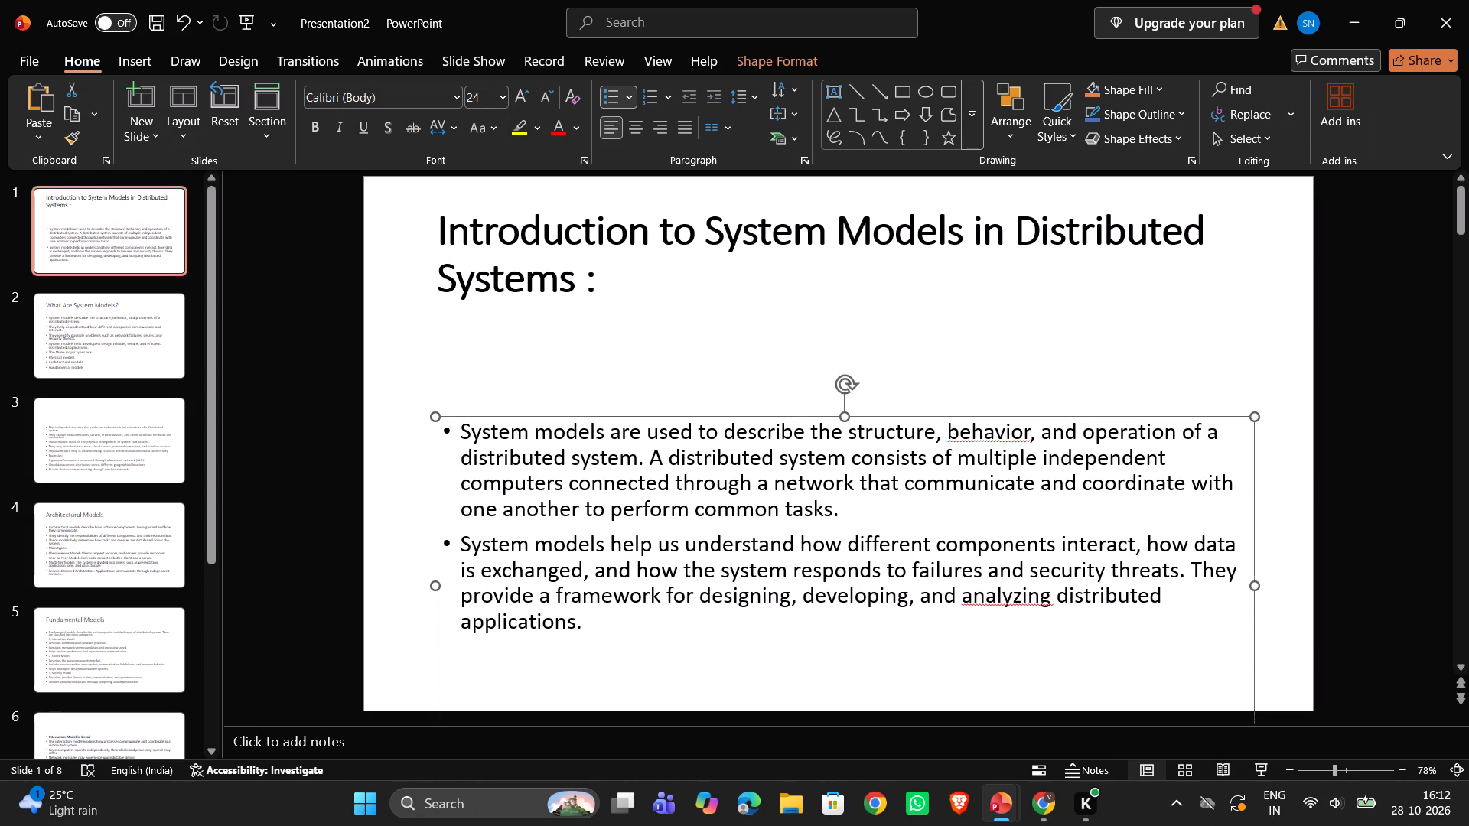
click(663, 423)
click(666, 417)
drag(666, 417, 661, 395)
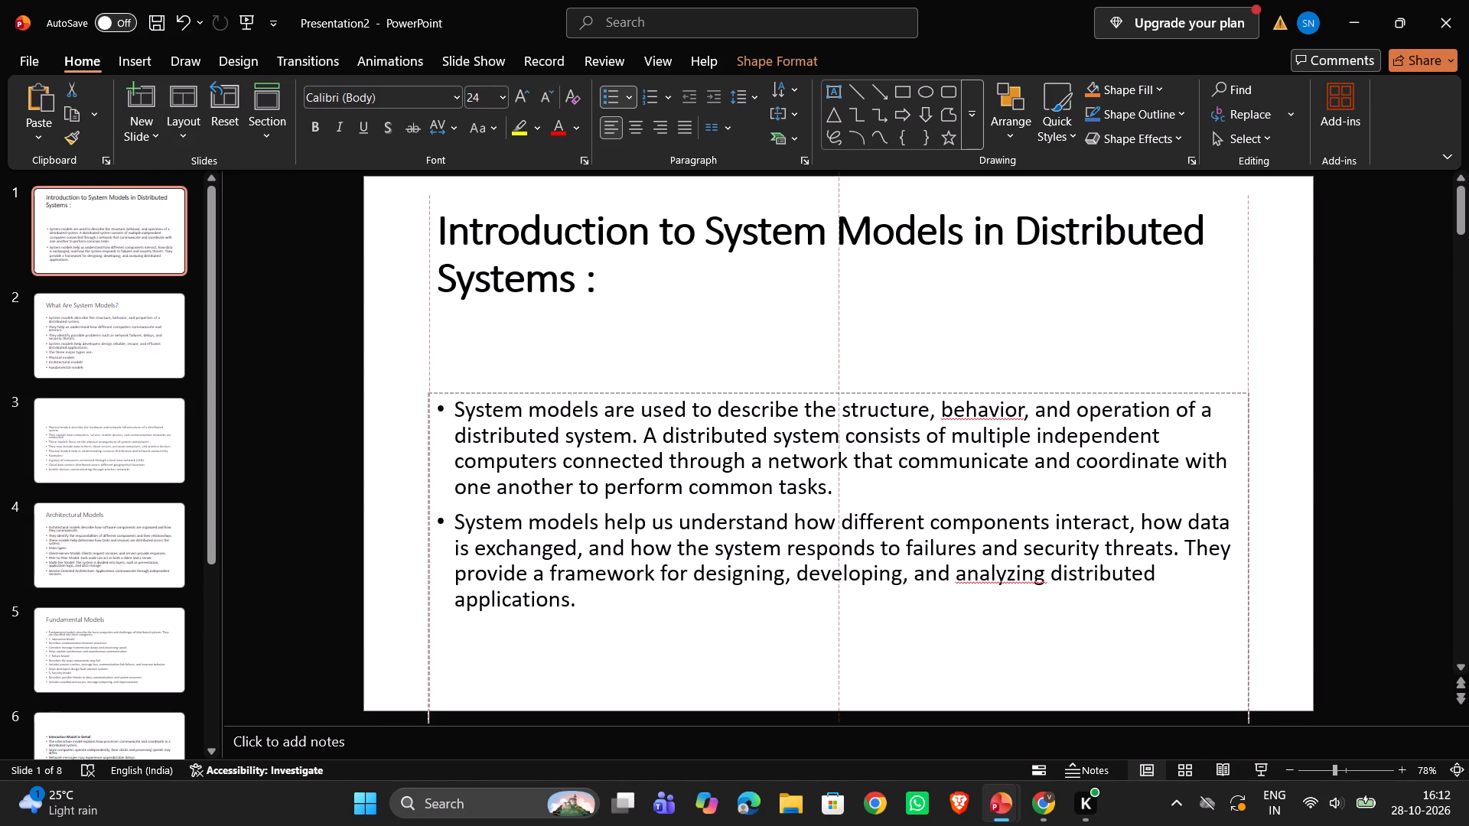
drag(661, 395, 660, 387)
click(666, 256)
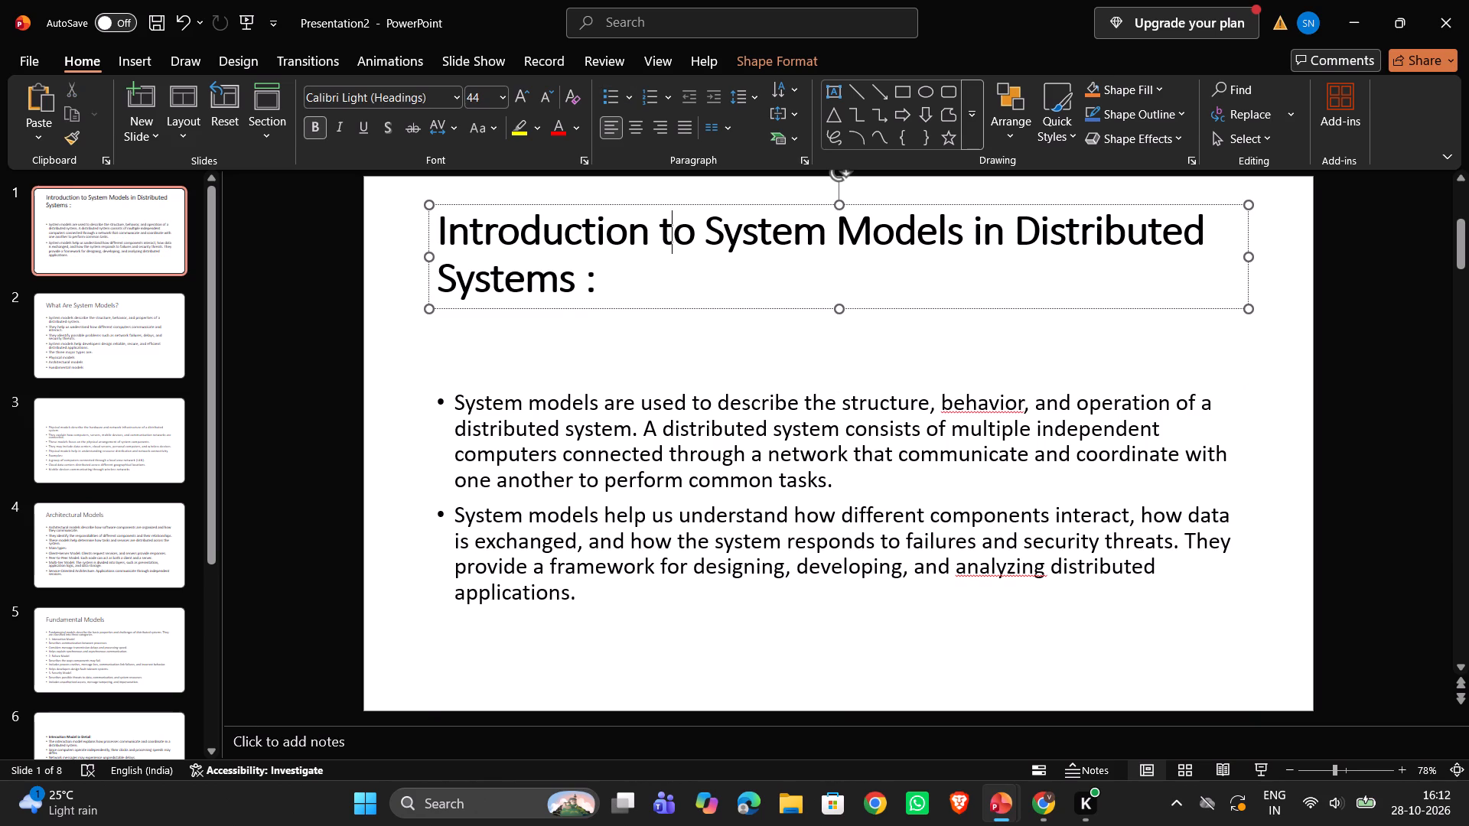
drag(750, 206, 748, 212)
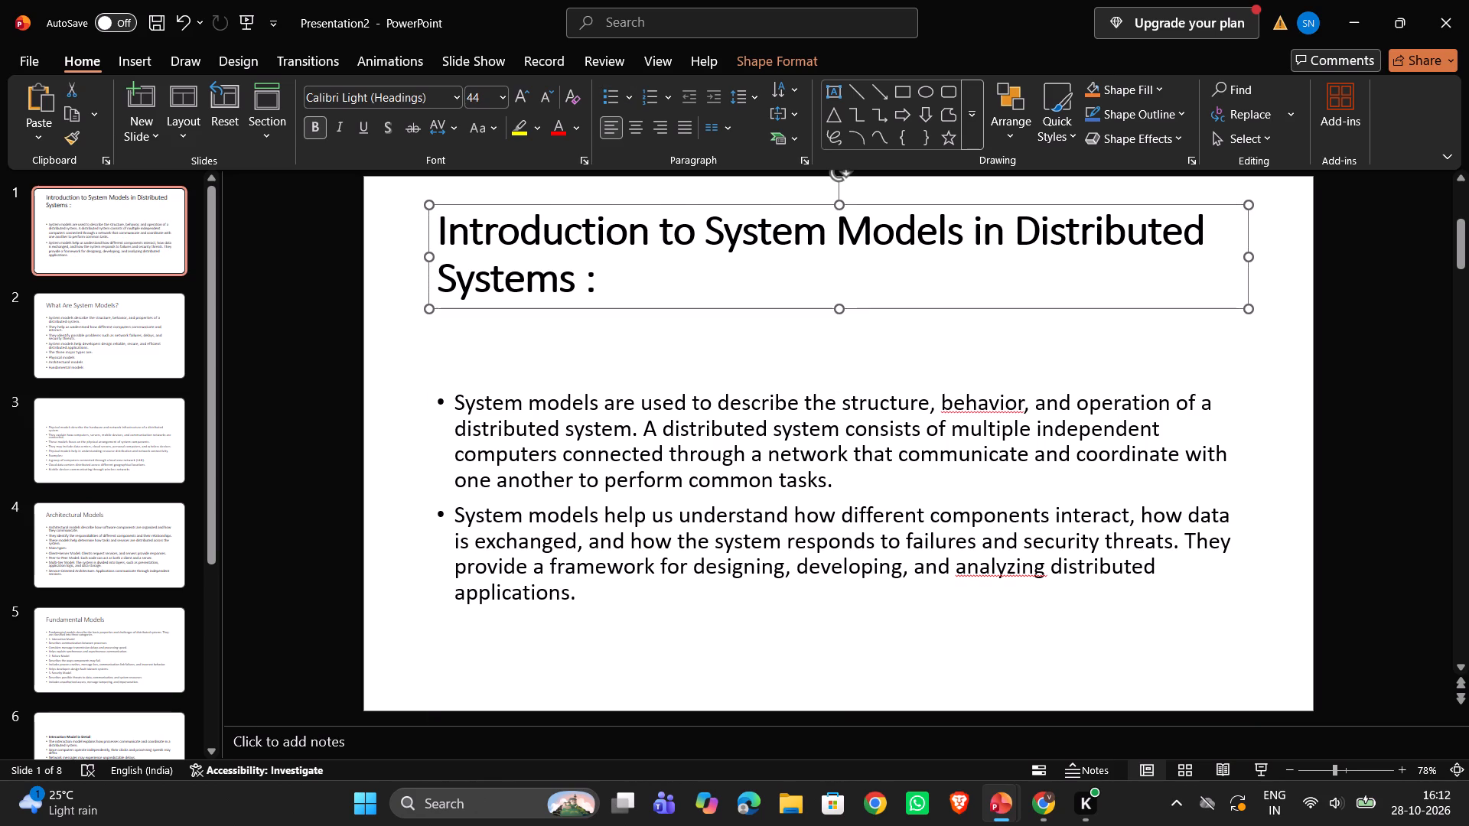
drag(748, 212, 750, 238)
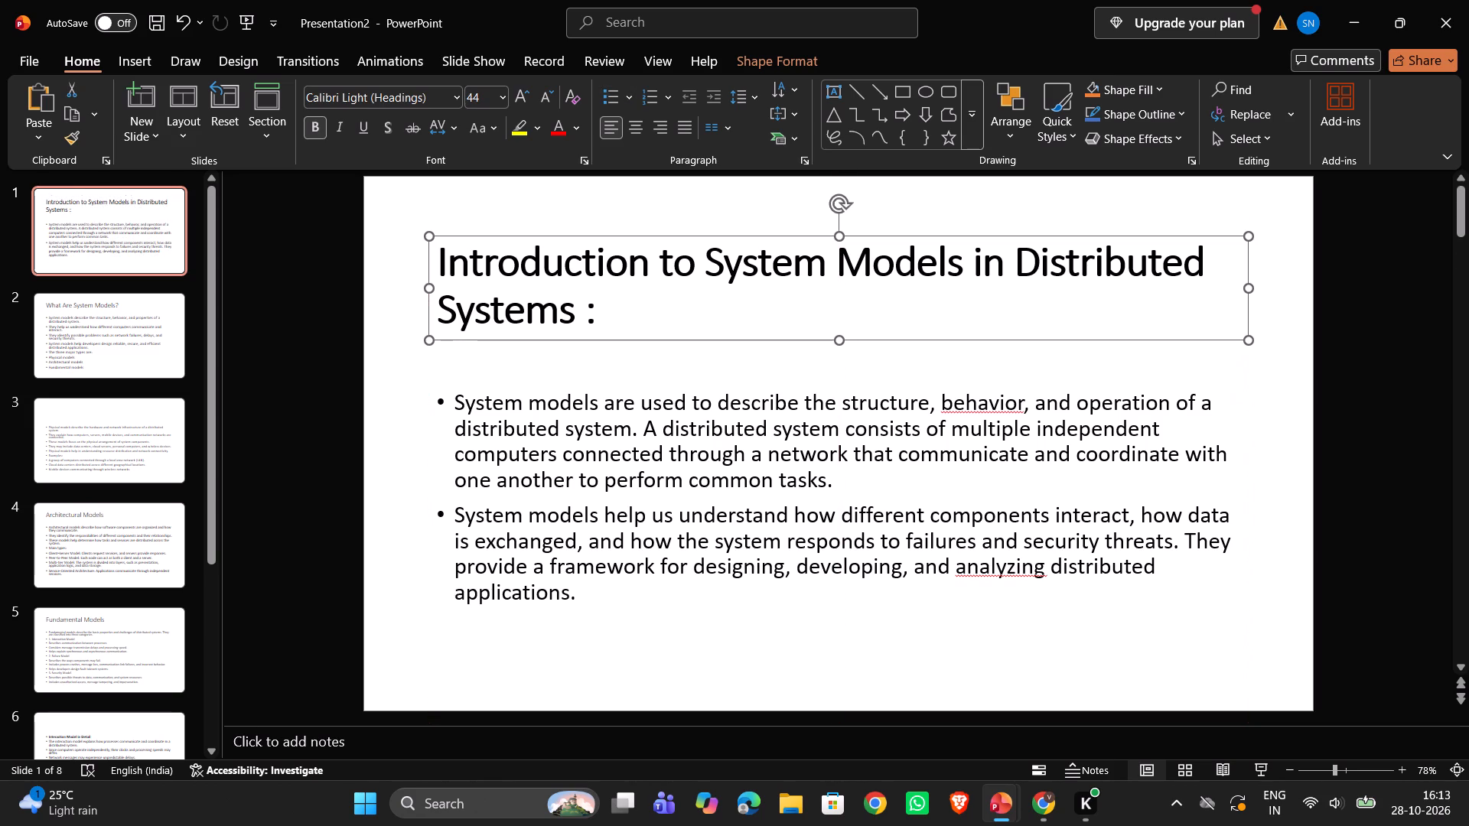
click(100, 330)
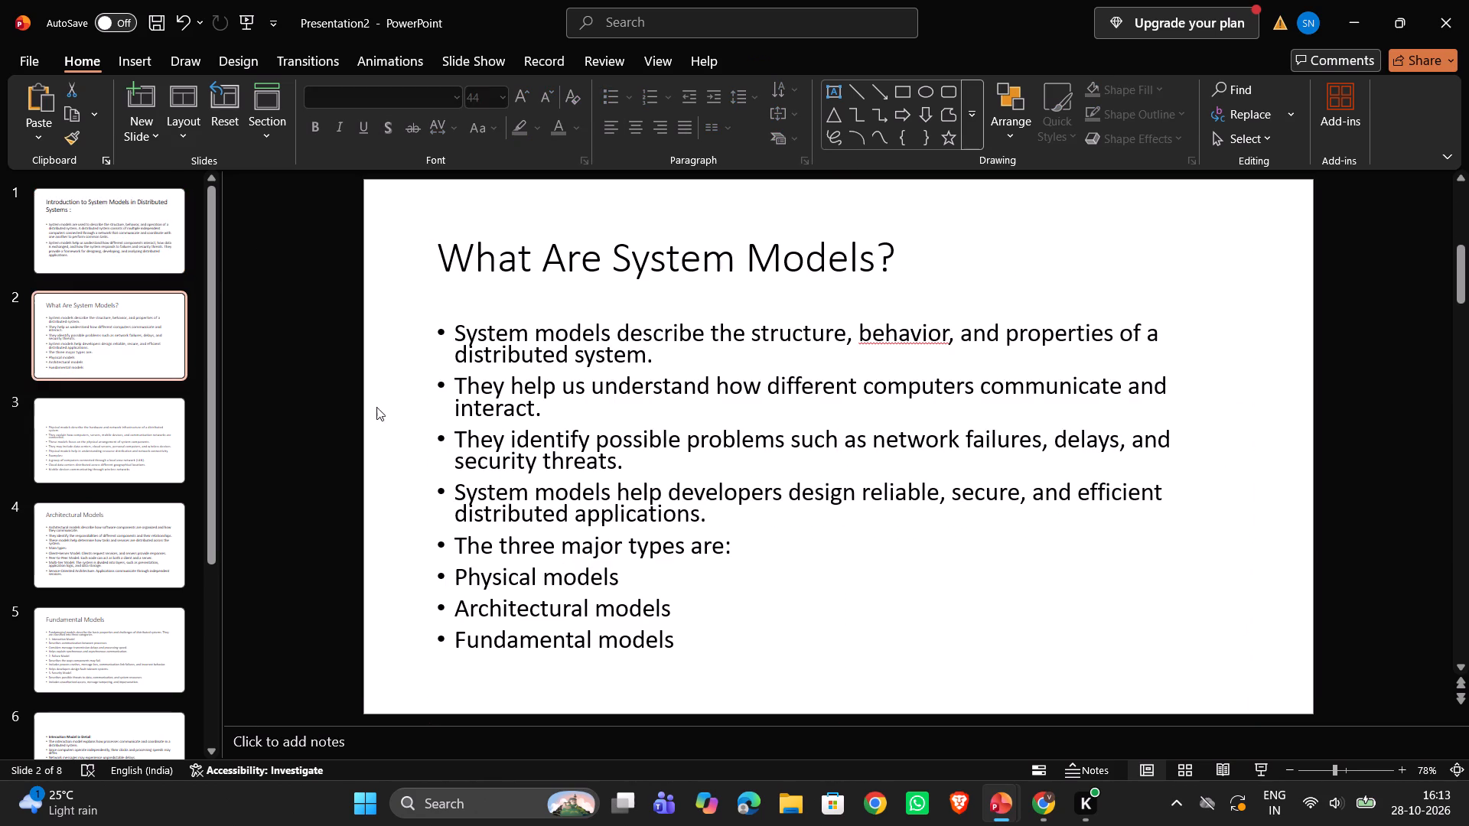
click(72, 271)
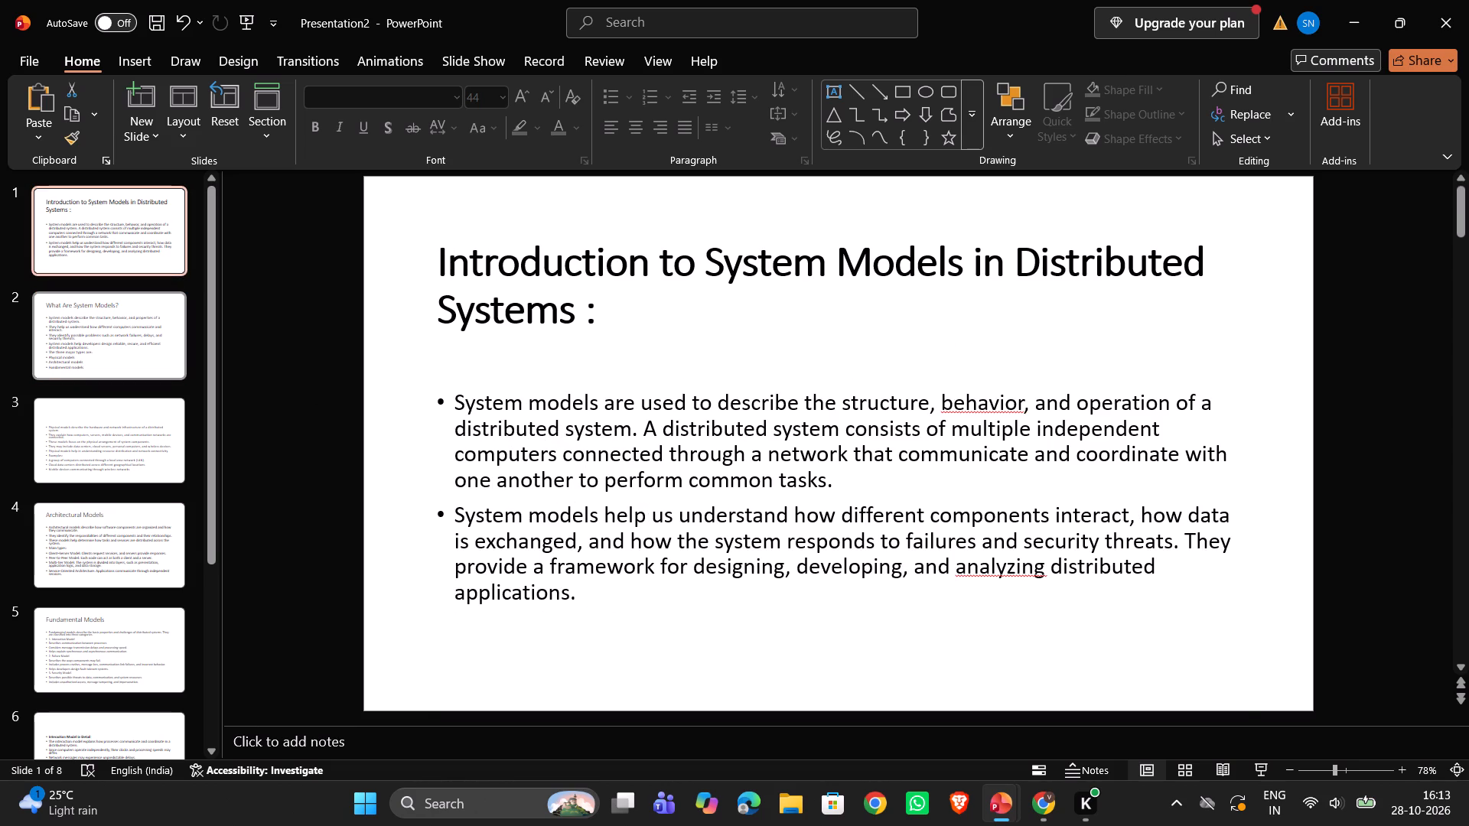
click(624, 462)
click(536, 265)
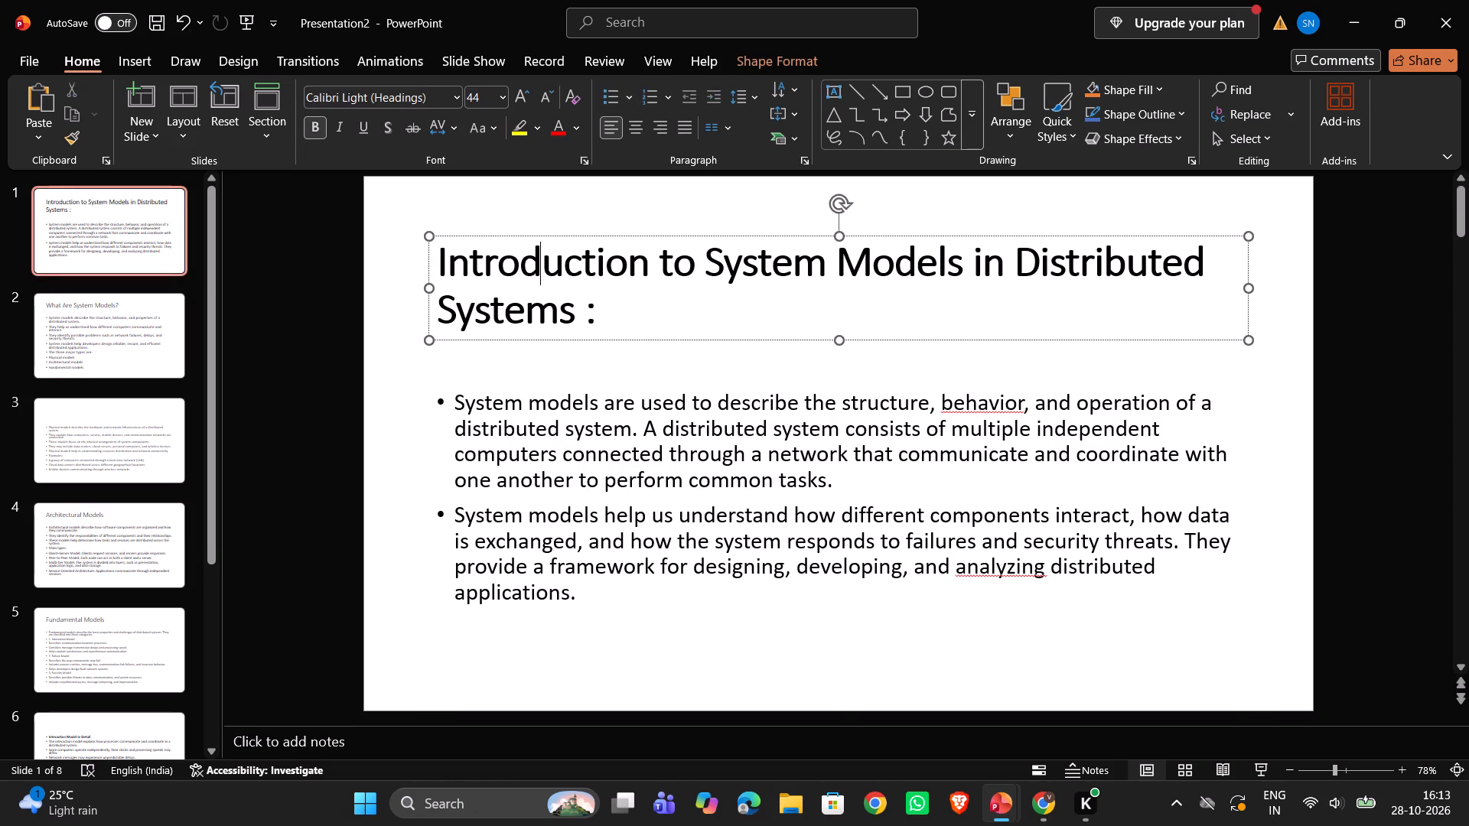
Make the "What Are System Models?" title on the second slide bold.
click(105, 329)
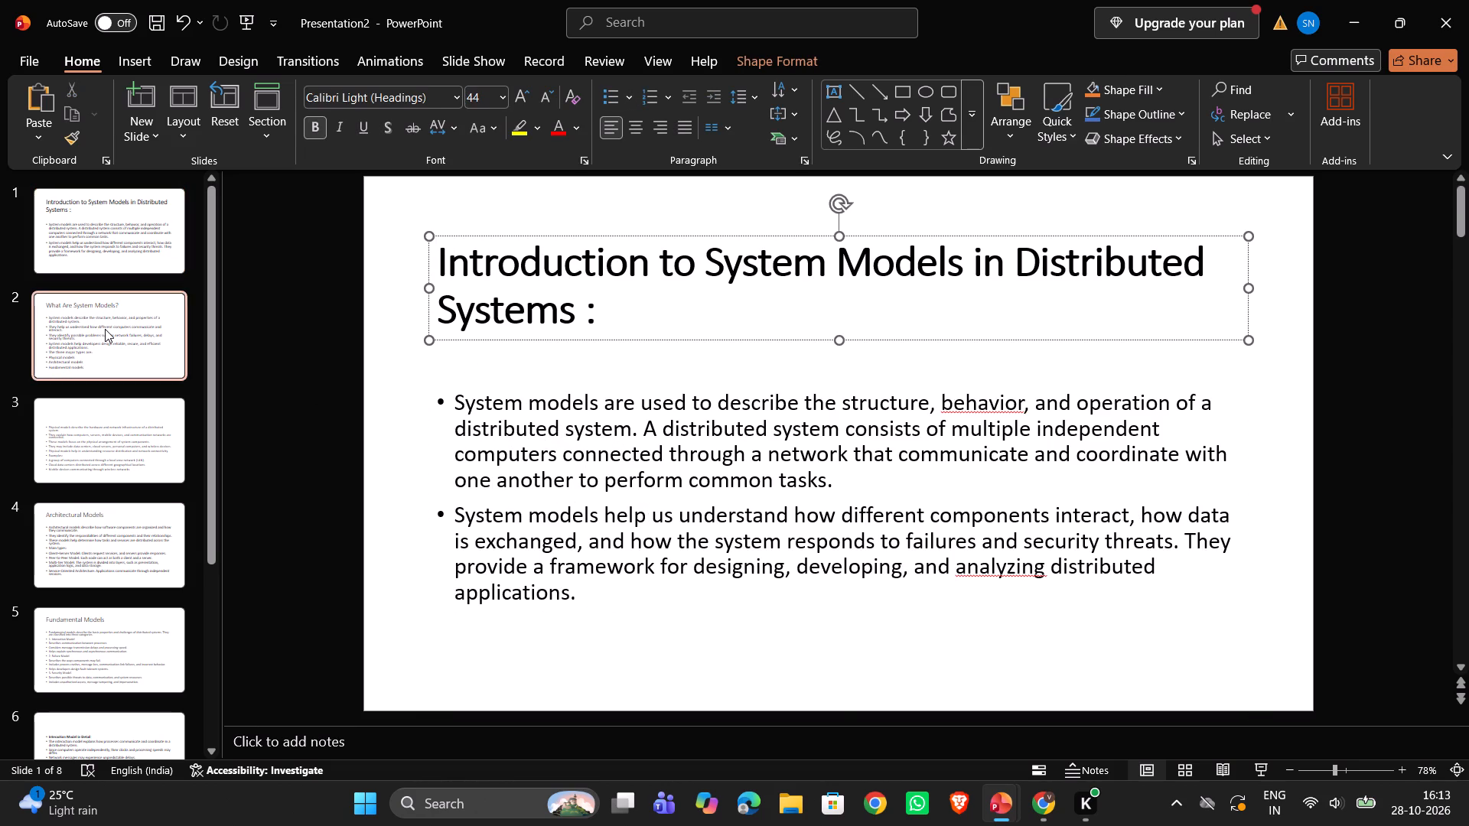
click(536, 248)
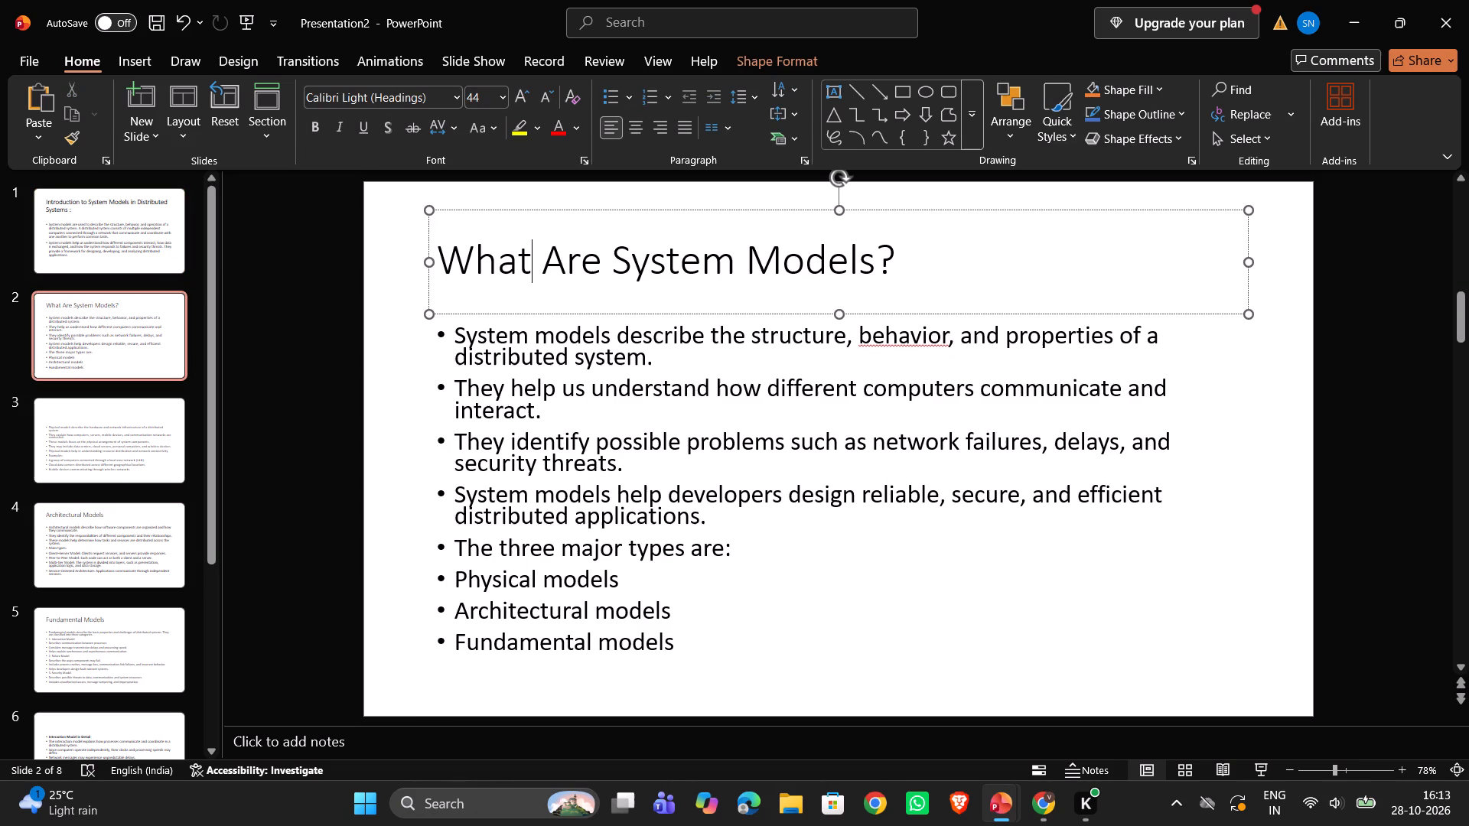
key(ctrl+a)
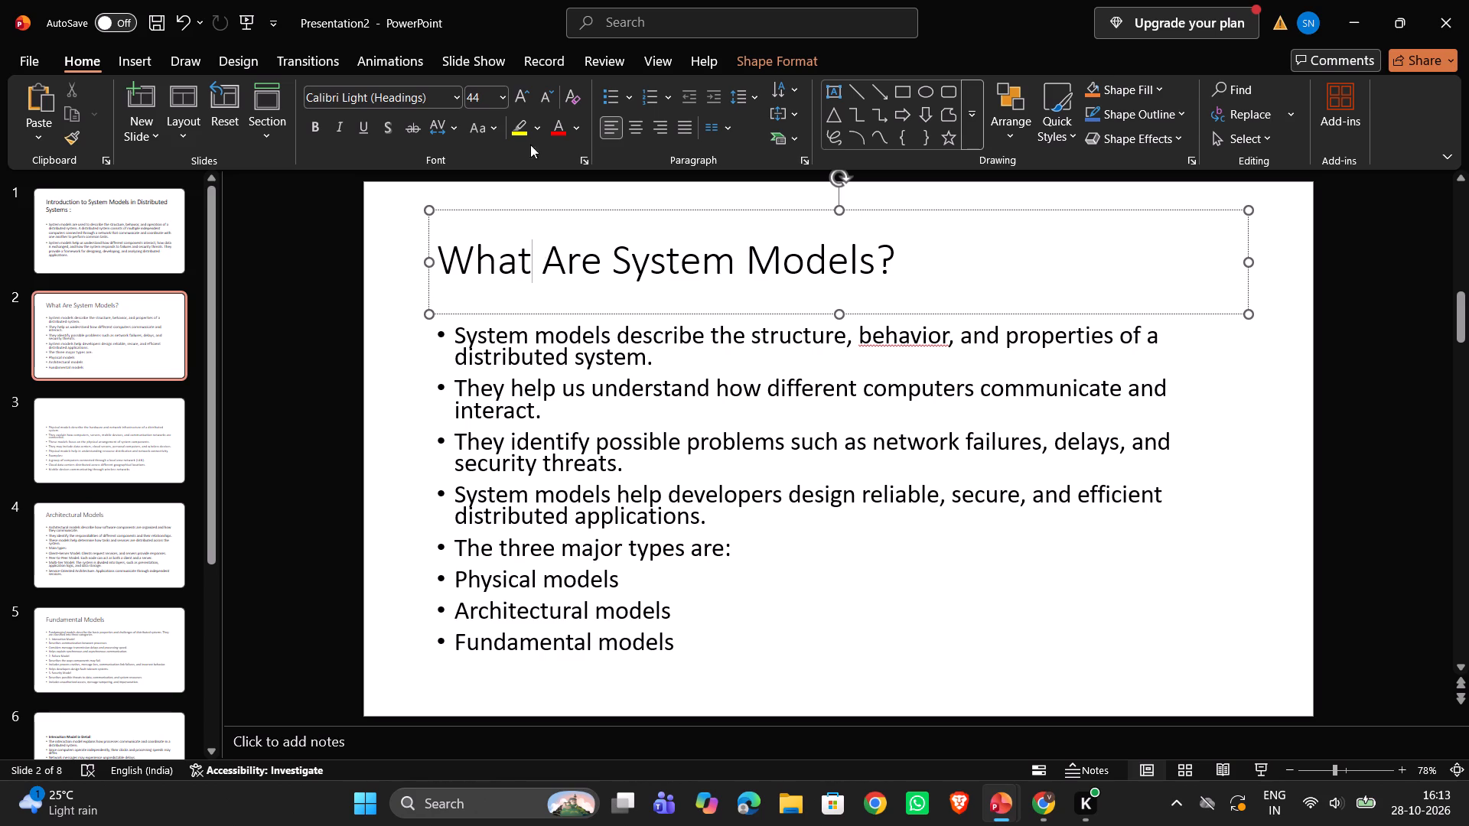
click(316, 133)
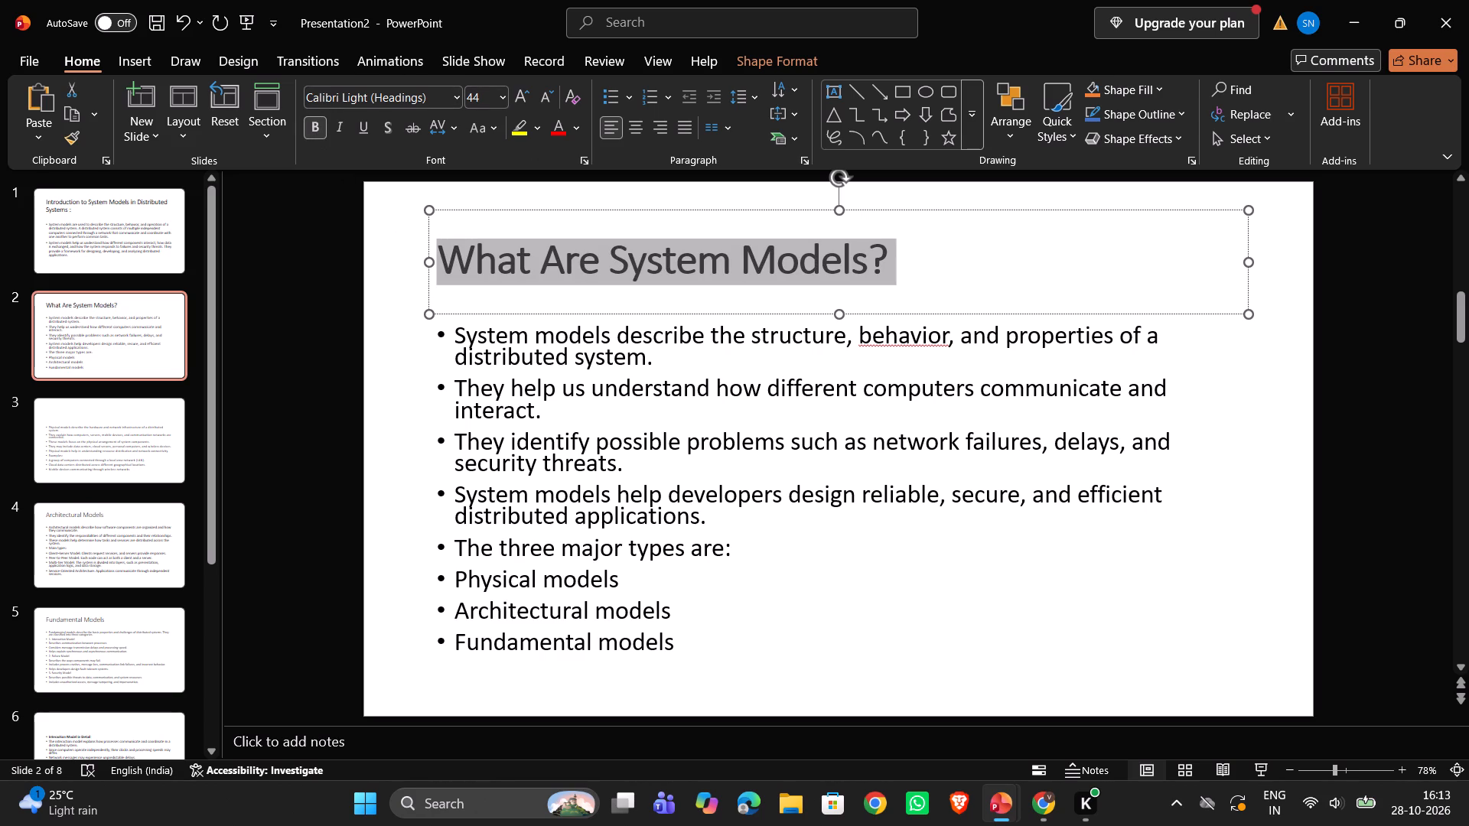
Reduce all of the second slide's body text to font size 24.
click(547, 365)
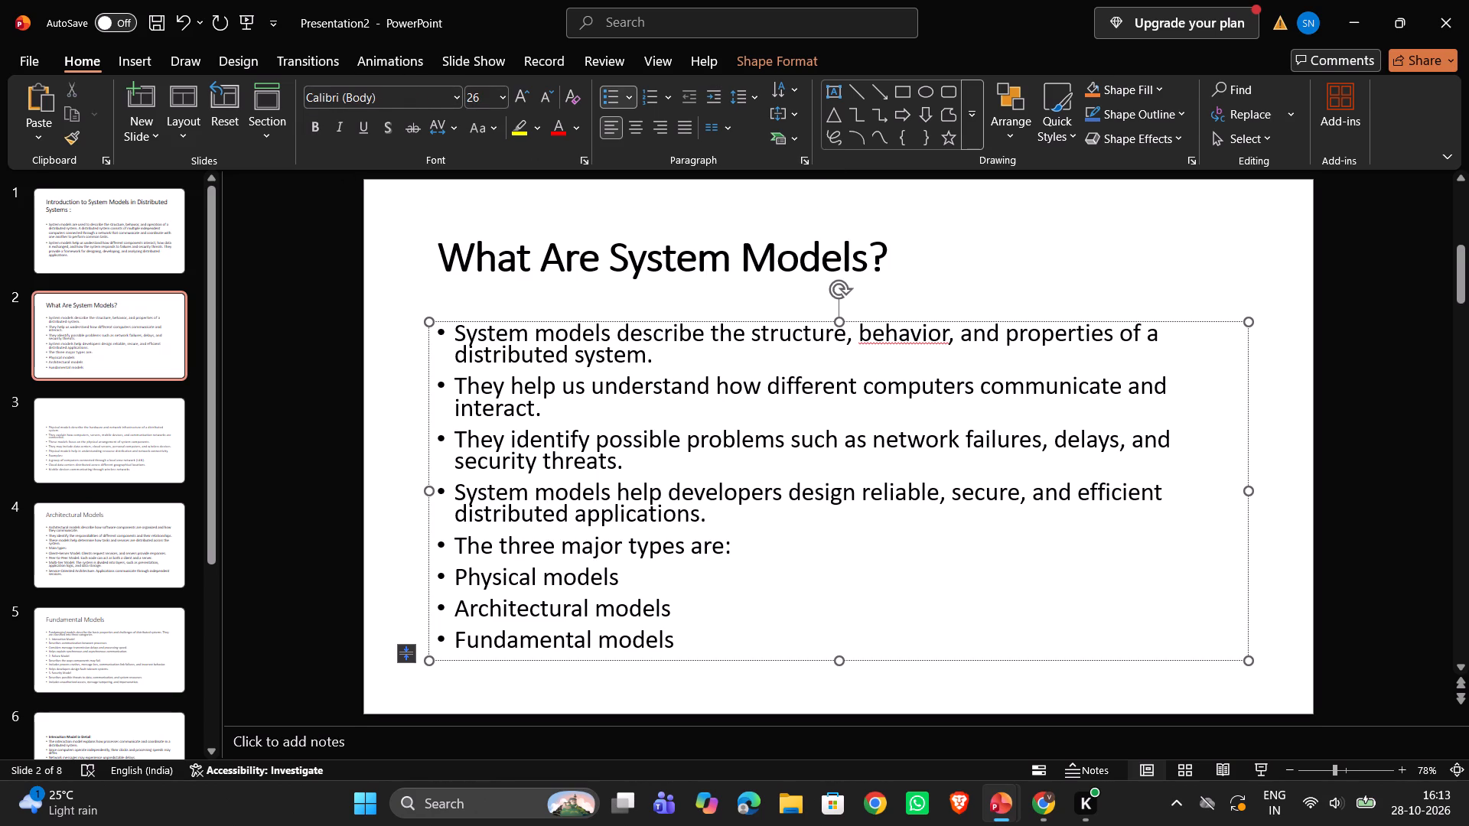
key(ctrl+a)
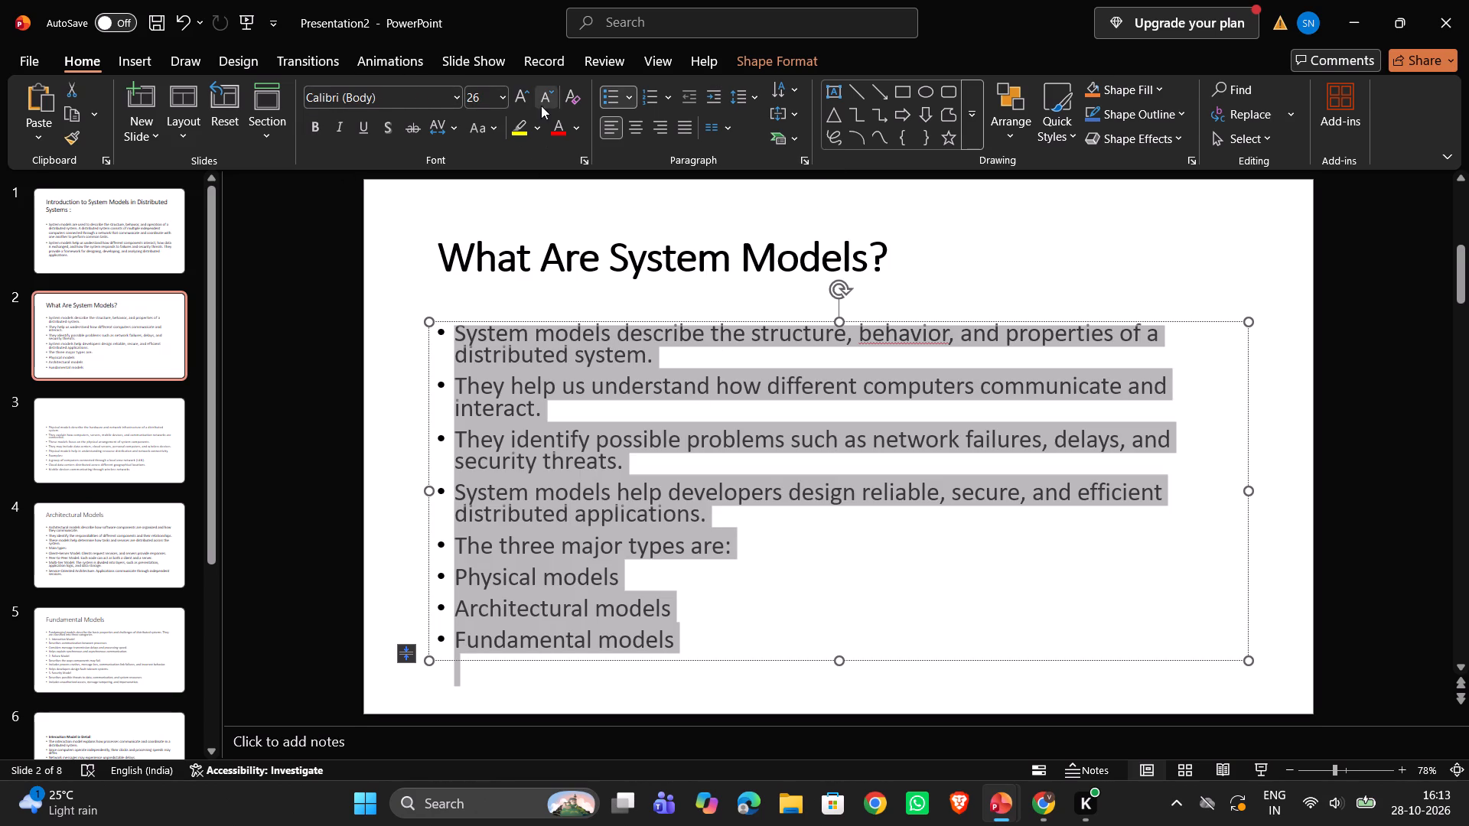
click(552, 93)
click(628, 339)
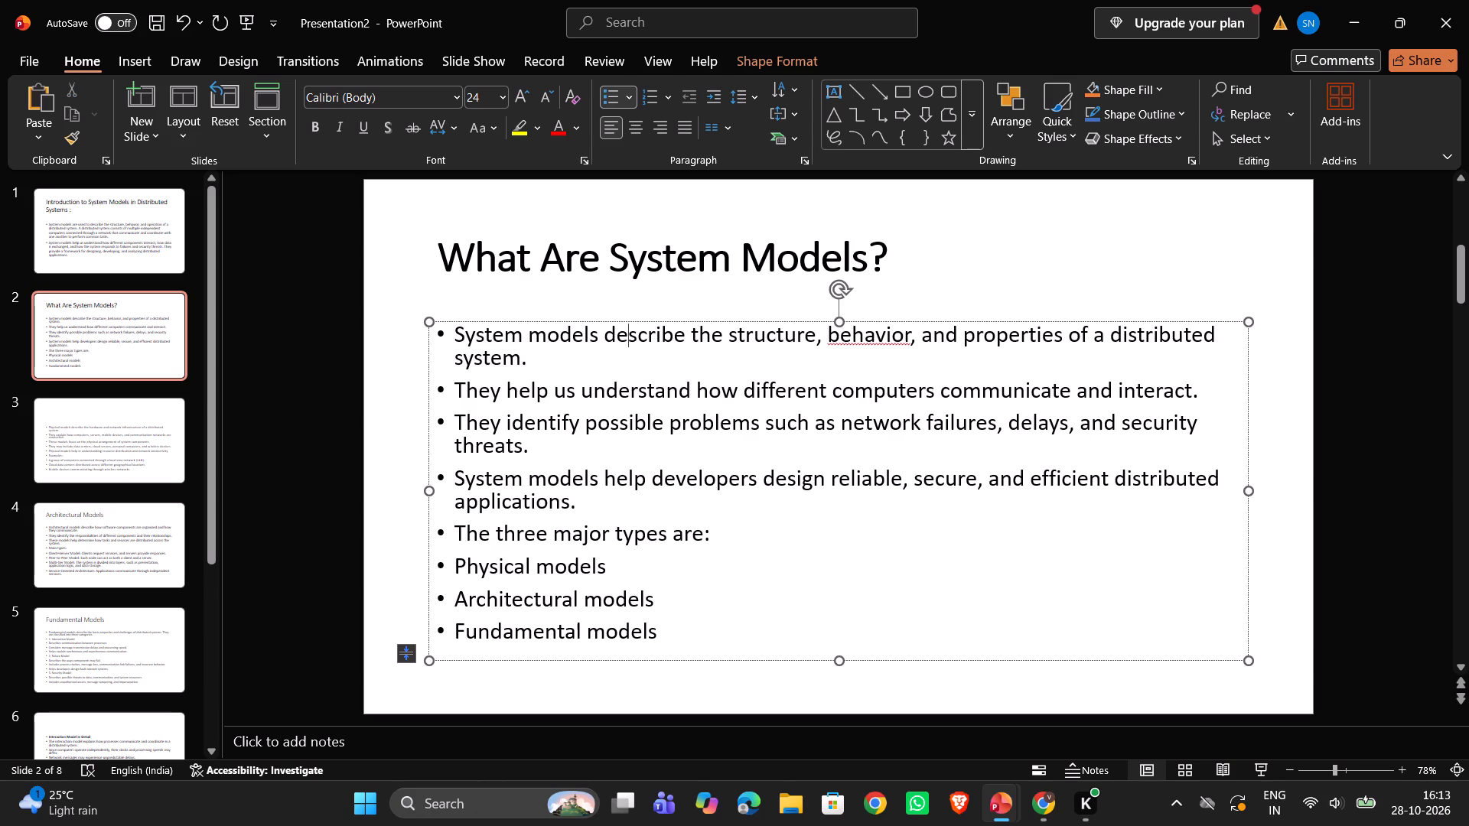
Remove the bullet from the line "The three major types are:" on the second slide.
click(455, 535)
key(BackSpace)
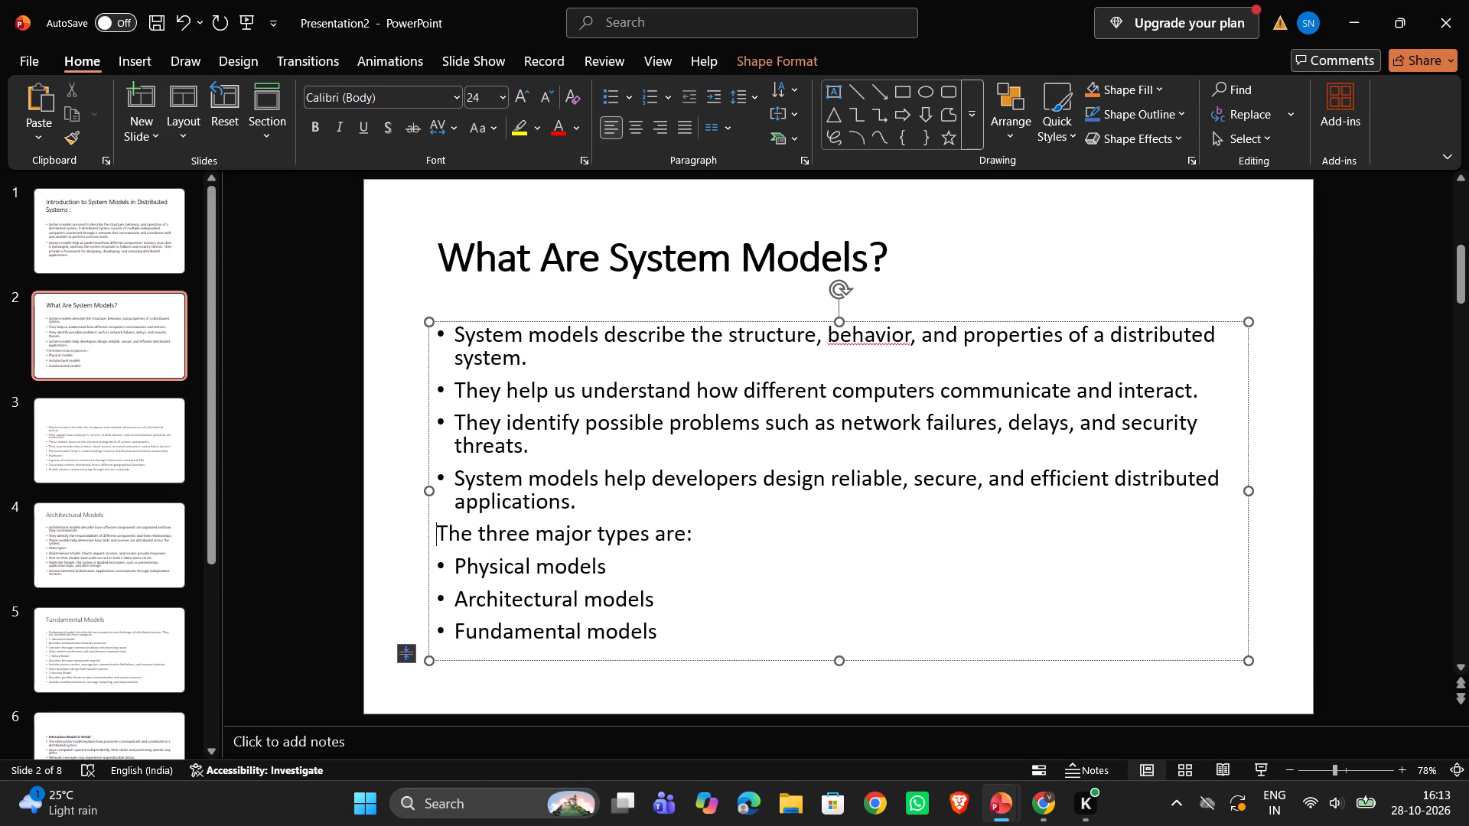
click(583, 474)
Move the second slide's body text box slightly down and its title box slightly down and to the right.
drag(662, 321, 663, 350)
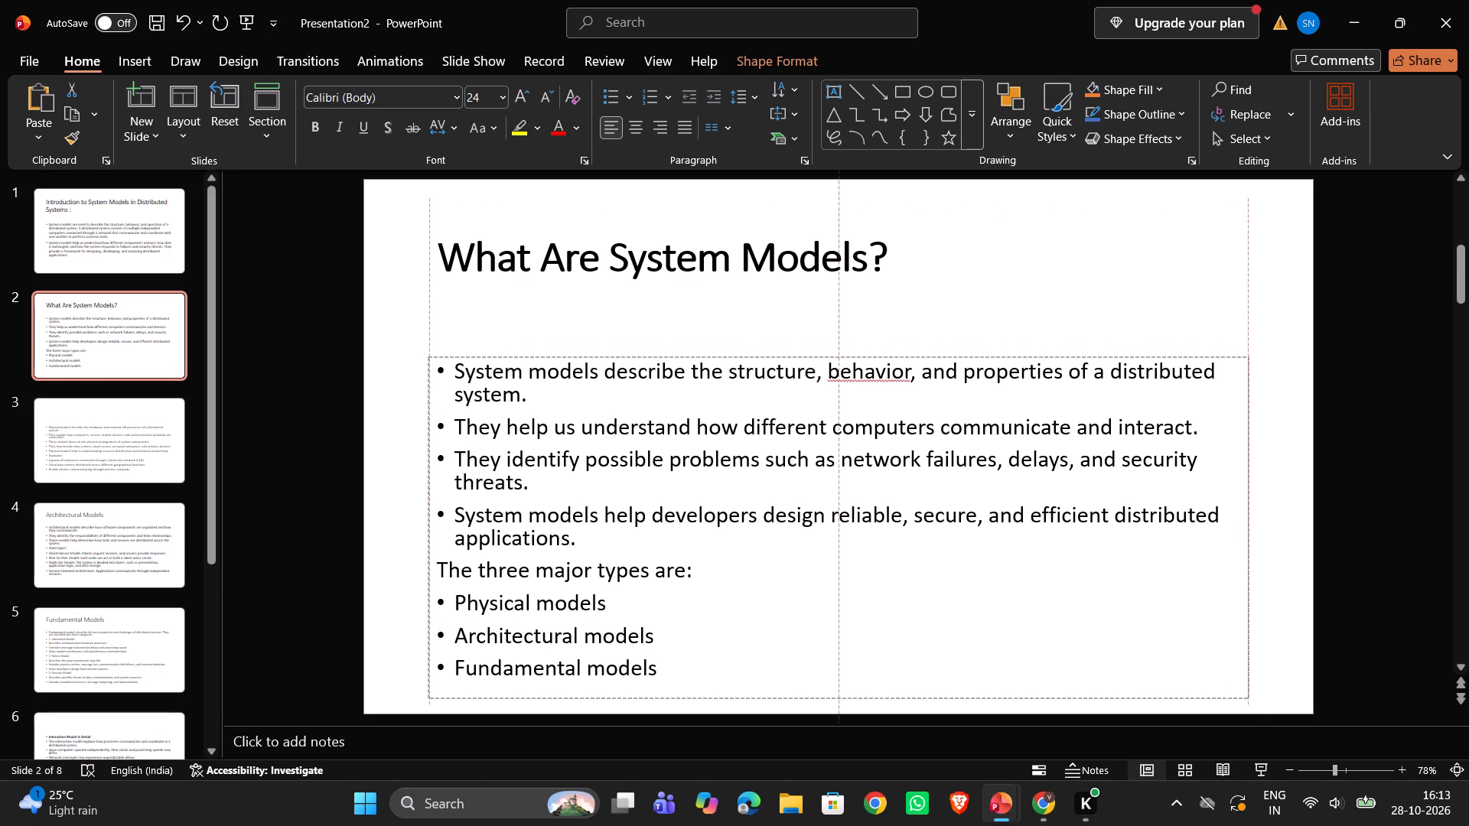
drag(663, 350, 664, 346)
click(703, 246)
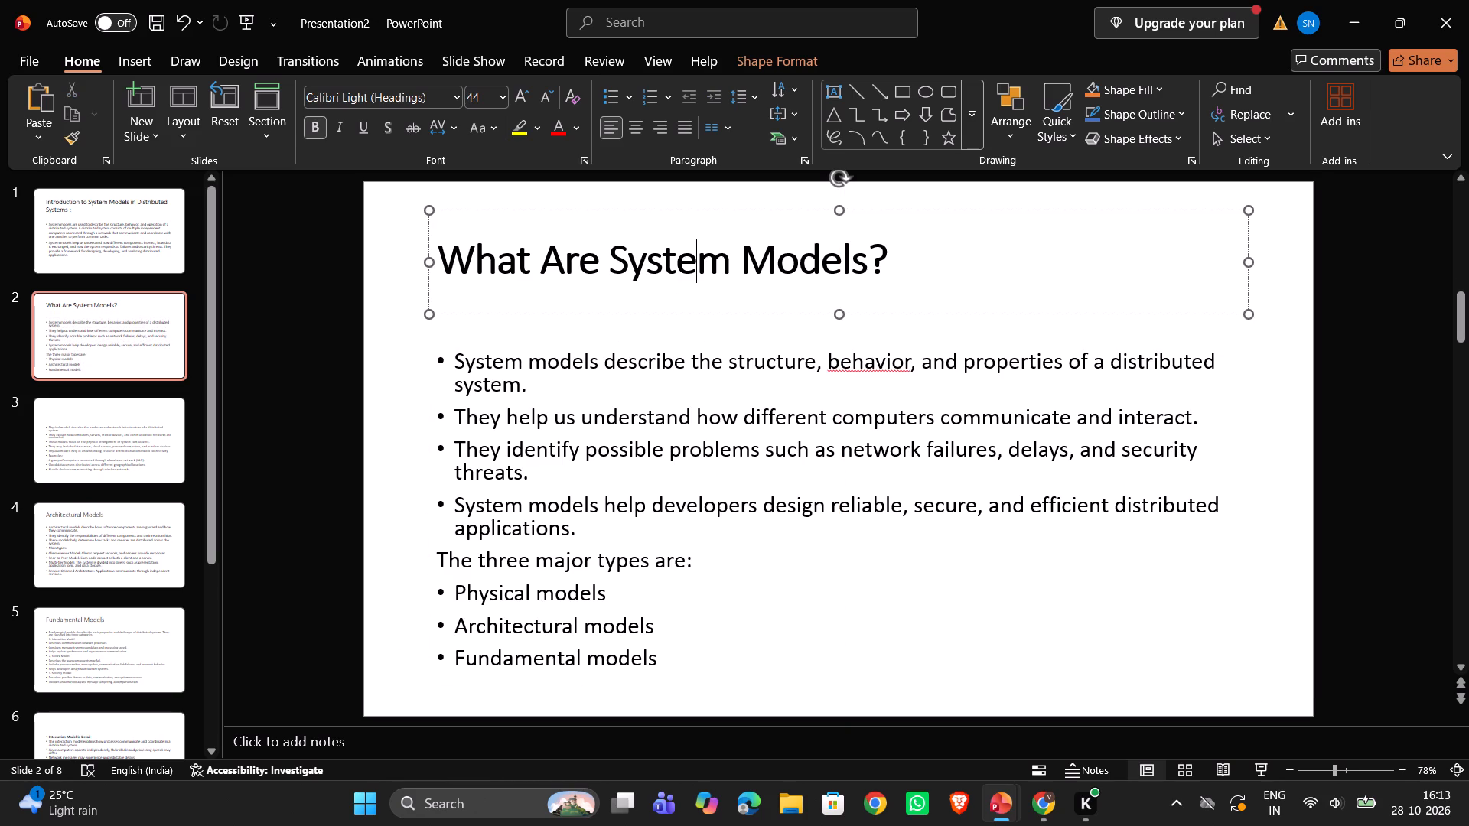
drag(743, 211, 754, 226)
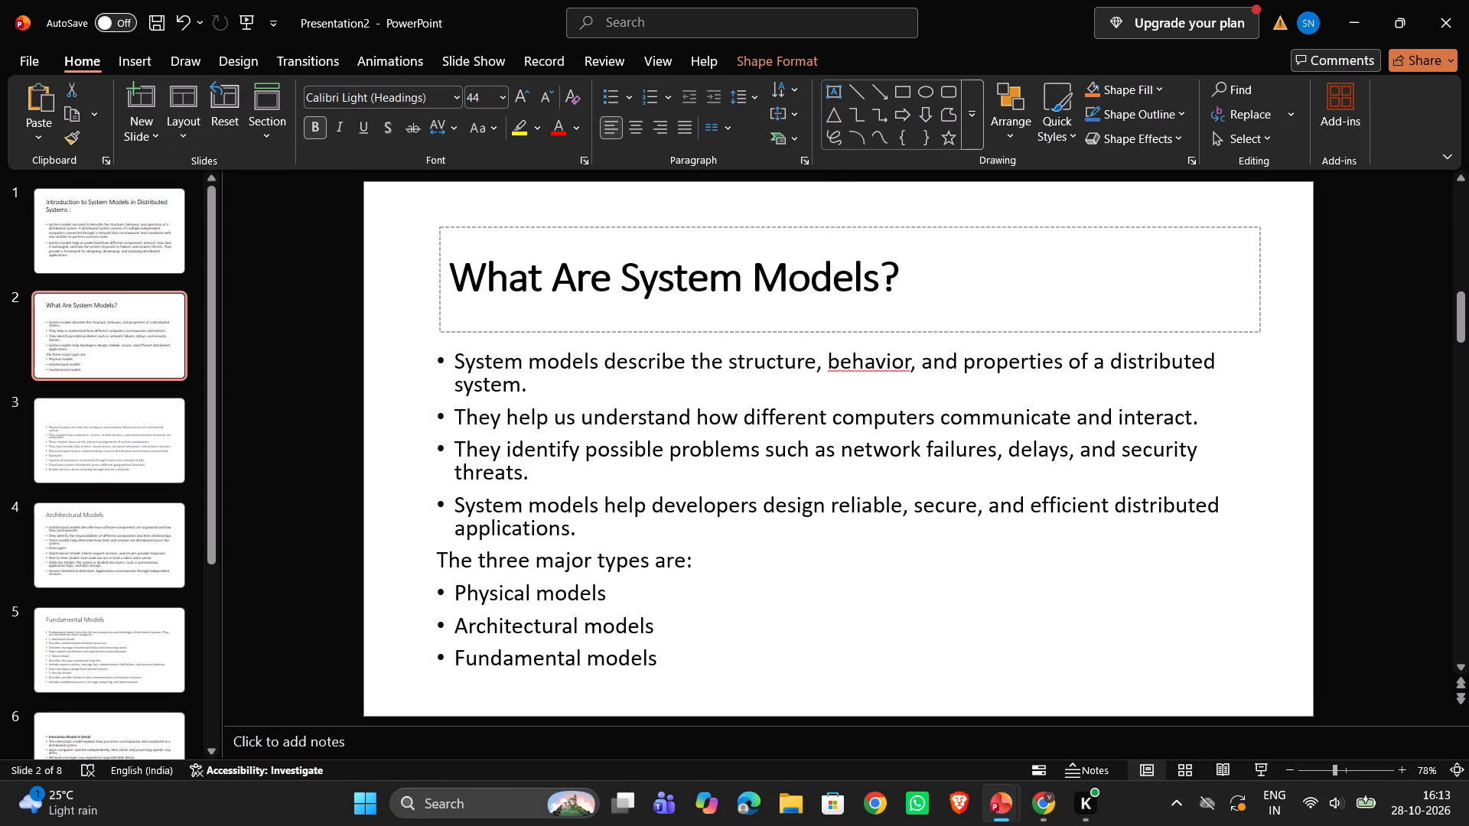
drag(754, 226, 755, 226)
click(432, 337)
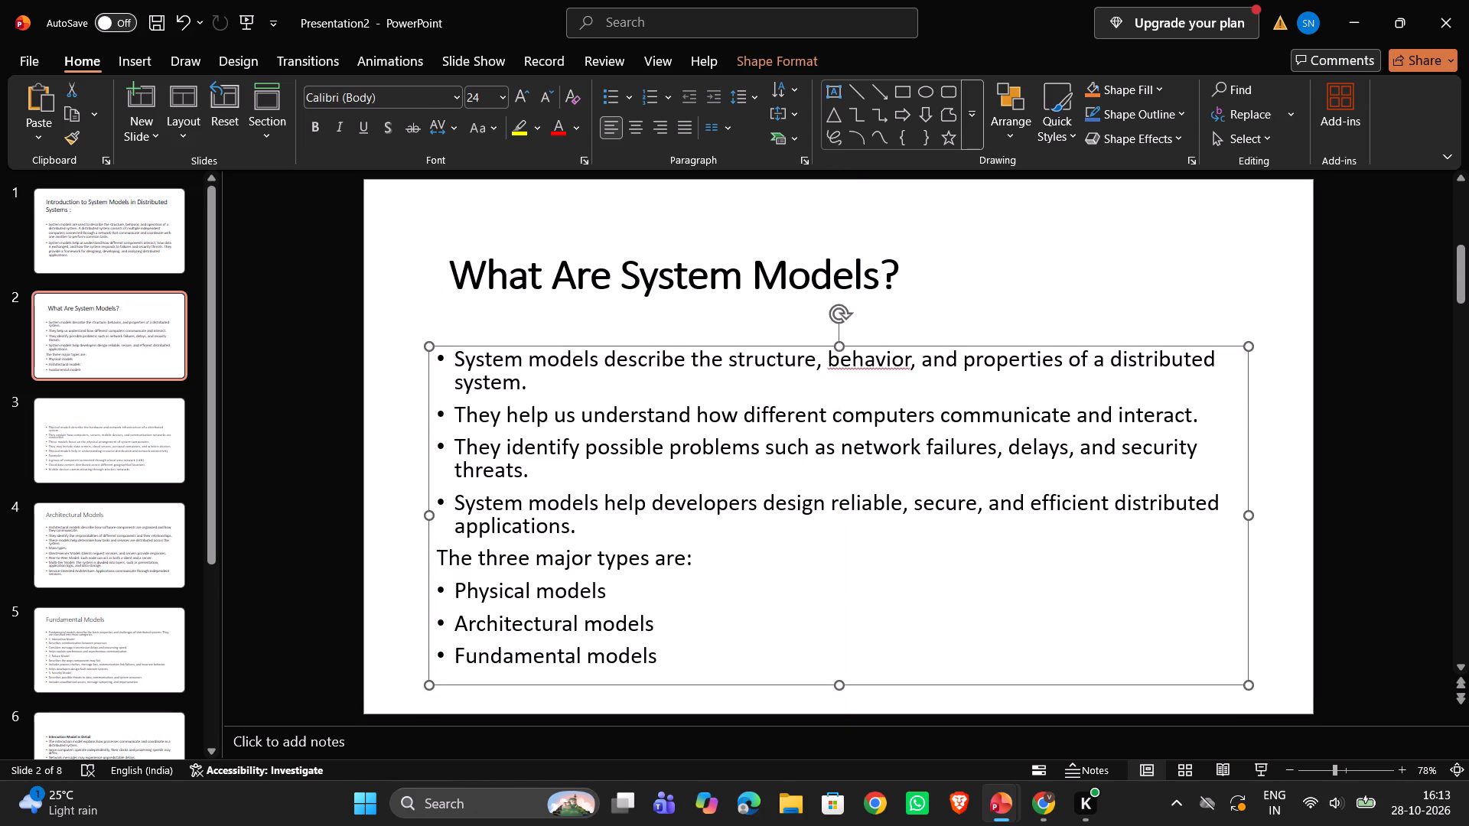
Enter "PHYSICAL MODEL:" as the title of the third slide.
click(136, 405)
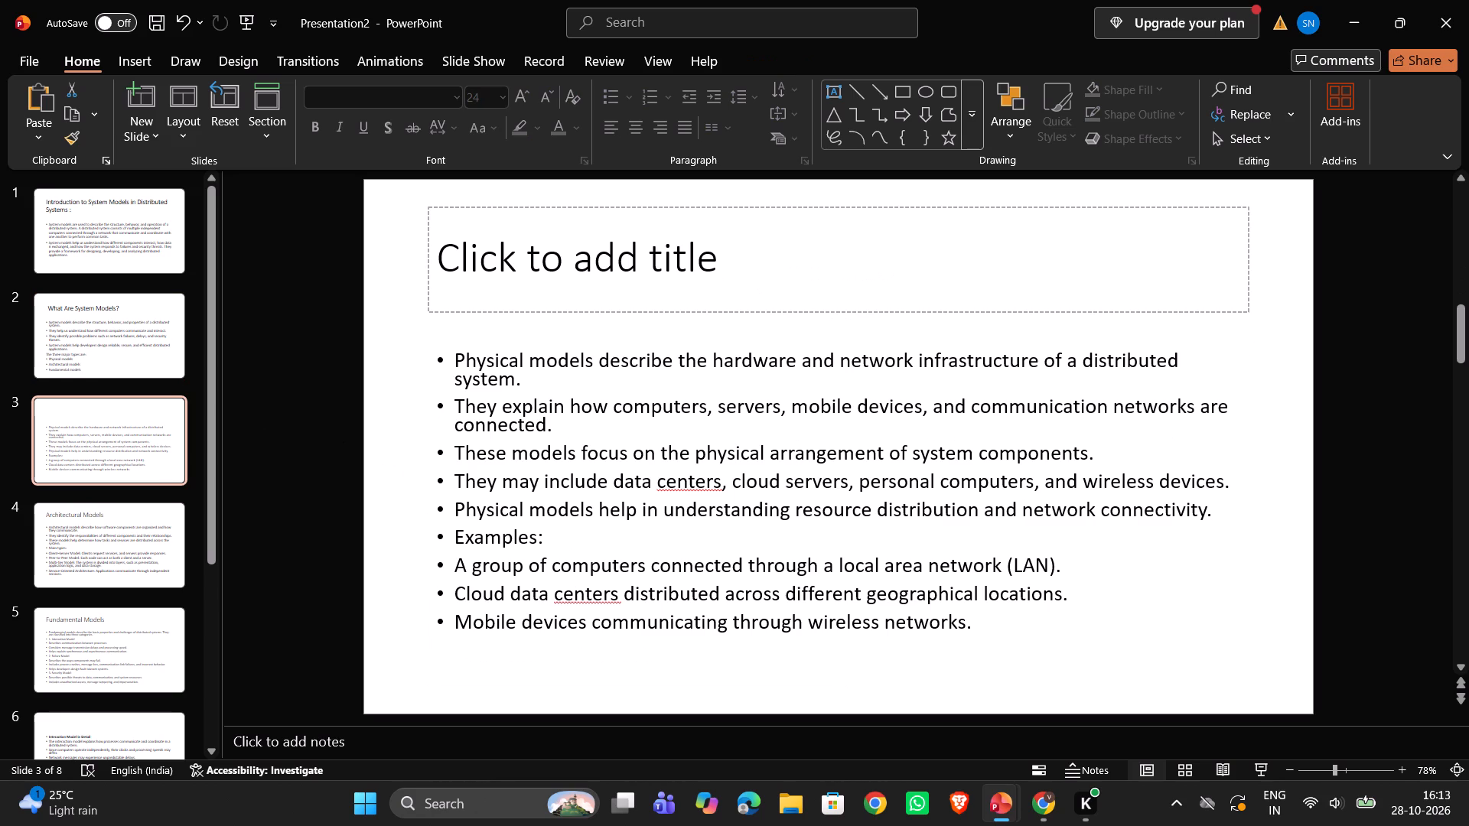
click(565, 285)
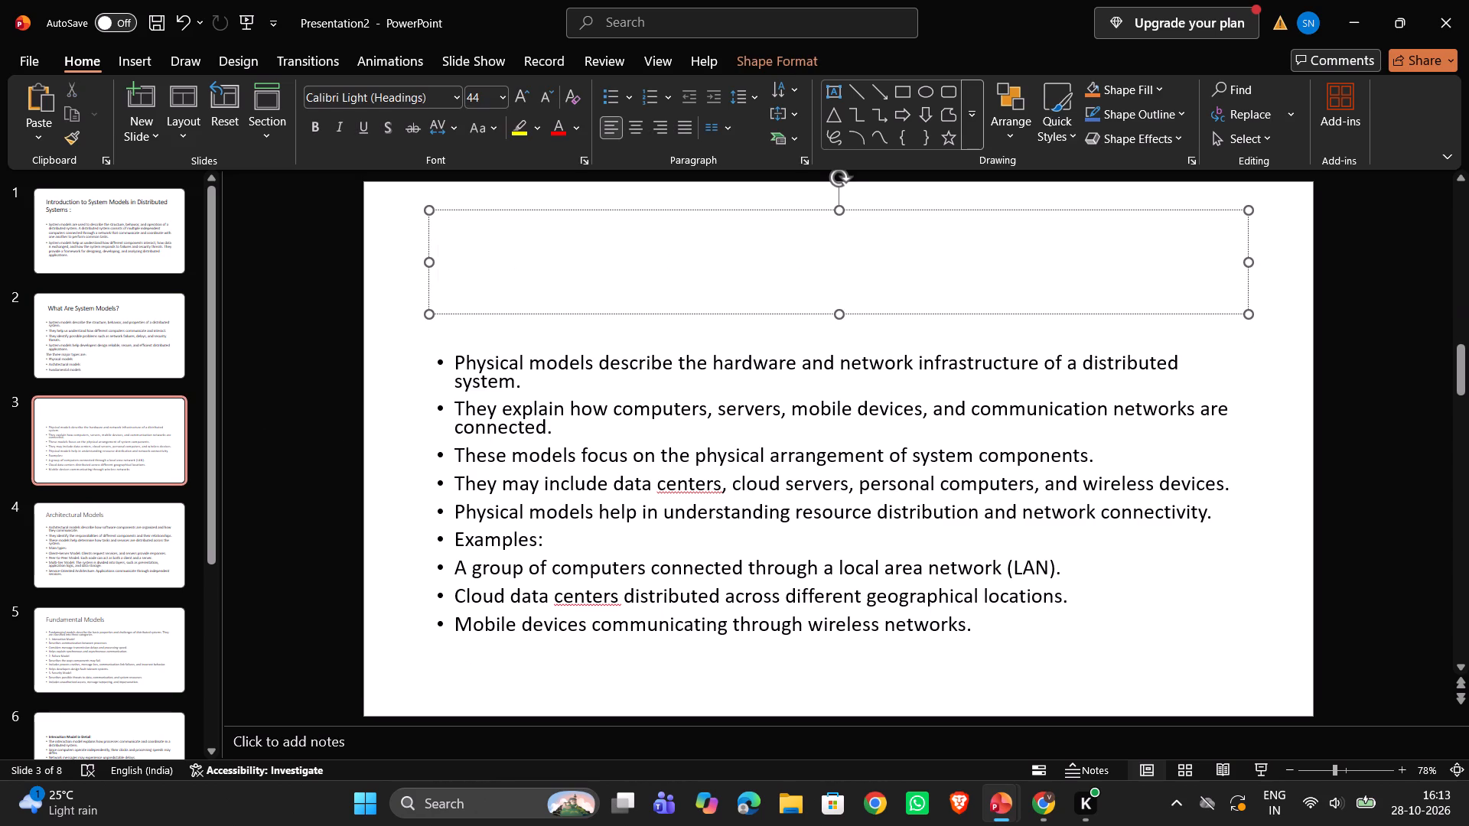
key(p)
text(HY)
text(SICZL)
key(space)
key(BackSpace)
key(BackSpace)
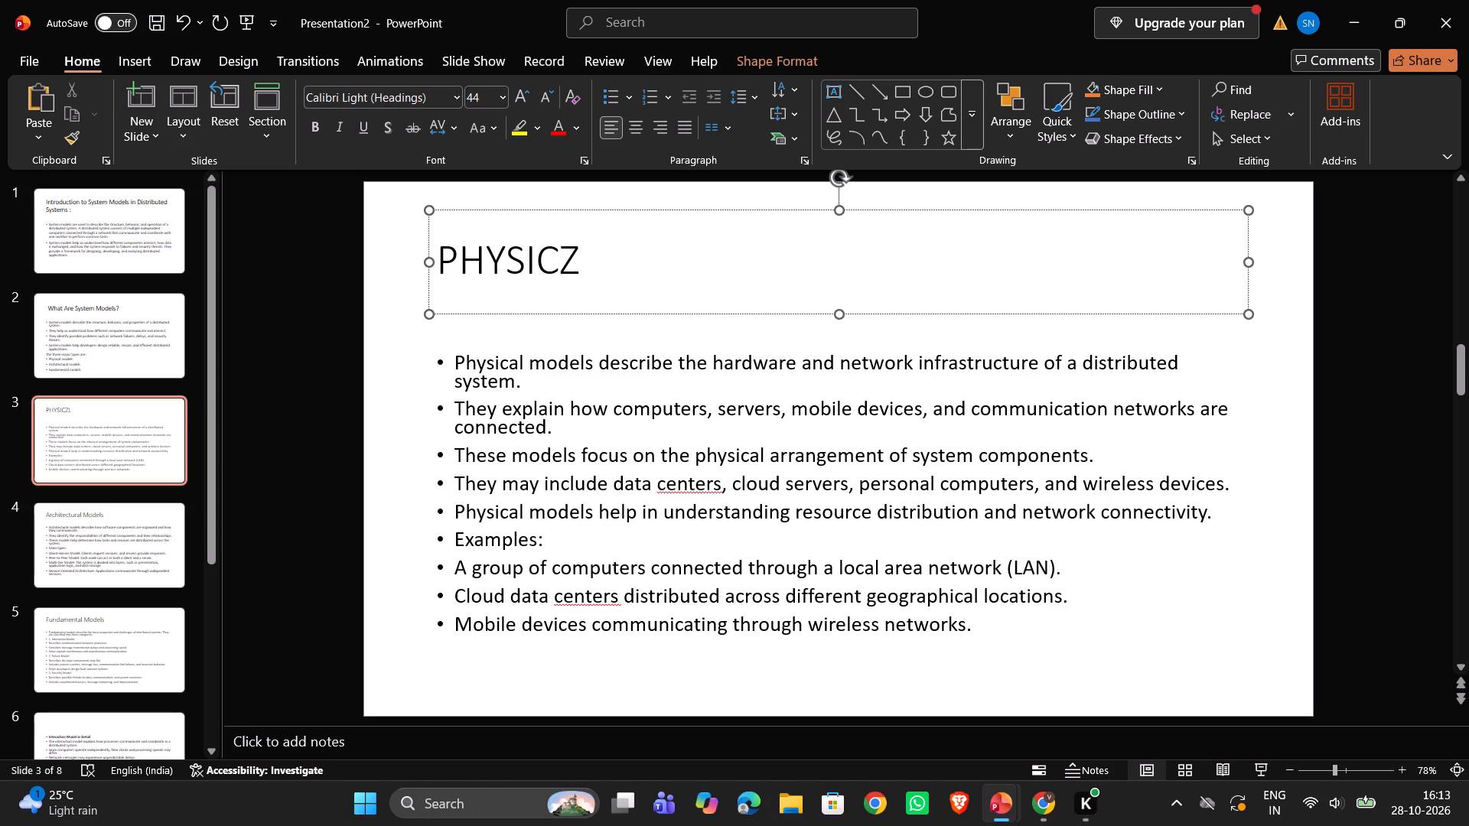
key(BackSpace)
key(BackSpace)
text(CAL)
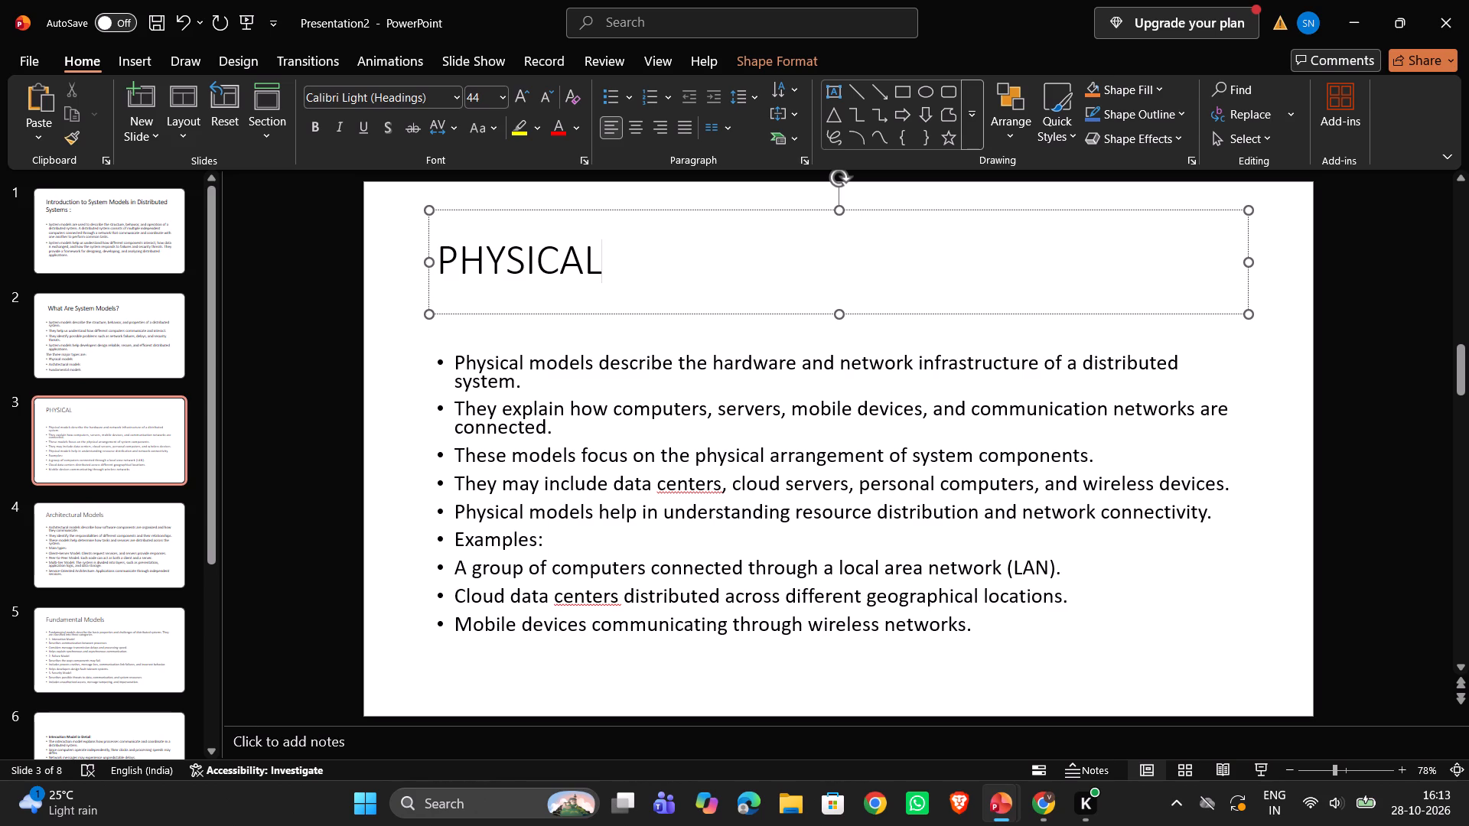
key(space)
text(MODEL)
key(shift+colon)
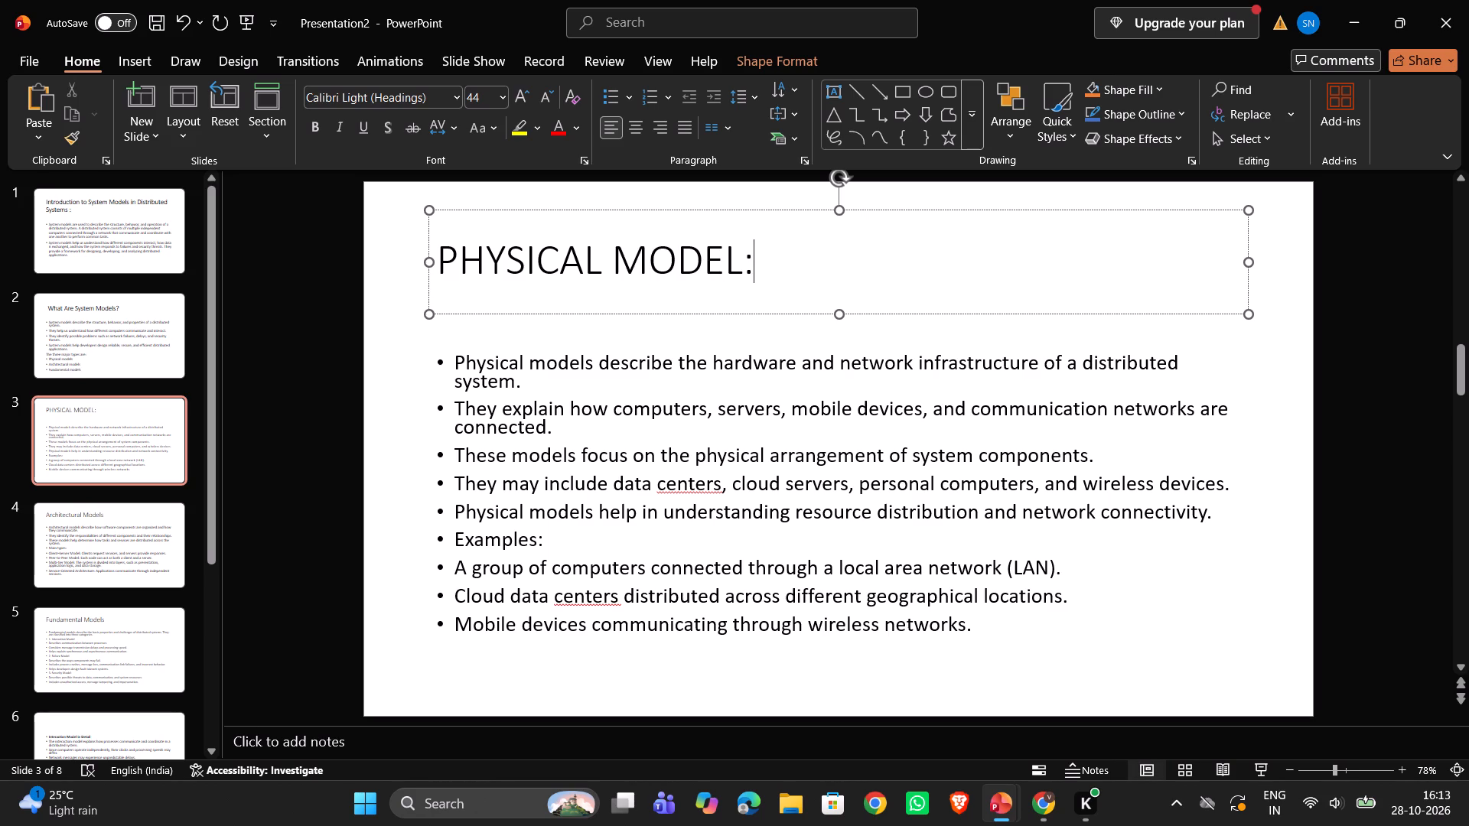
Make the whole "PHYSICAL MODEL:" title on the third slide bold, keeping its font size at 44.
double_click(523, 244)
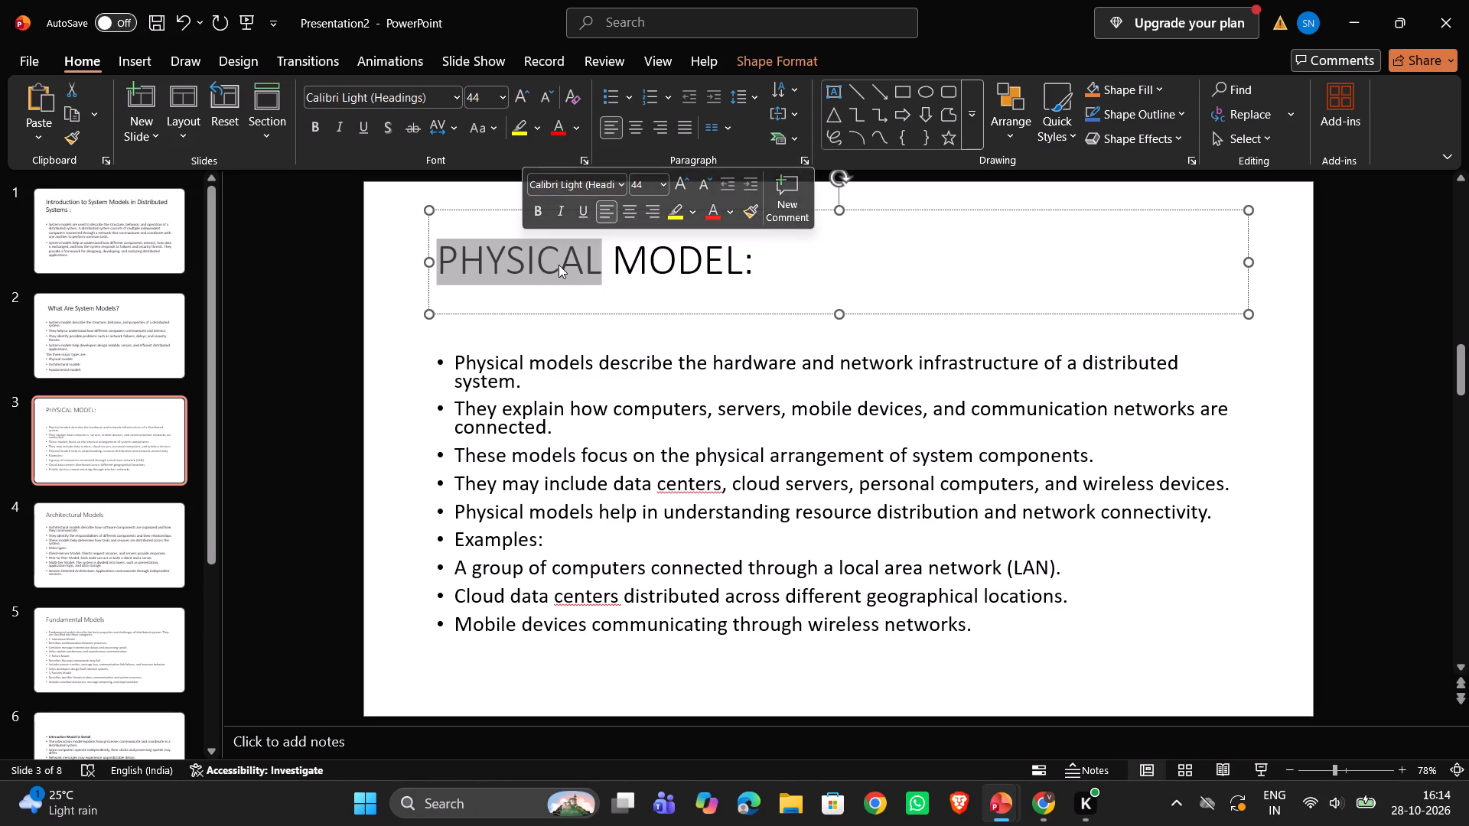
click(559, 265)
key(ctrl+a)
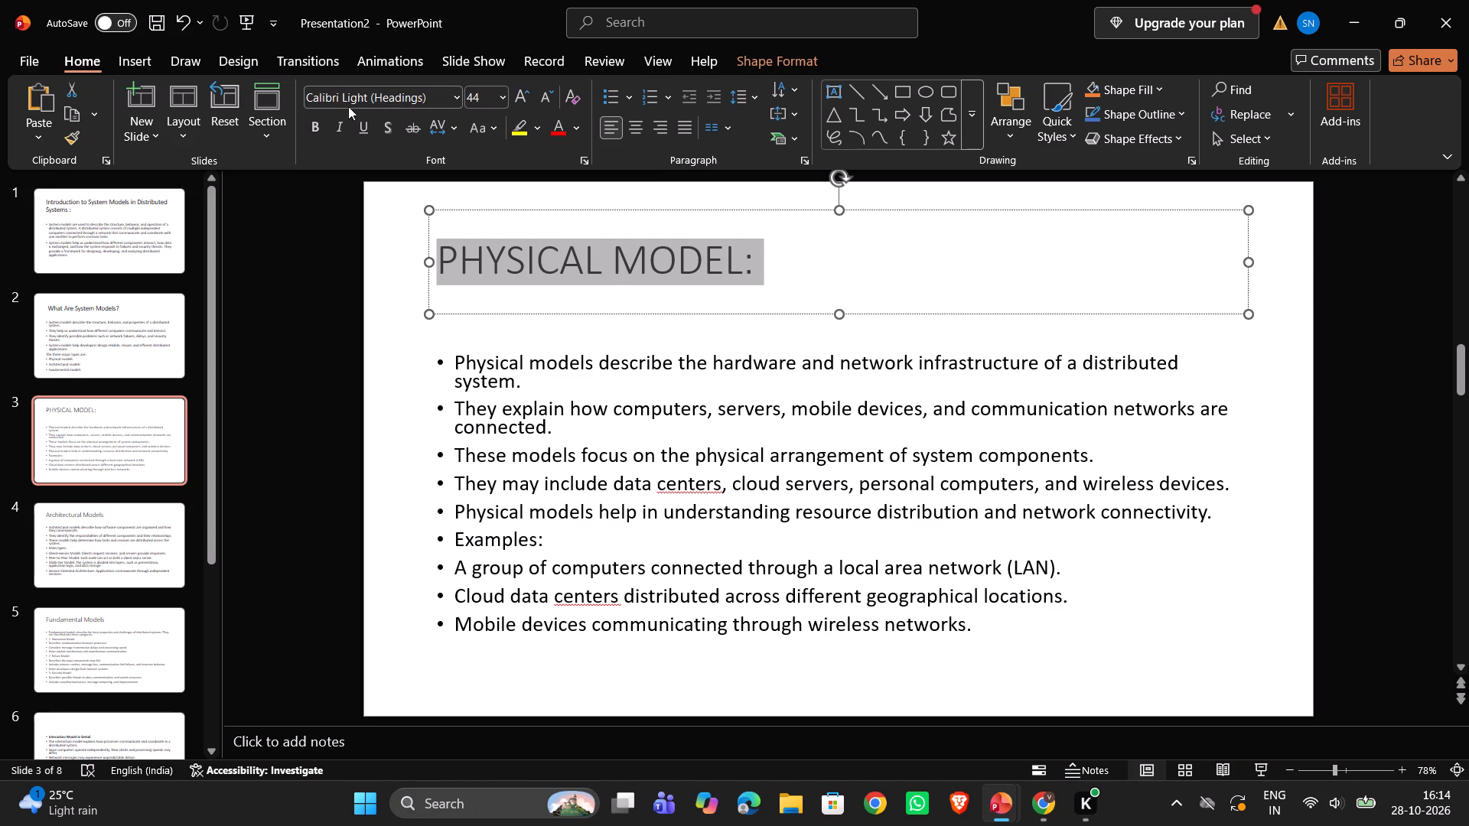
click(311, 122)
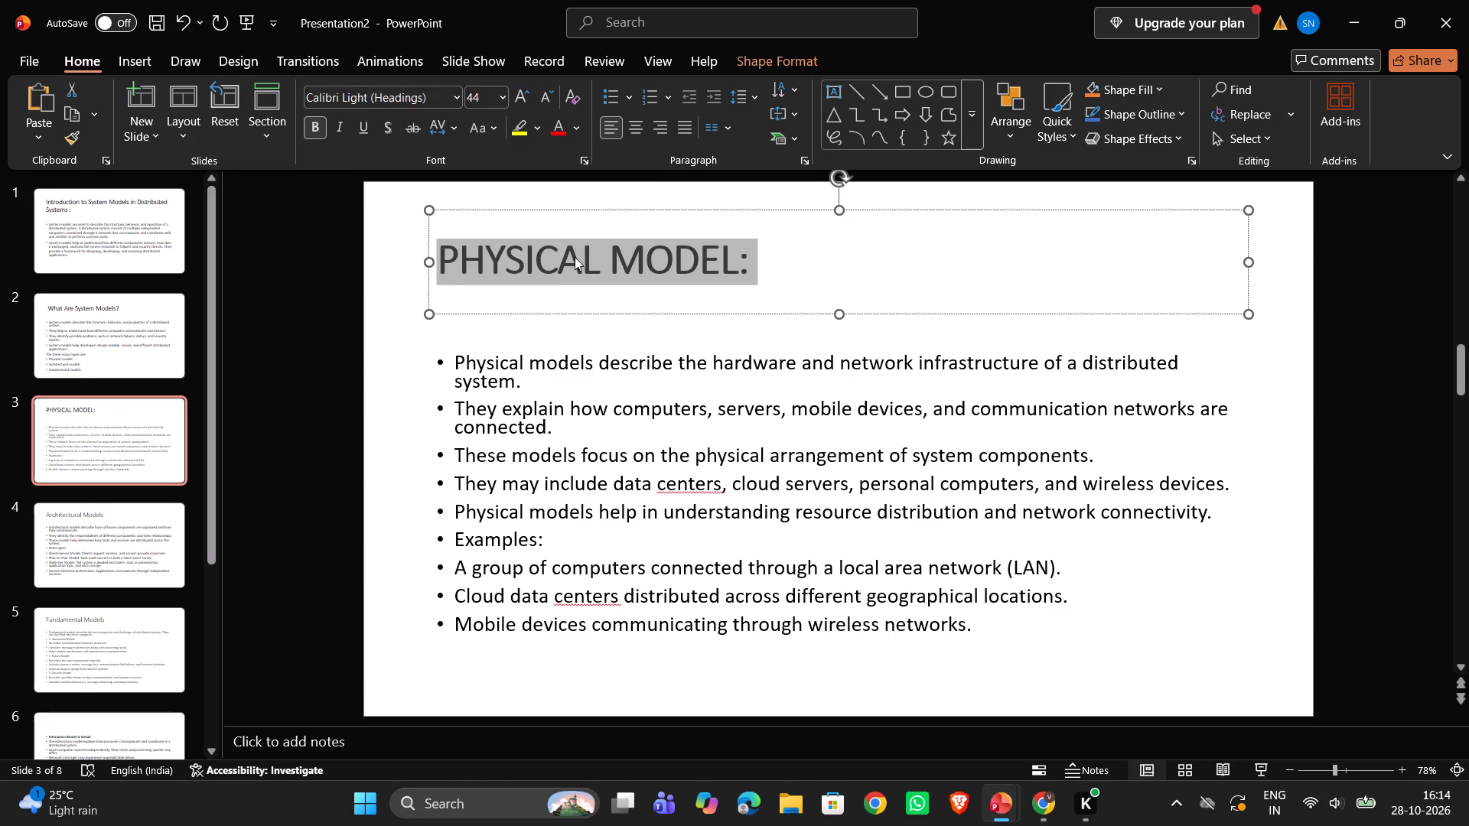
click(527, 102)
click(546, 96)
click(598, 271)
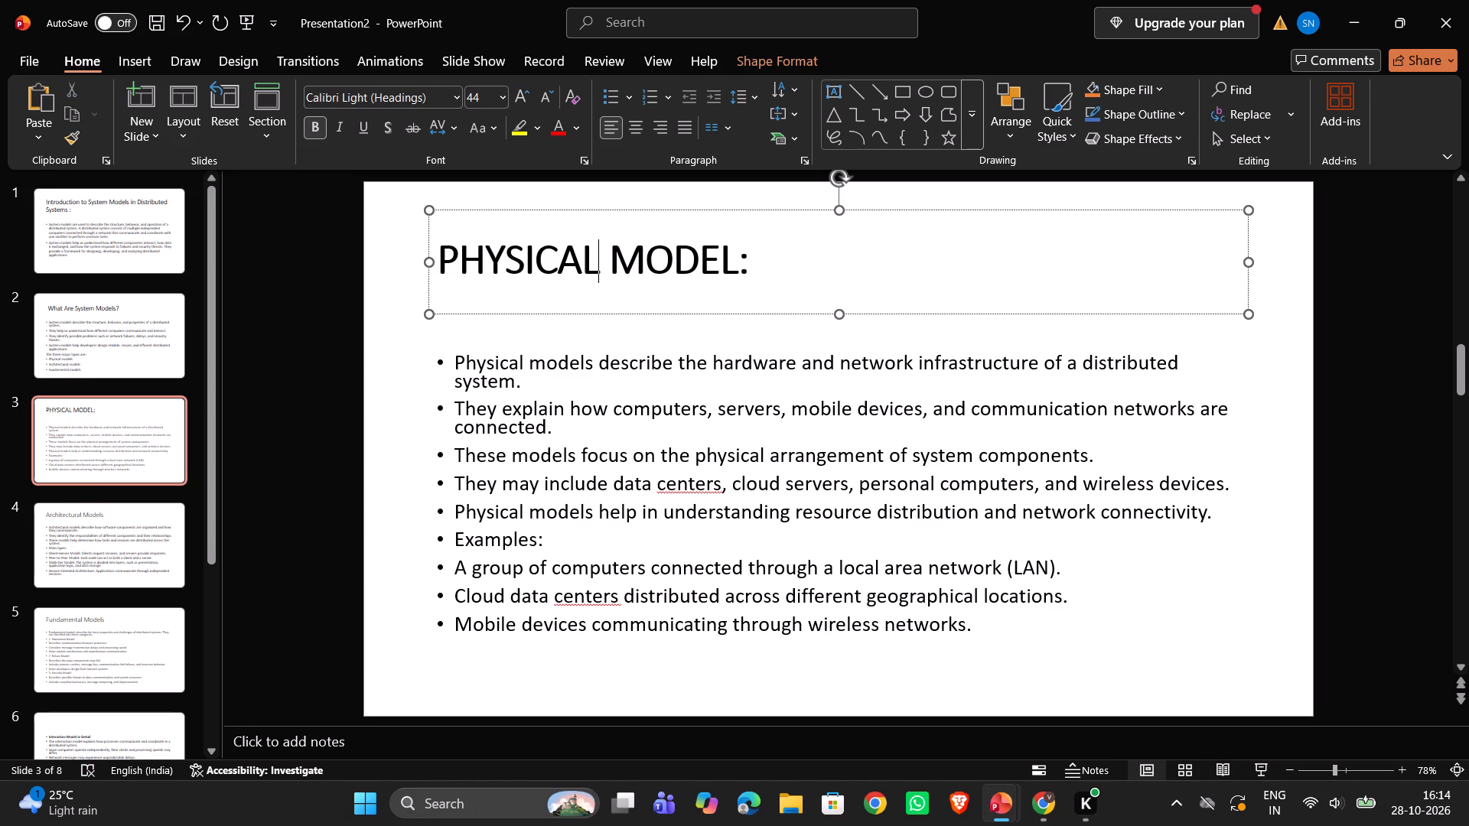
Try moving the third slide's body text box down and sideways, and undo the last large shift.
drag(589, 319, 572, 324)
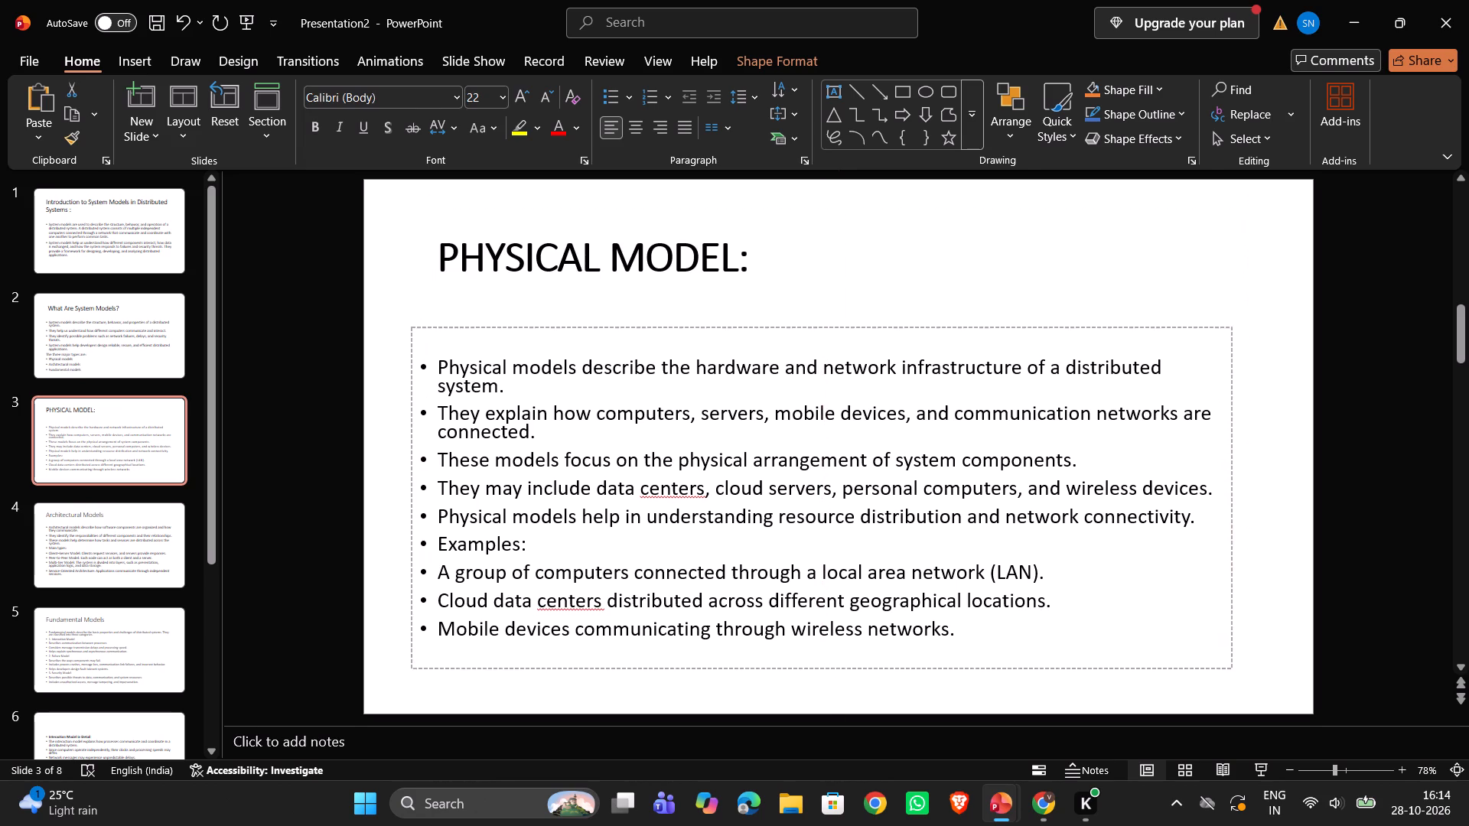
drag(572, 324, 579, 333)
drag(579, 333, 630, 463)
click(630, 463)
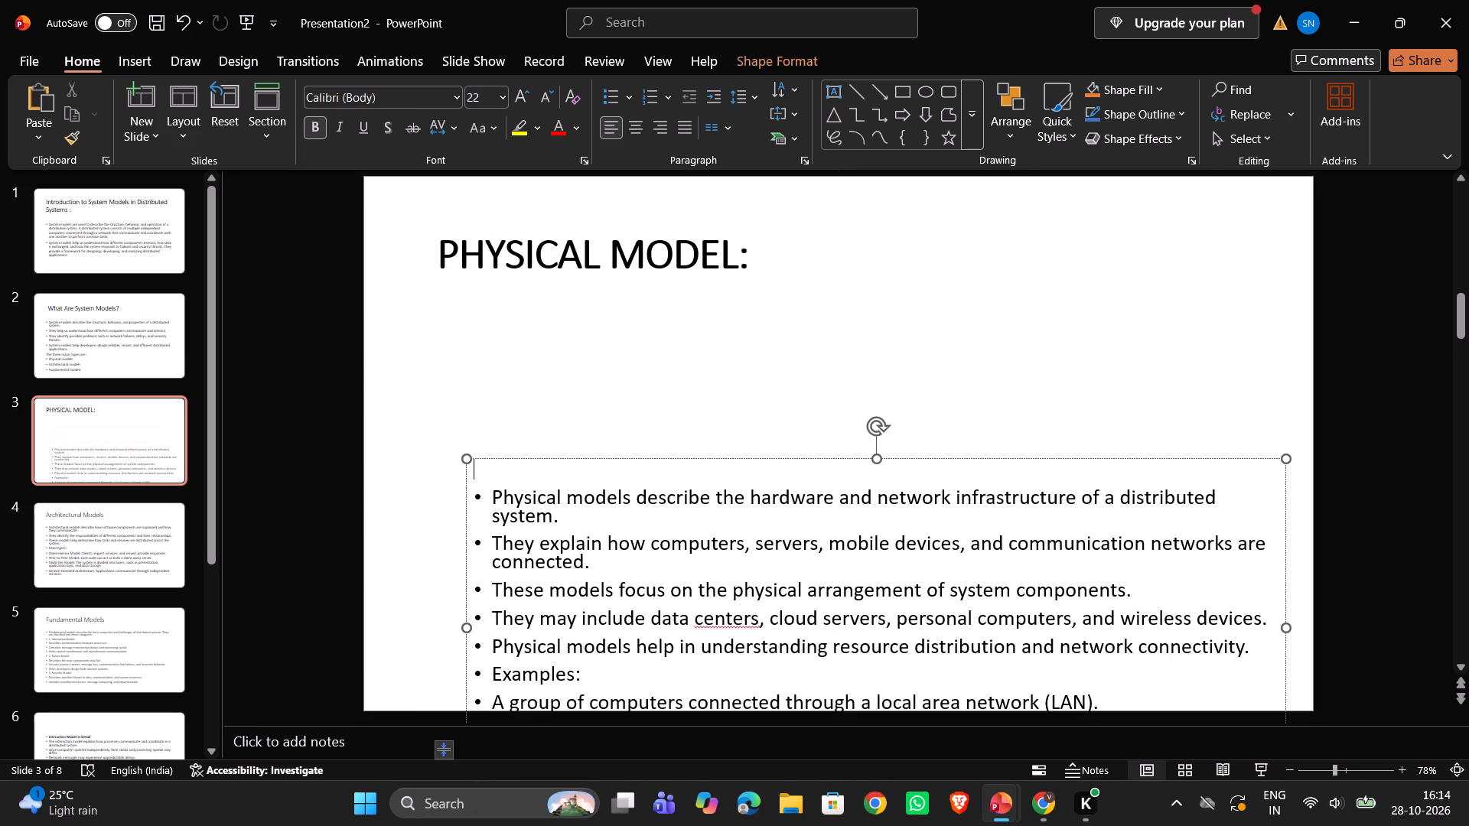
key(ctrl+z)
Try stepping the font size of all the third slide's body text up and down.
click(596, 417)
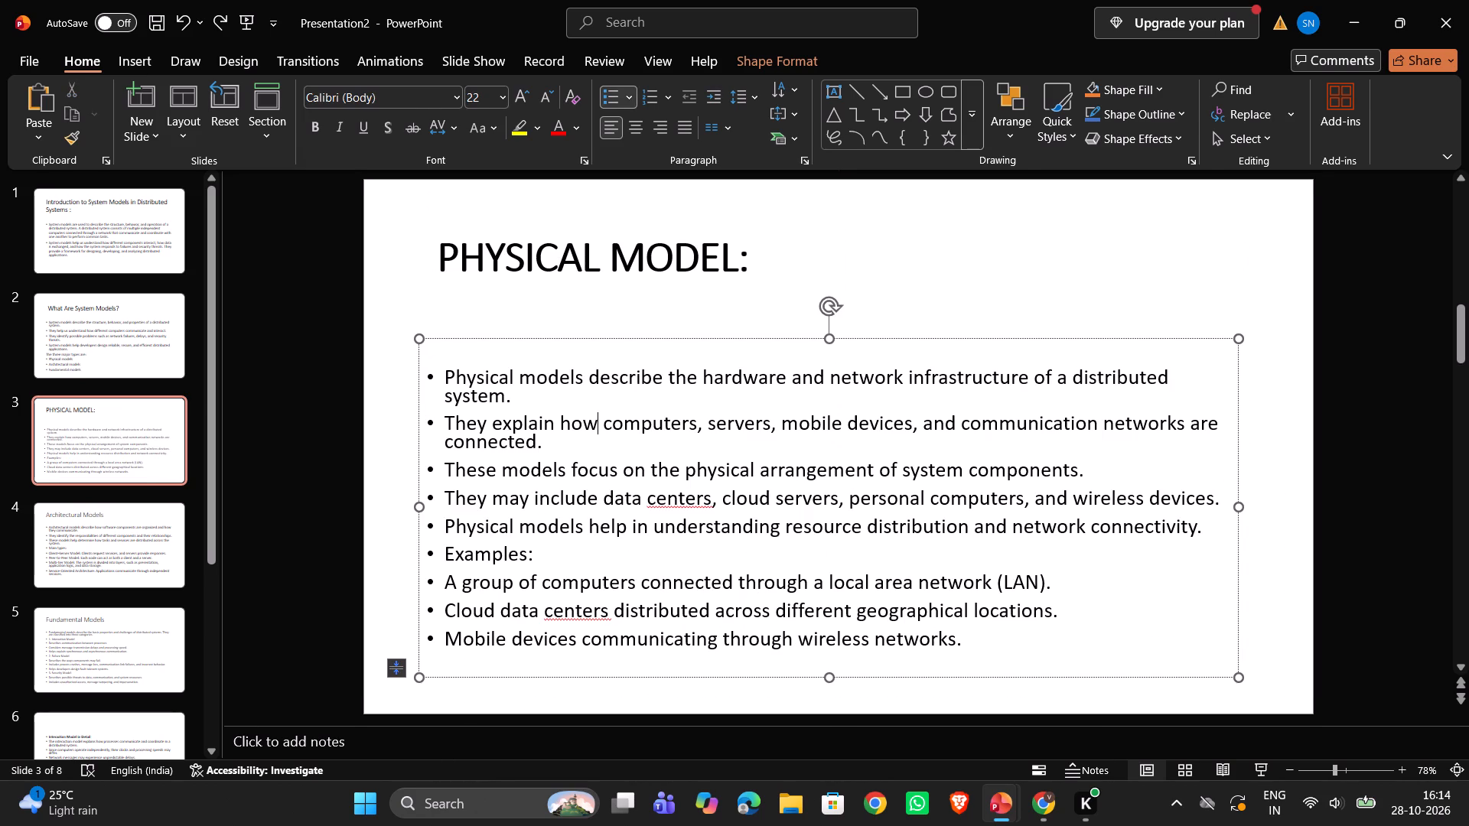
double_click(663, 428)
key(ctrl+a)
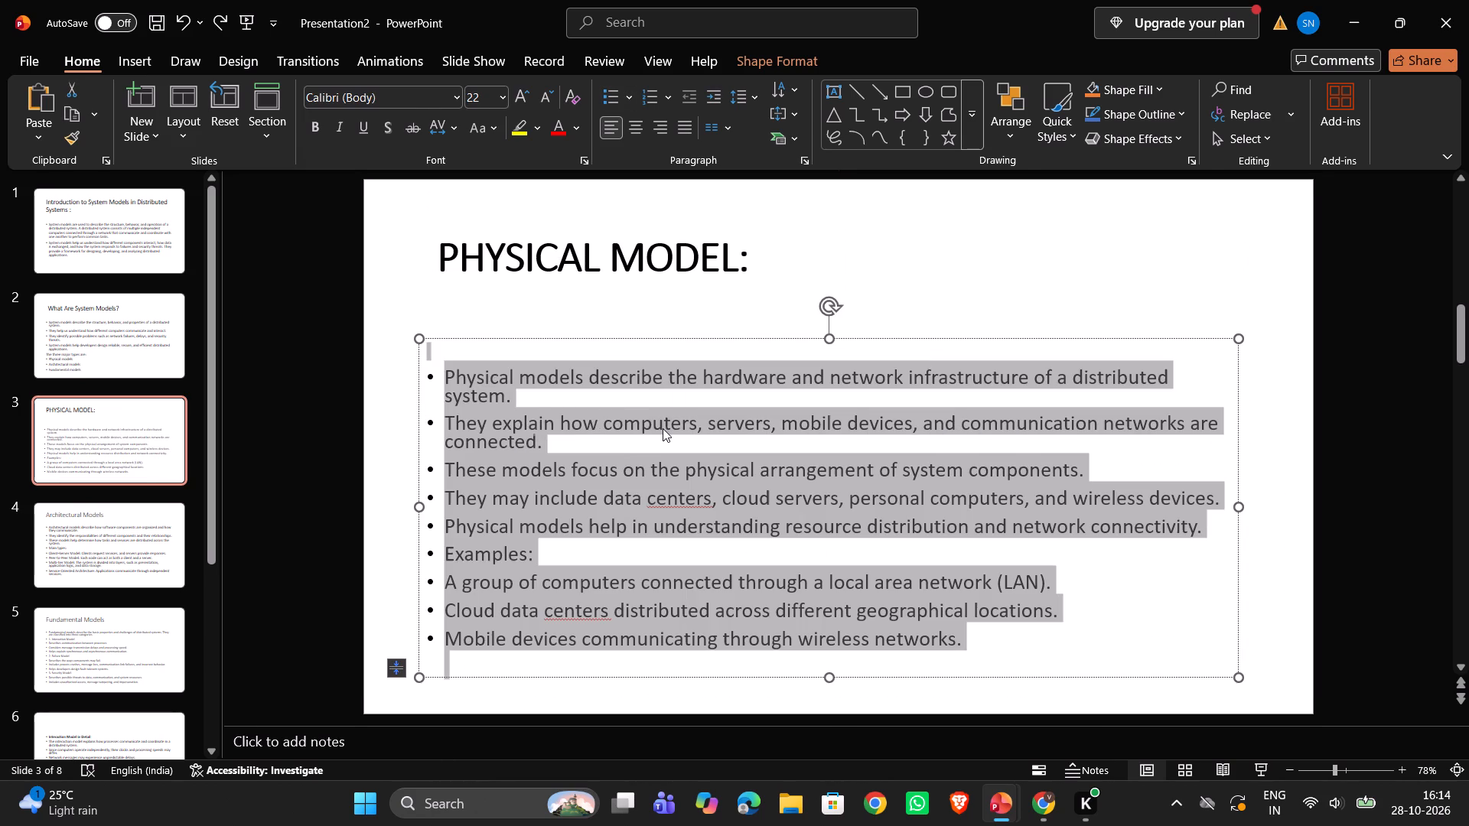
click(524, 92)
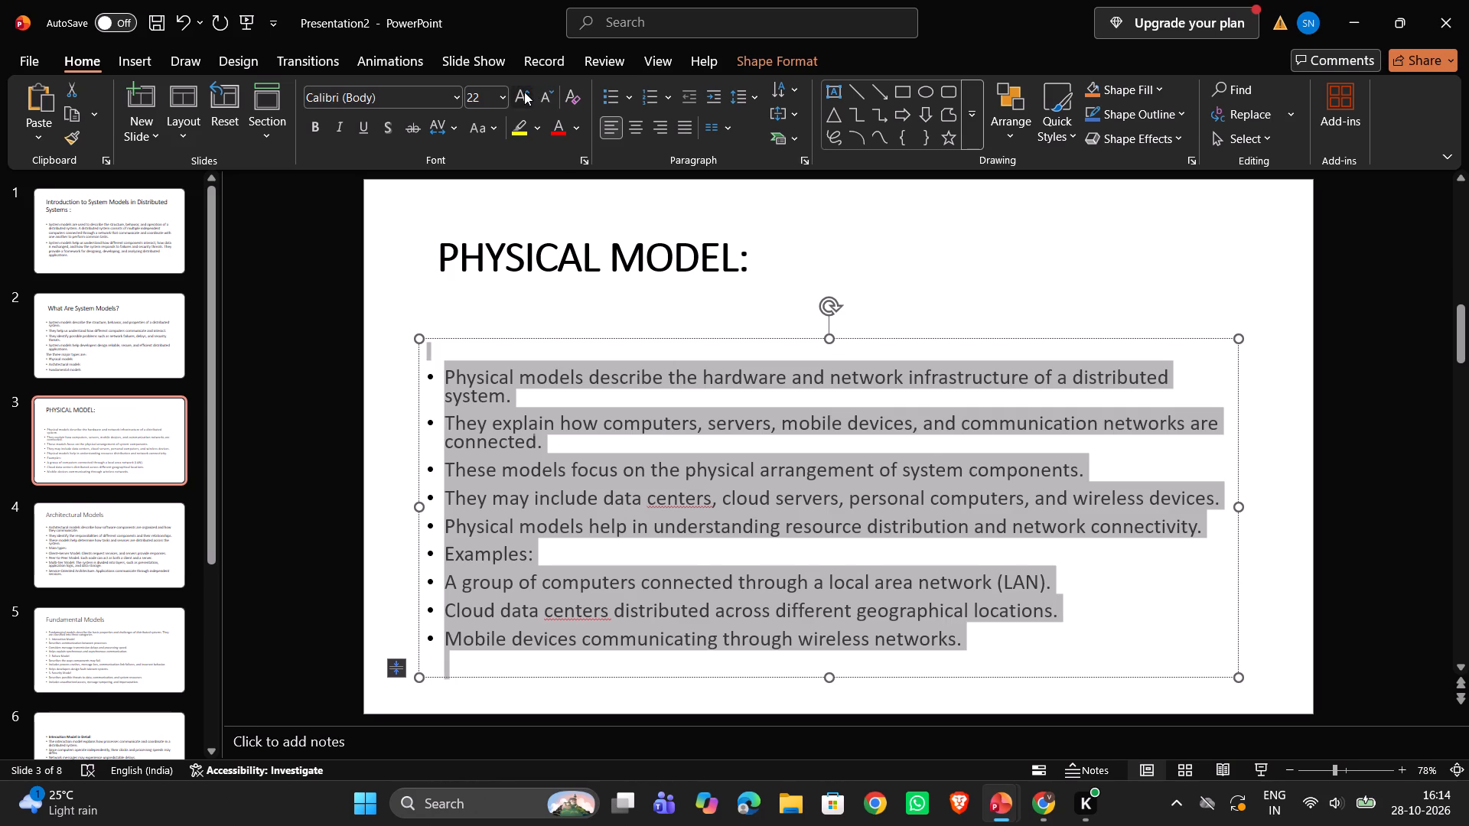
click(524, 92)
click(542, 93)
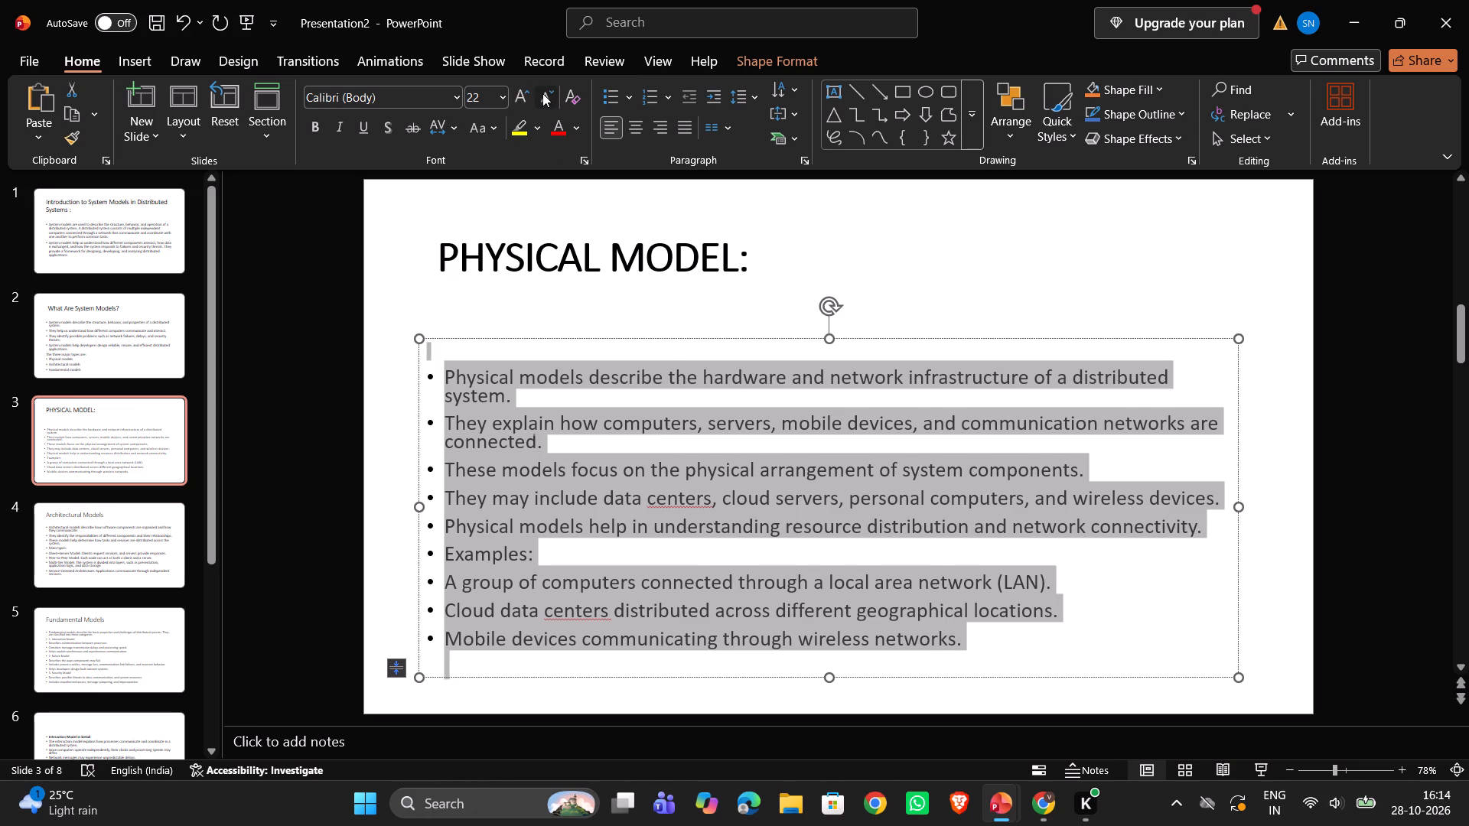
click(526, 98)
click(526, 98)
Check the second slide's body font size and set all of the third slide's body text to size 24.
click(140, 307)
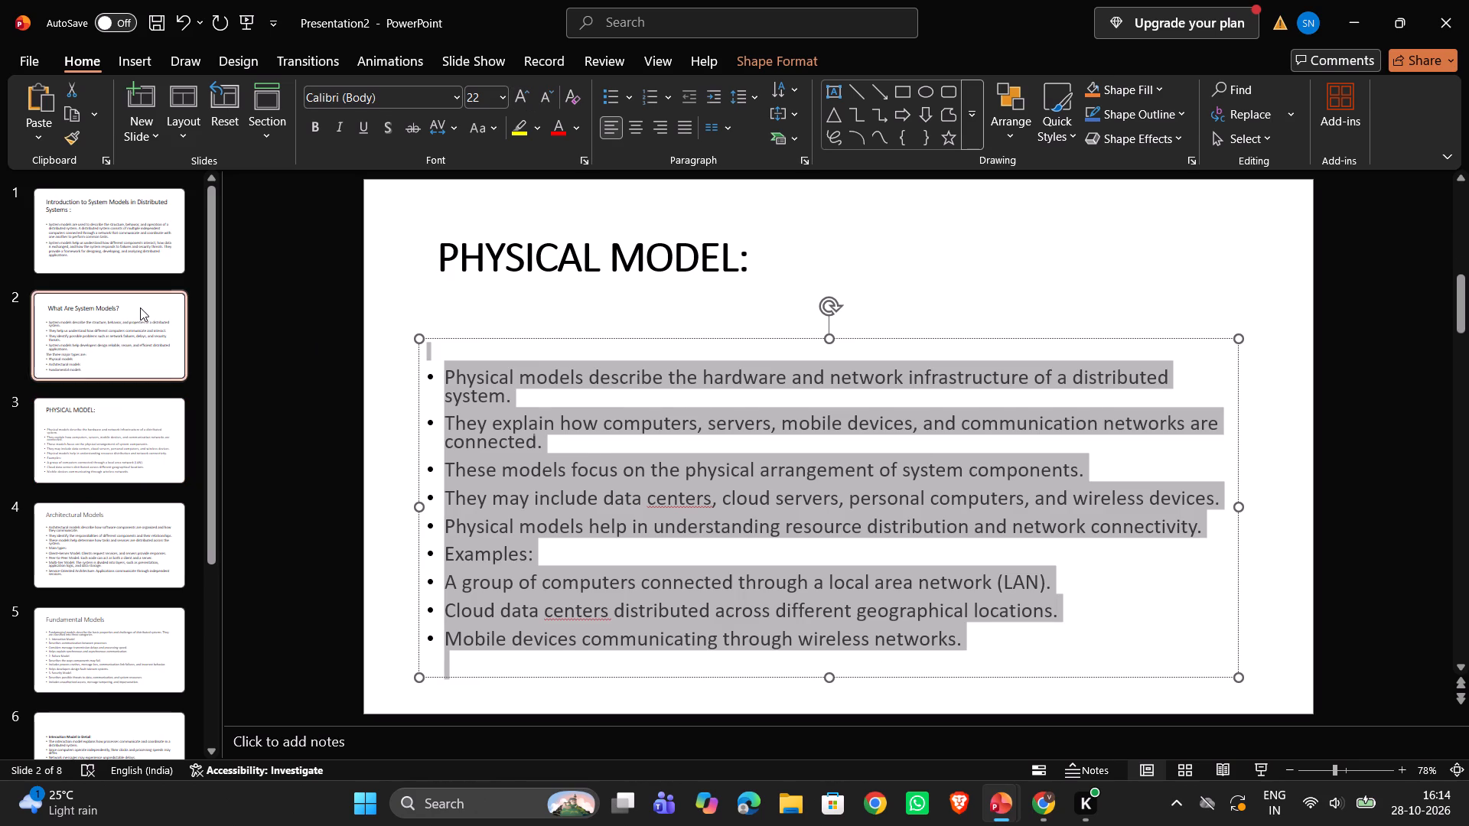
click(568, 434)
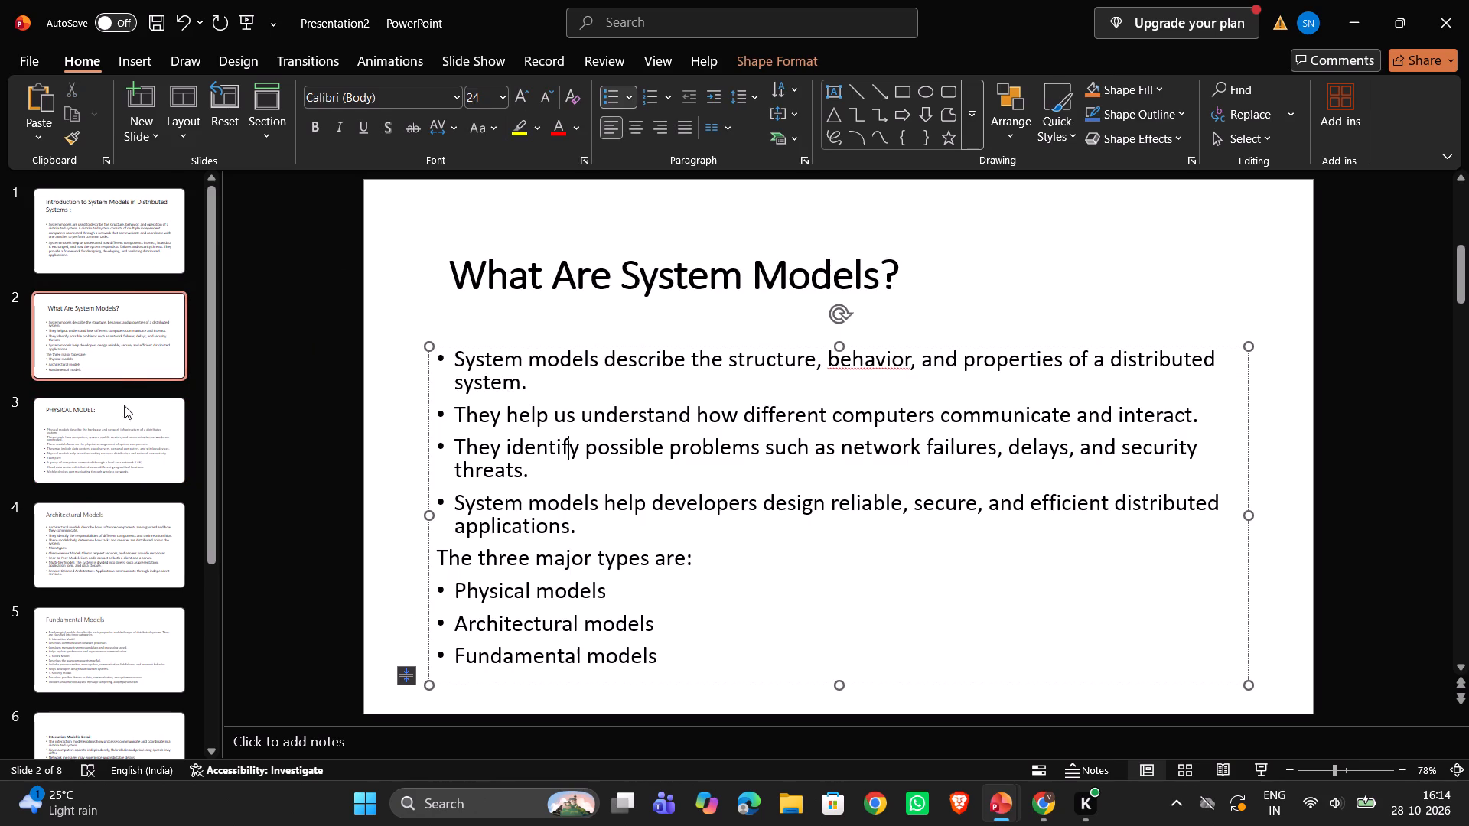
click(131, 441)
click(551, 467)
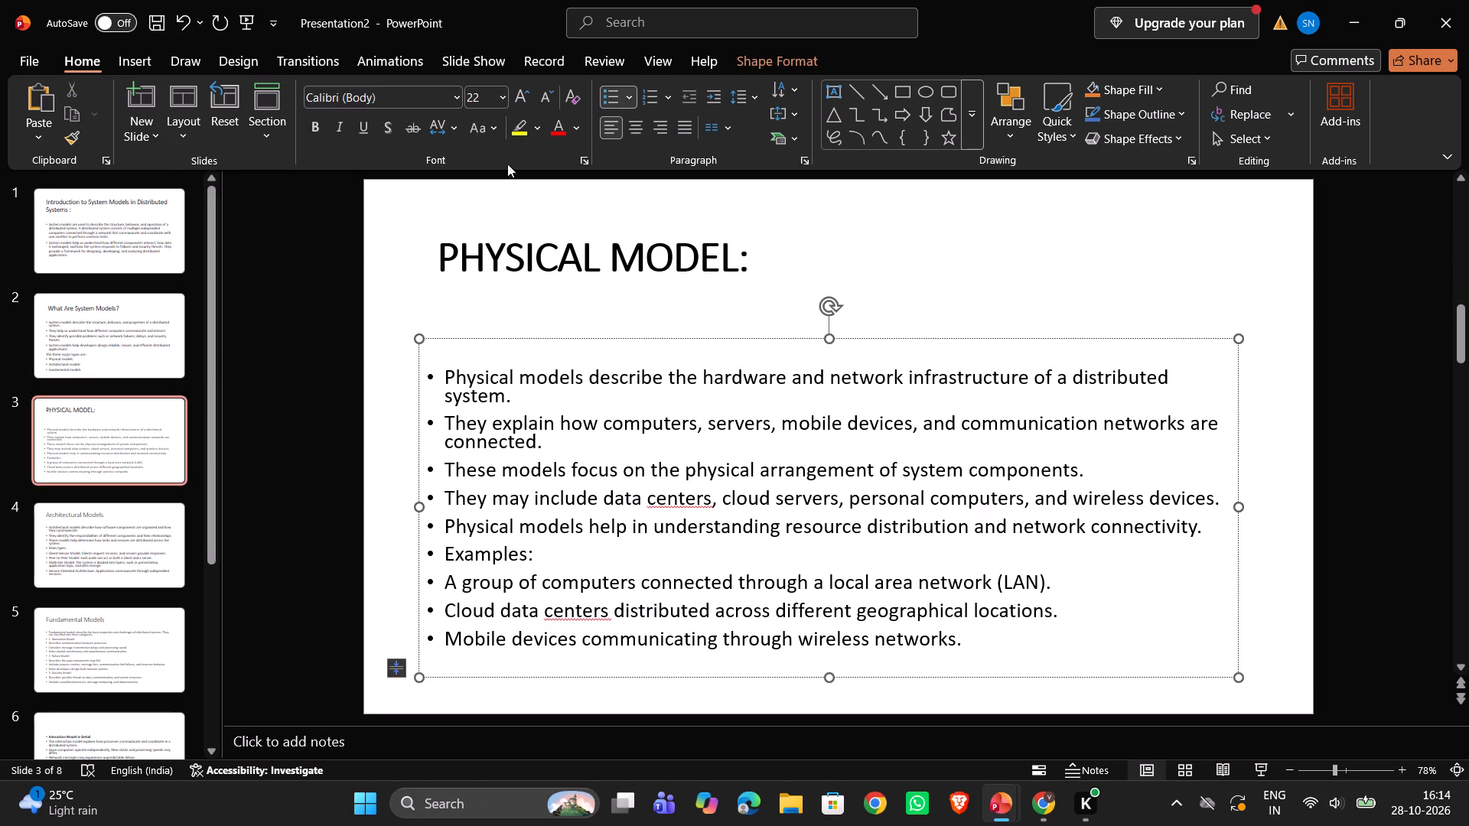
key(ctrl+a)
click(522, 91)
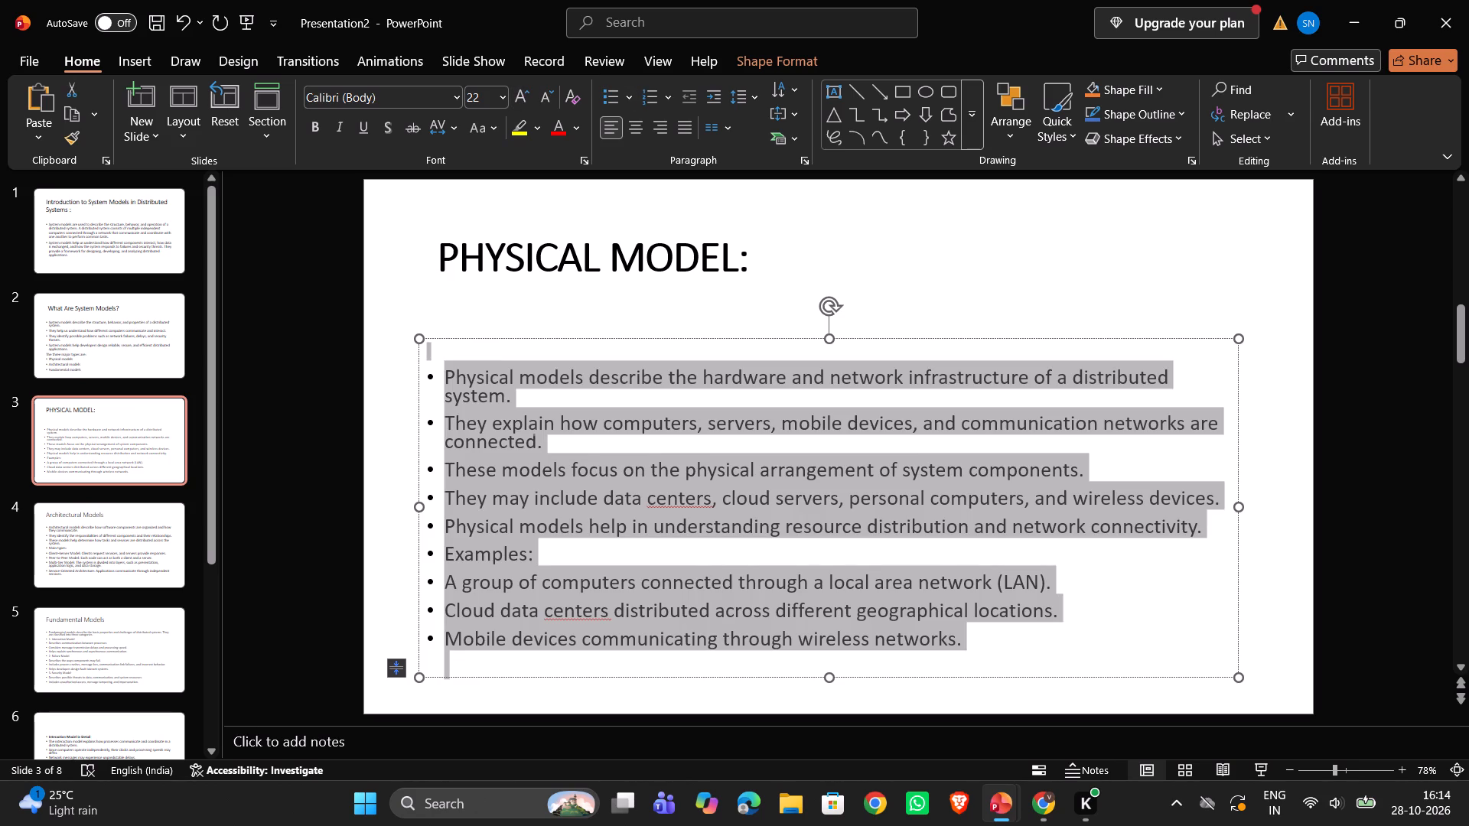
click(501, 100)
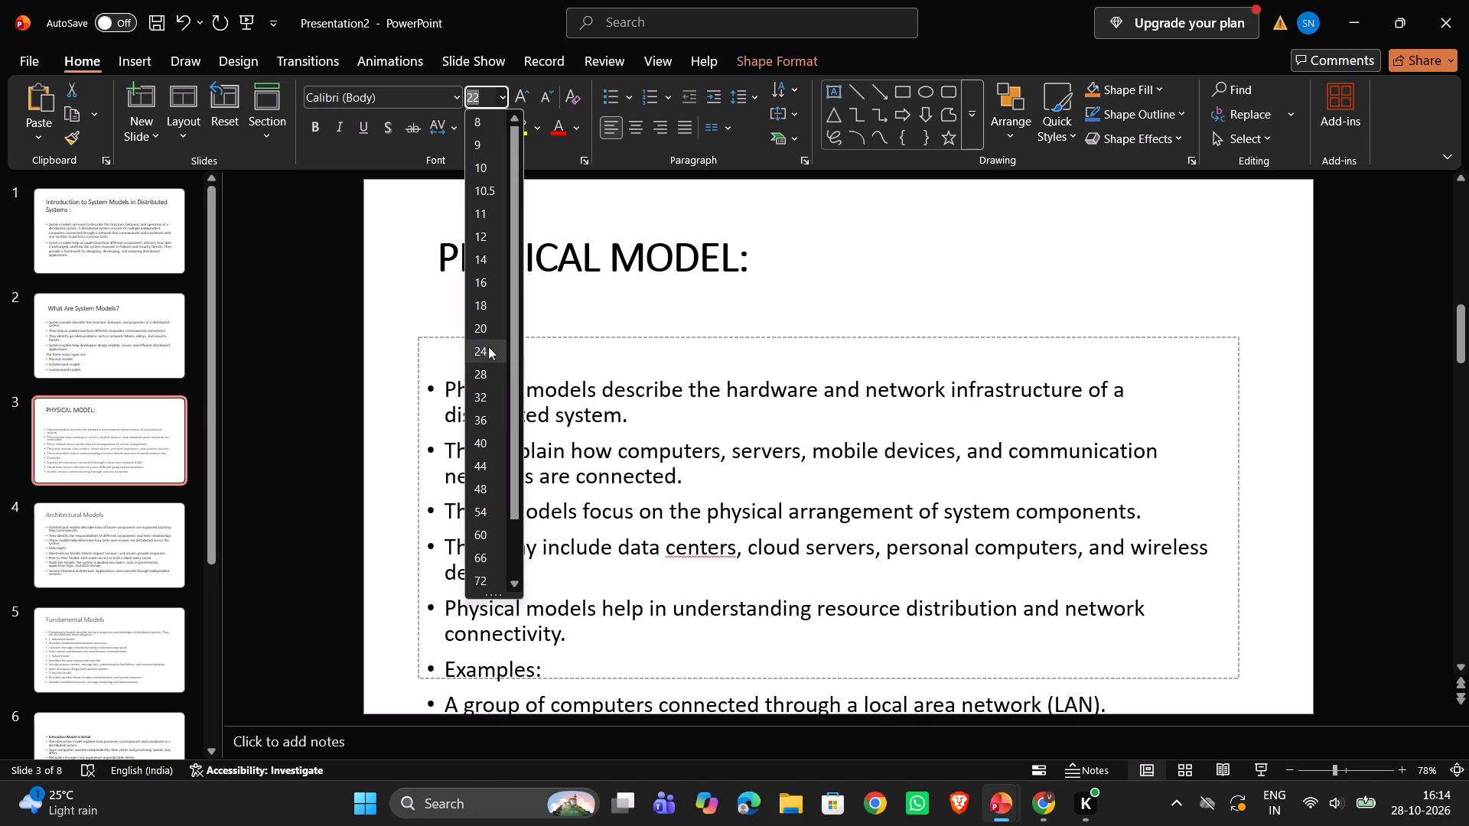
click(488, 346)
click(594, 375)
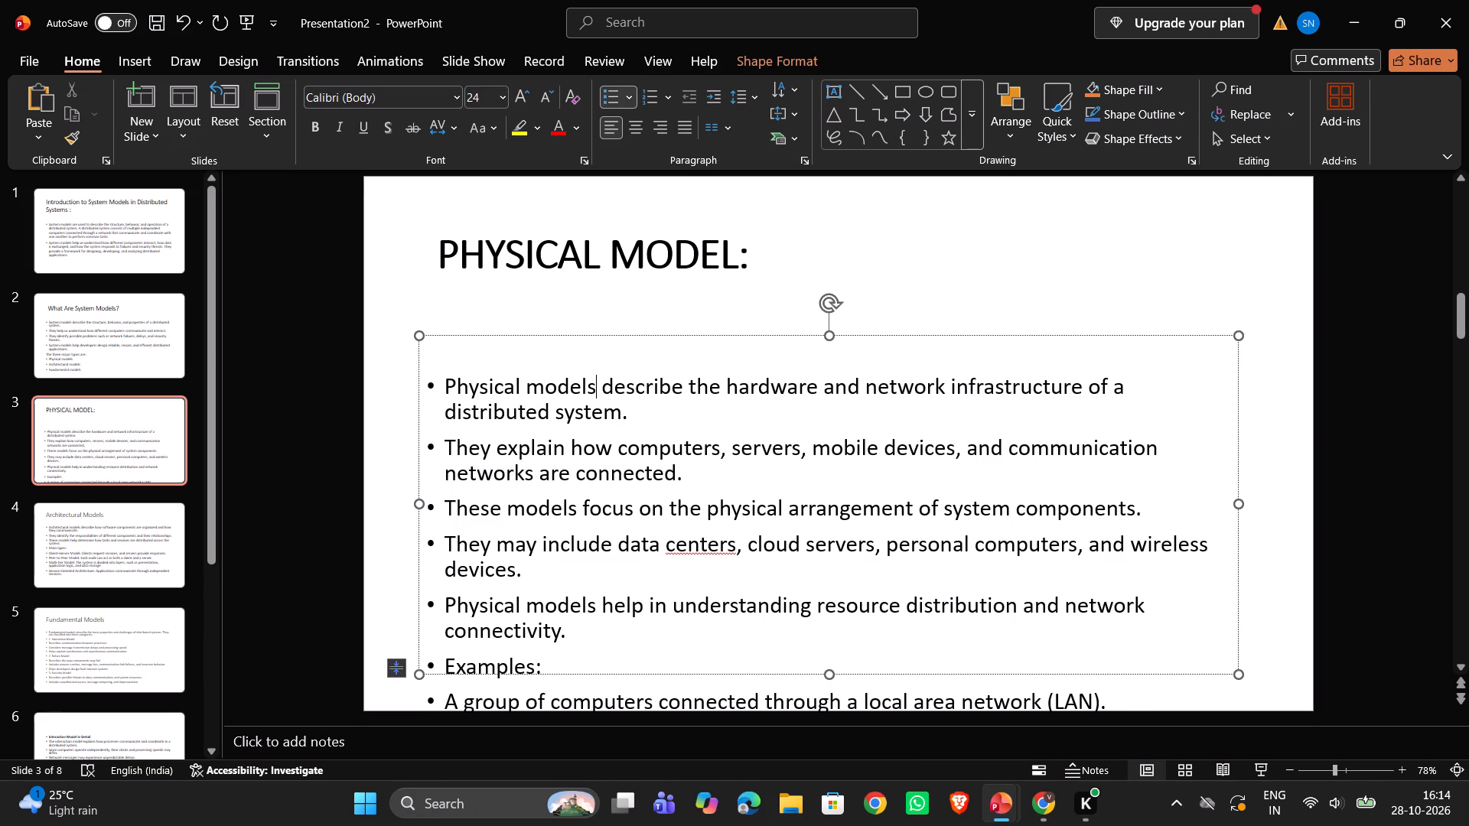
Move the third slide's body text box up so its first bullet sits just beneath the title.
drag(647, 335, 636, 249)
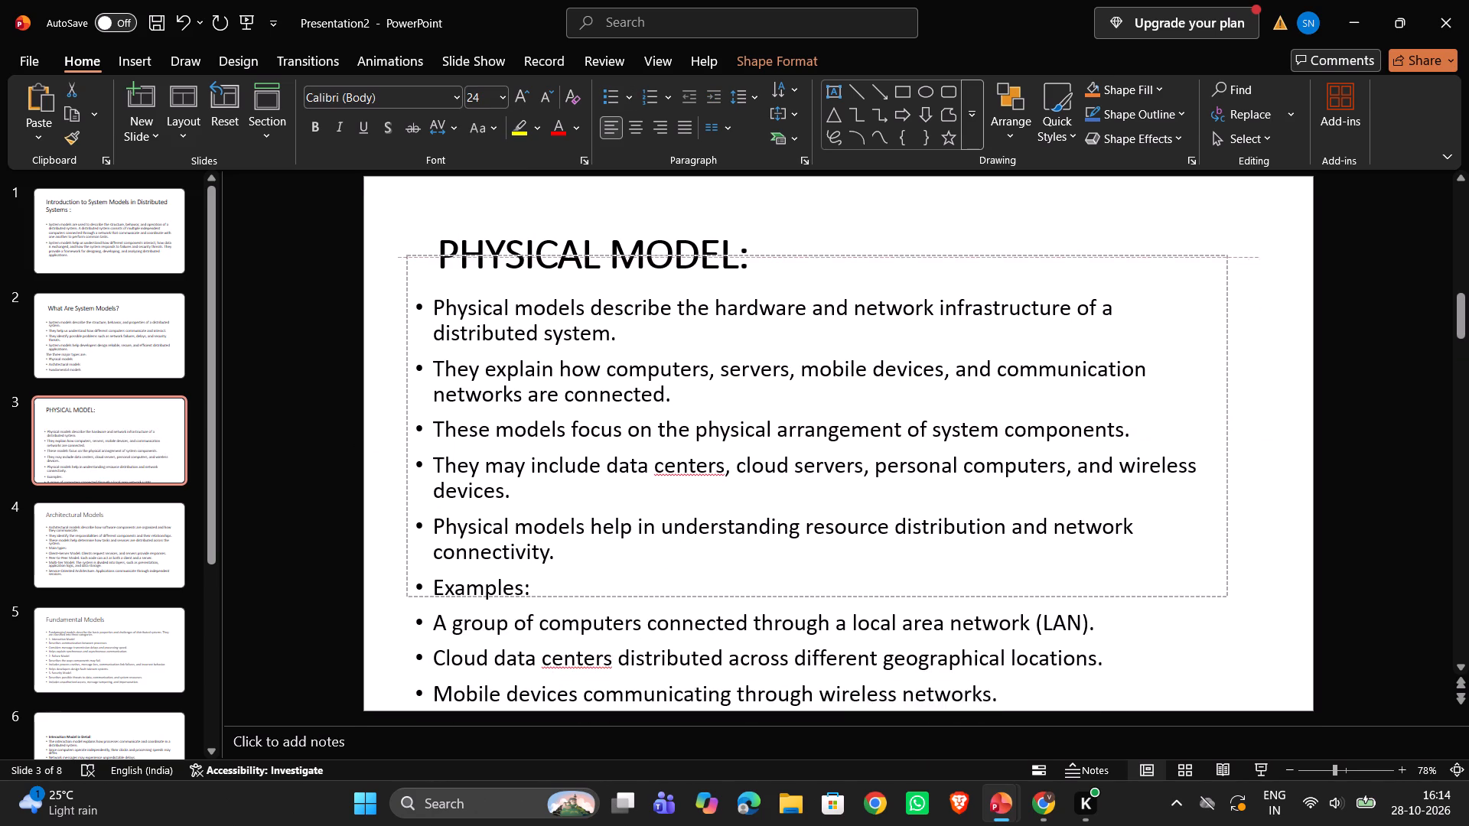
drag(636, 249, 639, 235)
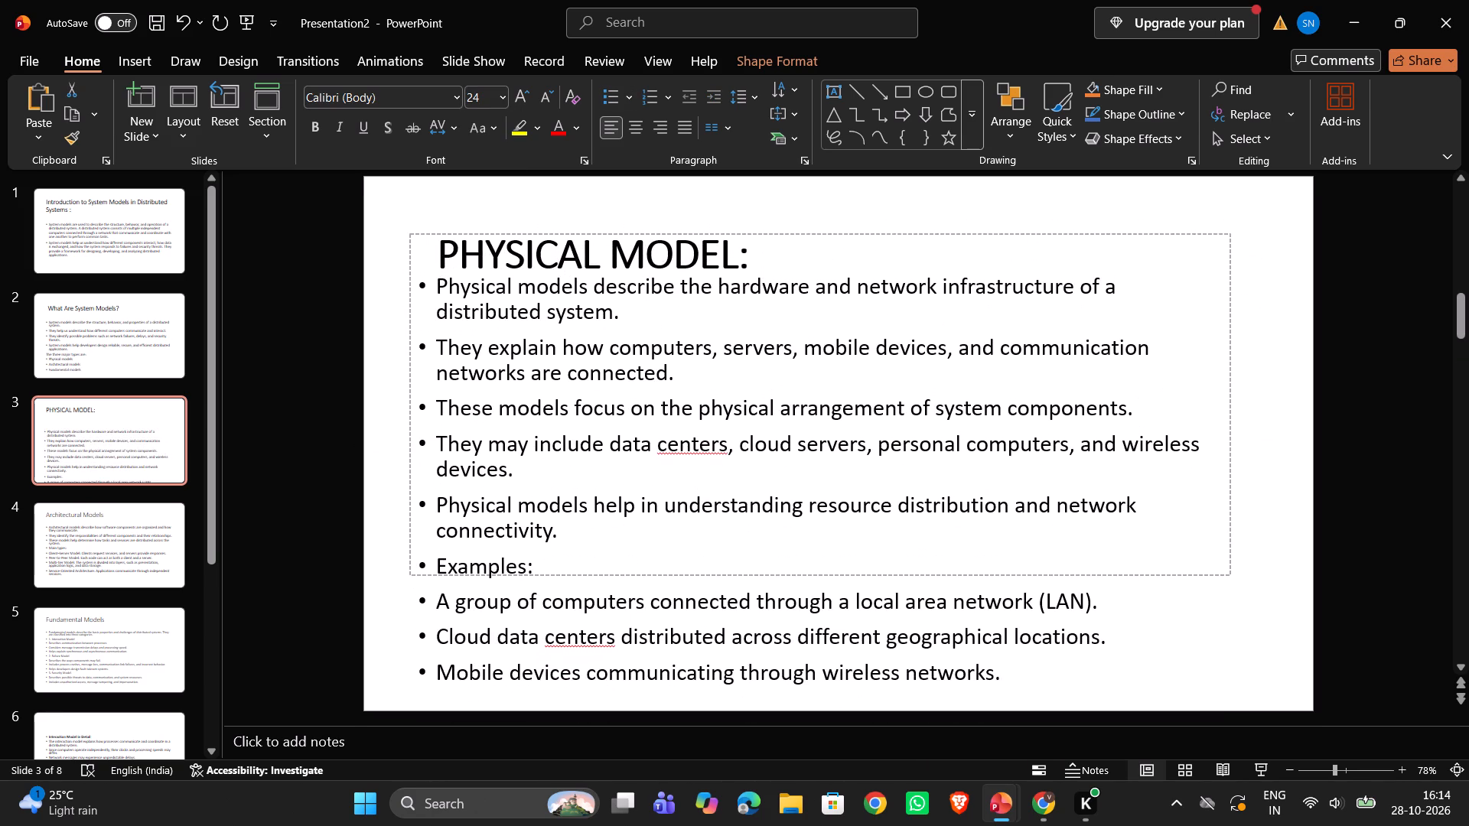
drag(639, 235, 639, 245)
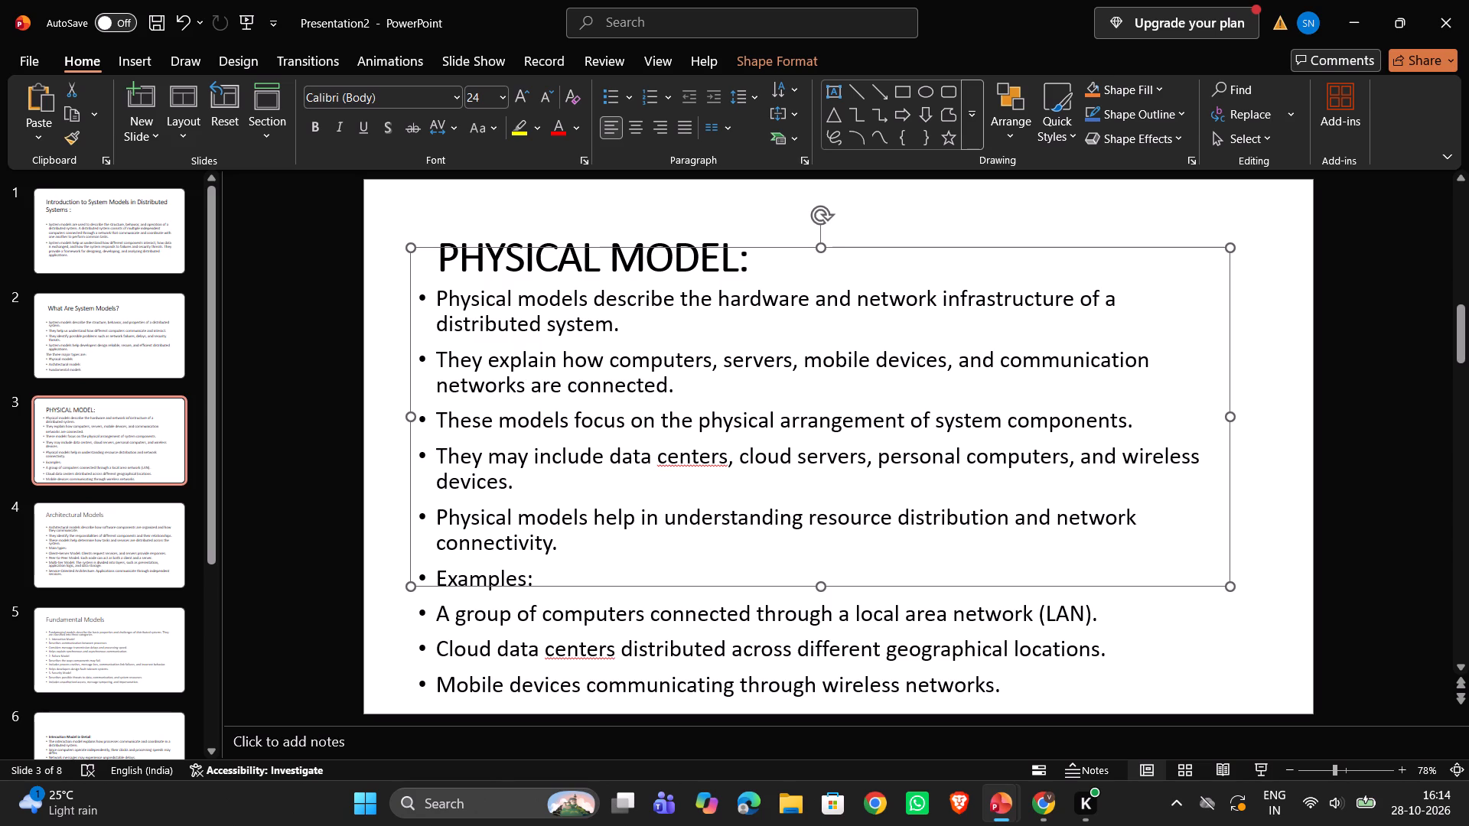
Delete the bullet "Physical models help in understanding resource distribution and network connectivity." from the third slide.
click(575, 541)
key(BackSpace)
key(BackSpace)
key(BackSpace)
key(BackSpace)
key(BackSpace)
key(BackSpace)
key(BackSpace)
key(BackSpace)
key(BackSpace)
key(BackSpace)
key(BackSpace)
key(BackSpace)
key(BackSpace)
key(BackSpace)
key(BackSpace)
key(BackSpace)
key(BackSpace)
key(BackSpace)
key(BackSpace)
key(BackSpace)
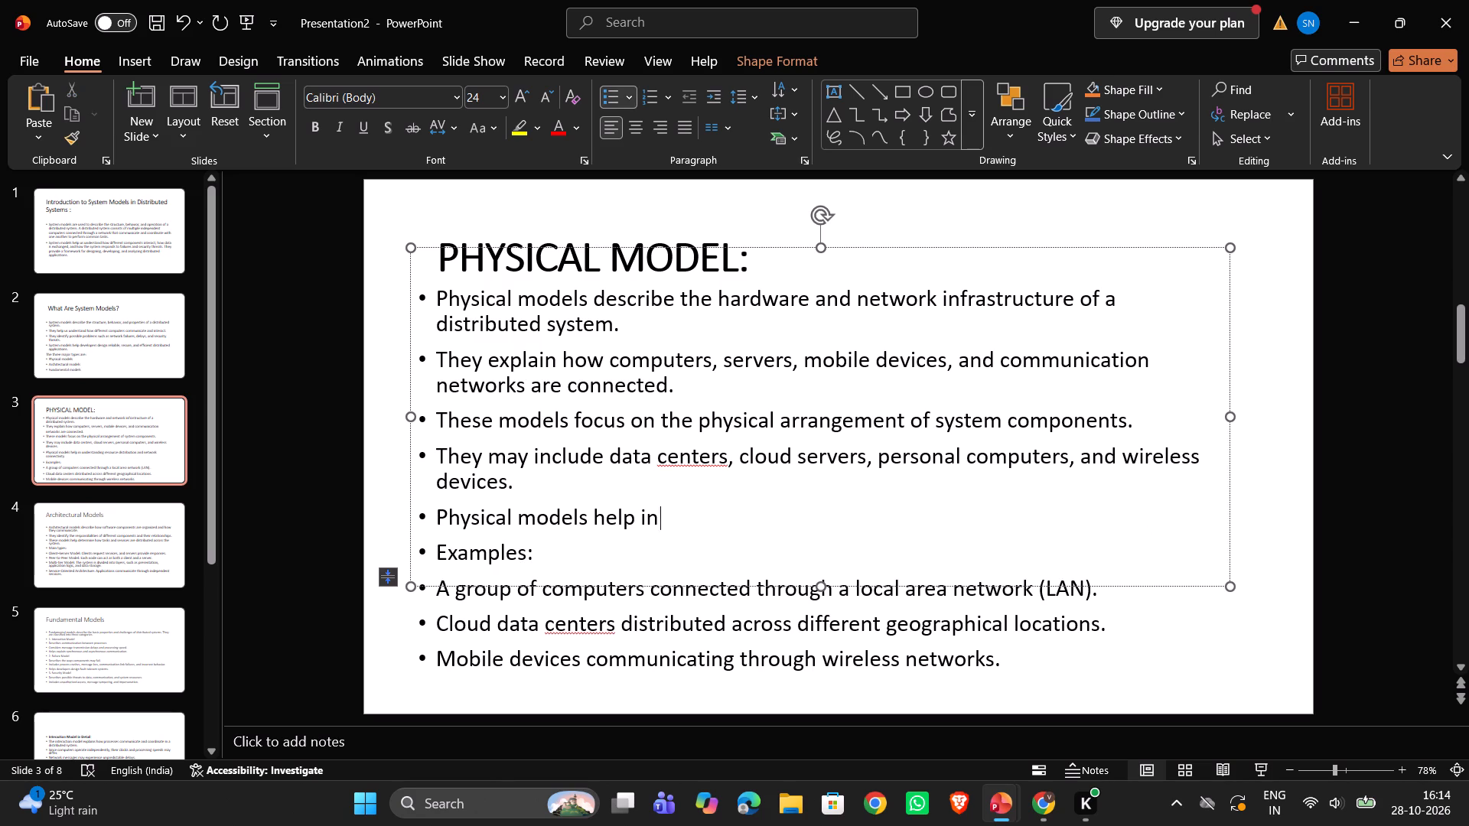
key(BackSpace)
key(BackSpace)
key(BackSpace)
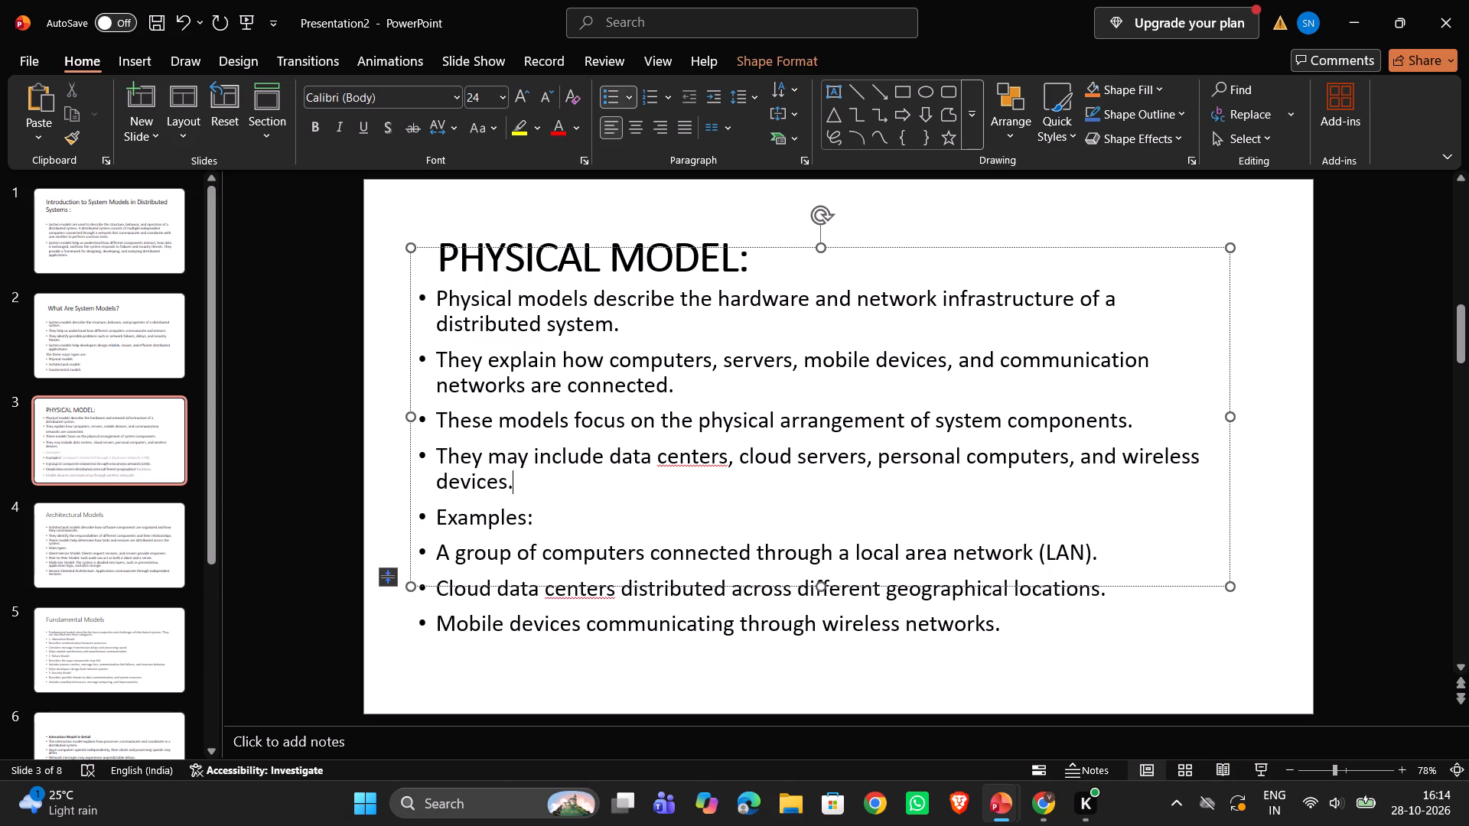
Remove the bullet from the line "Examples:" on the third slide and put a space before the word.
click(426, 513)
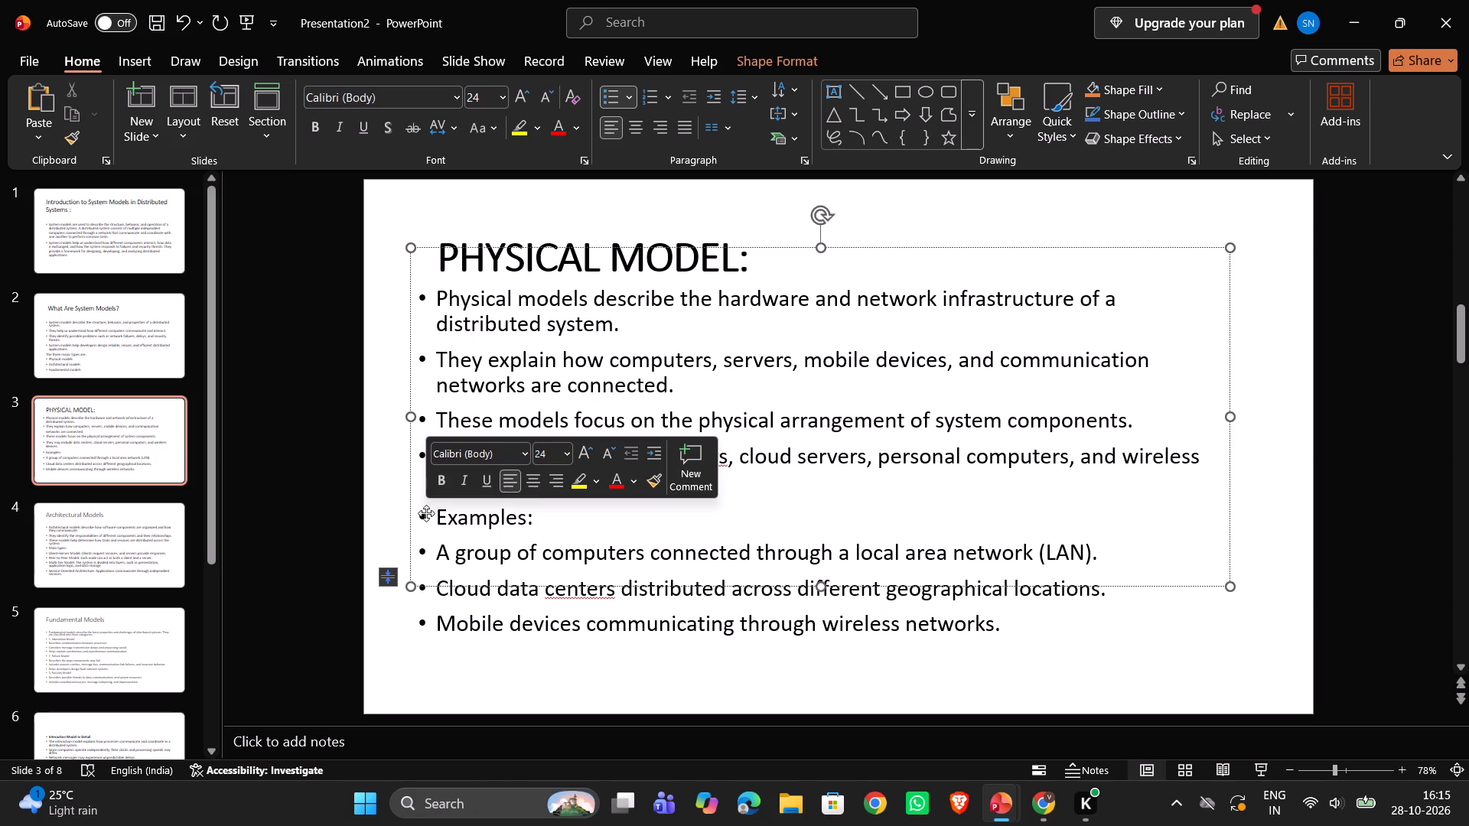
click(438, 525)
key(BackSpace)
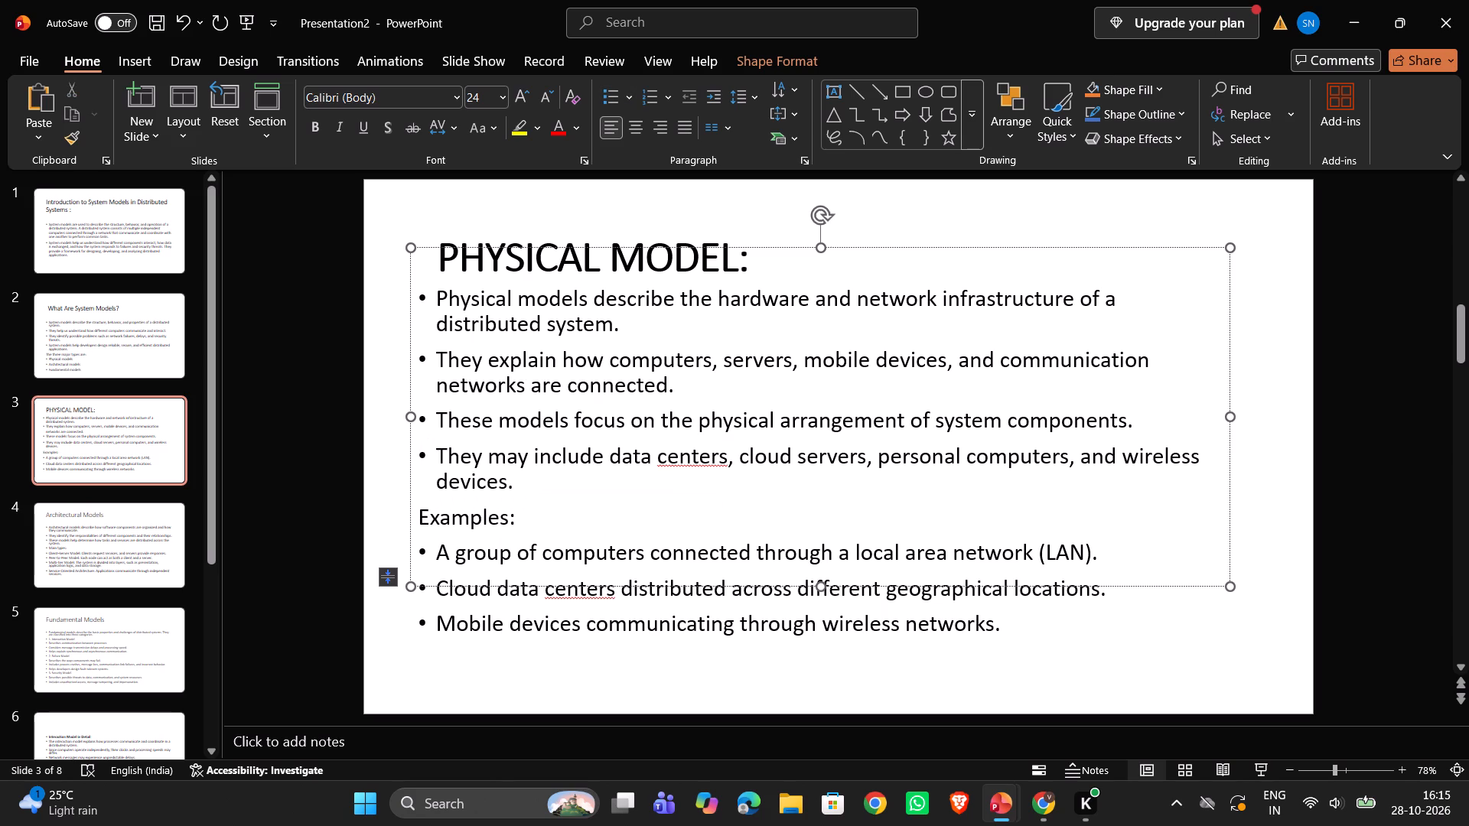
key(space)
Move the third slide's body text box down so there is a clear gap between its first bullet and the title.
drag(788, 249, 788, 286)
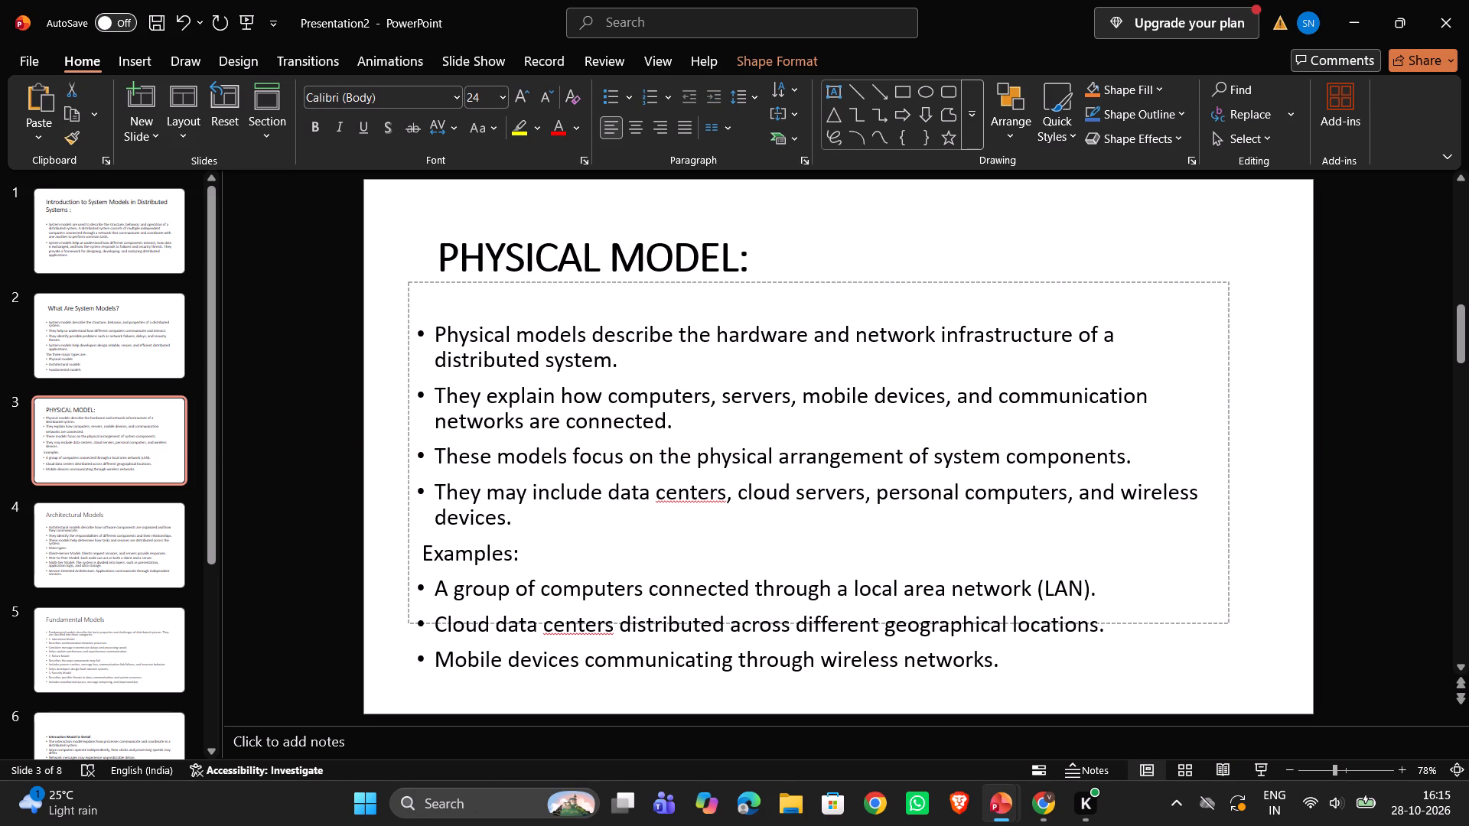
drag(788, 286, 787, 291)
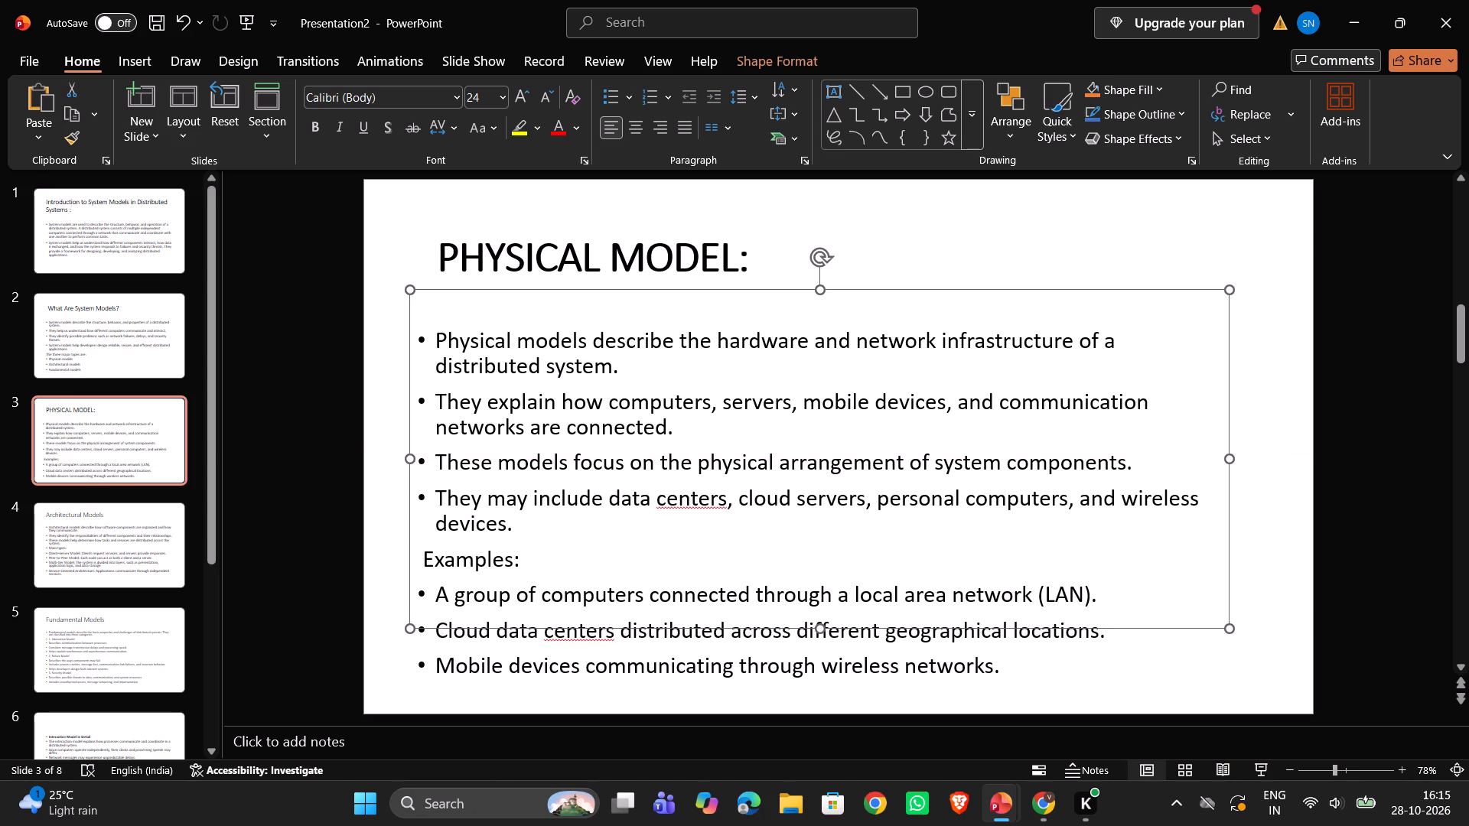
click(901, 215)
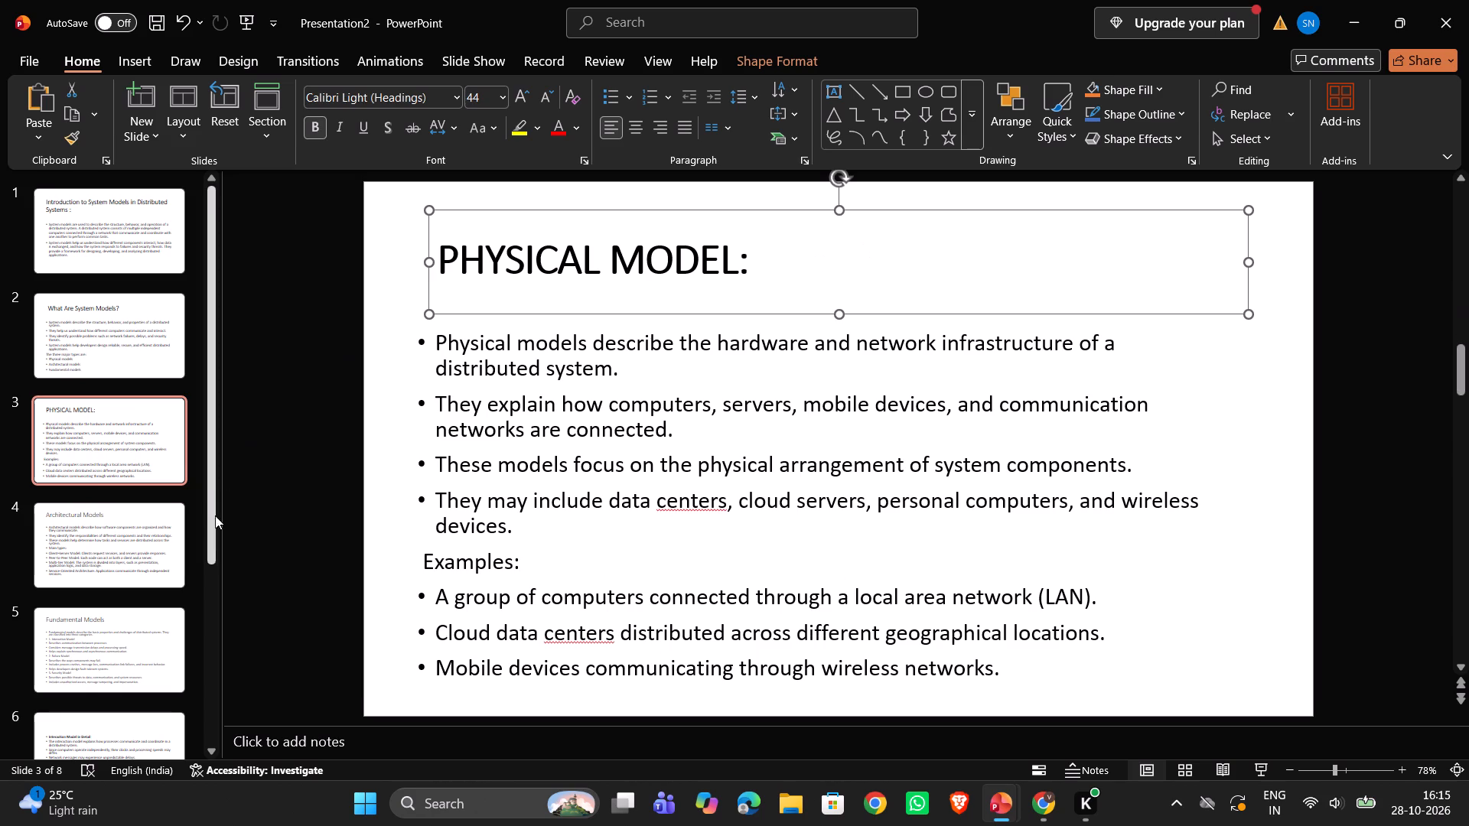
Make the fourth slide's title "Architectural Models" bold and add a space and a colon at its end.
click(124, 525)
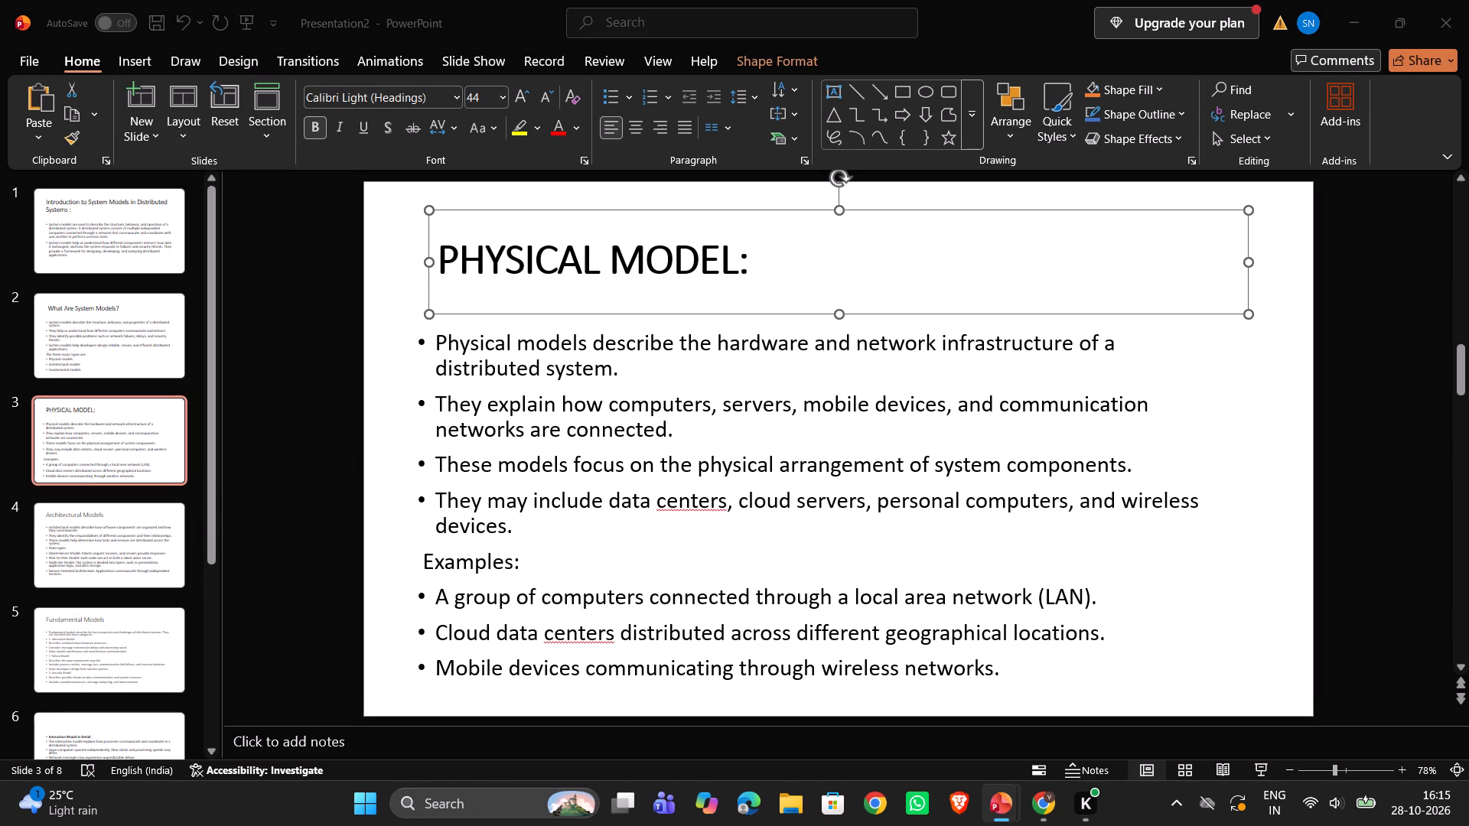
click(91, 566)
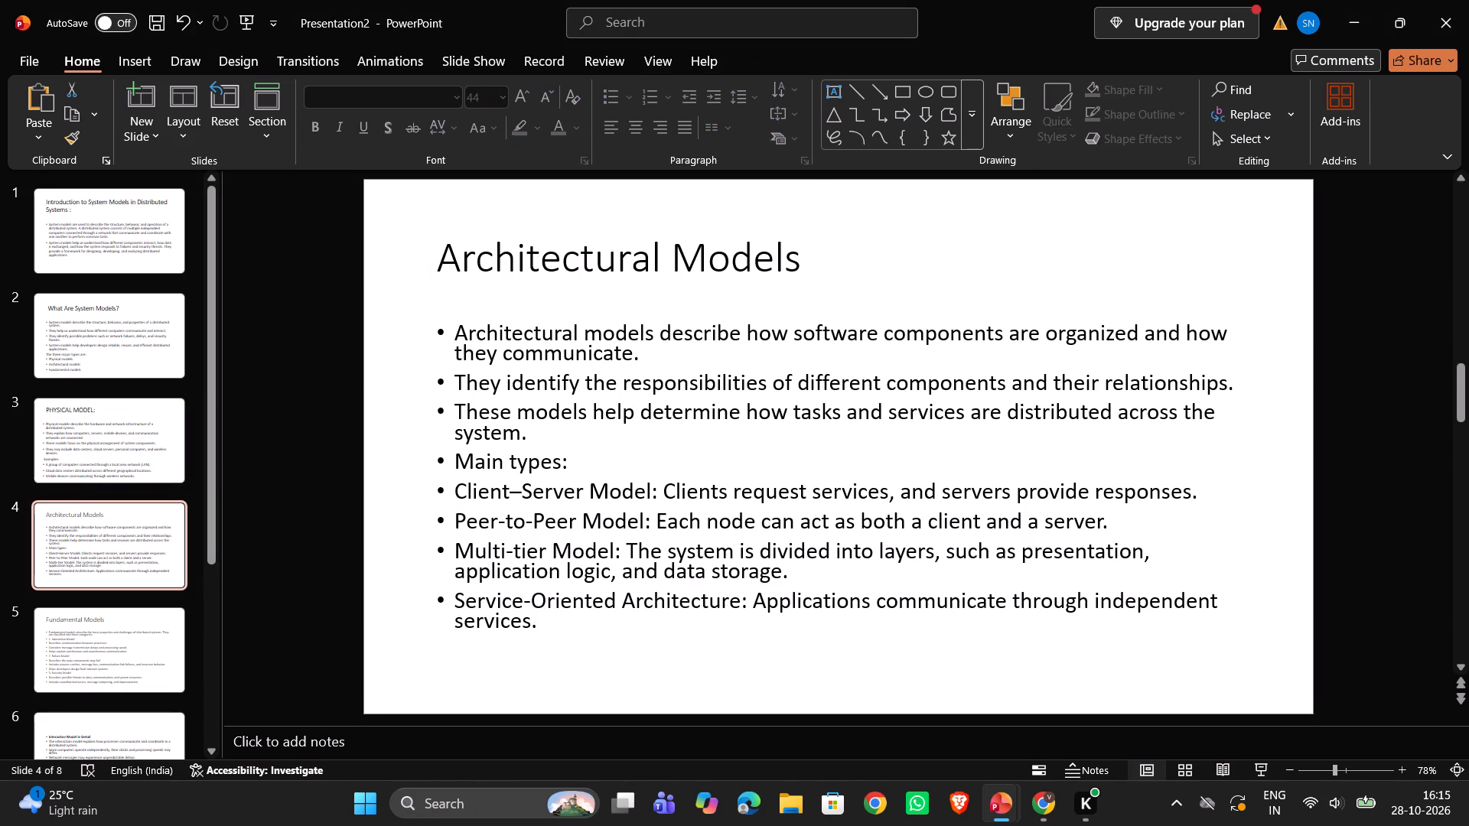
click(541, 255)
key(ctrl+a)
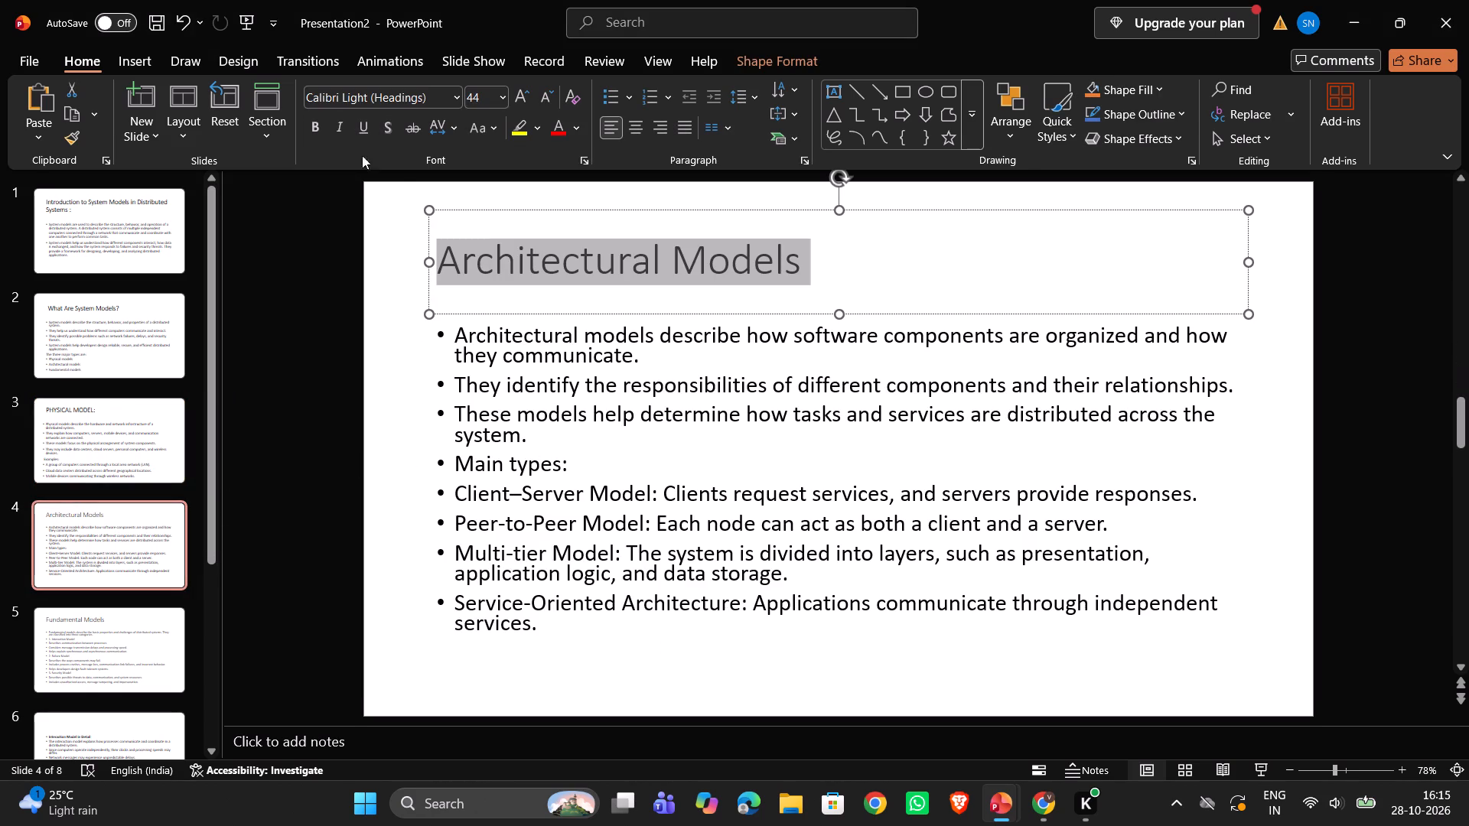
click(321, 123)
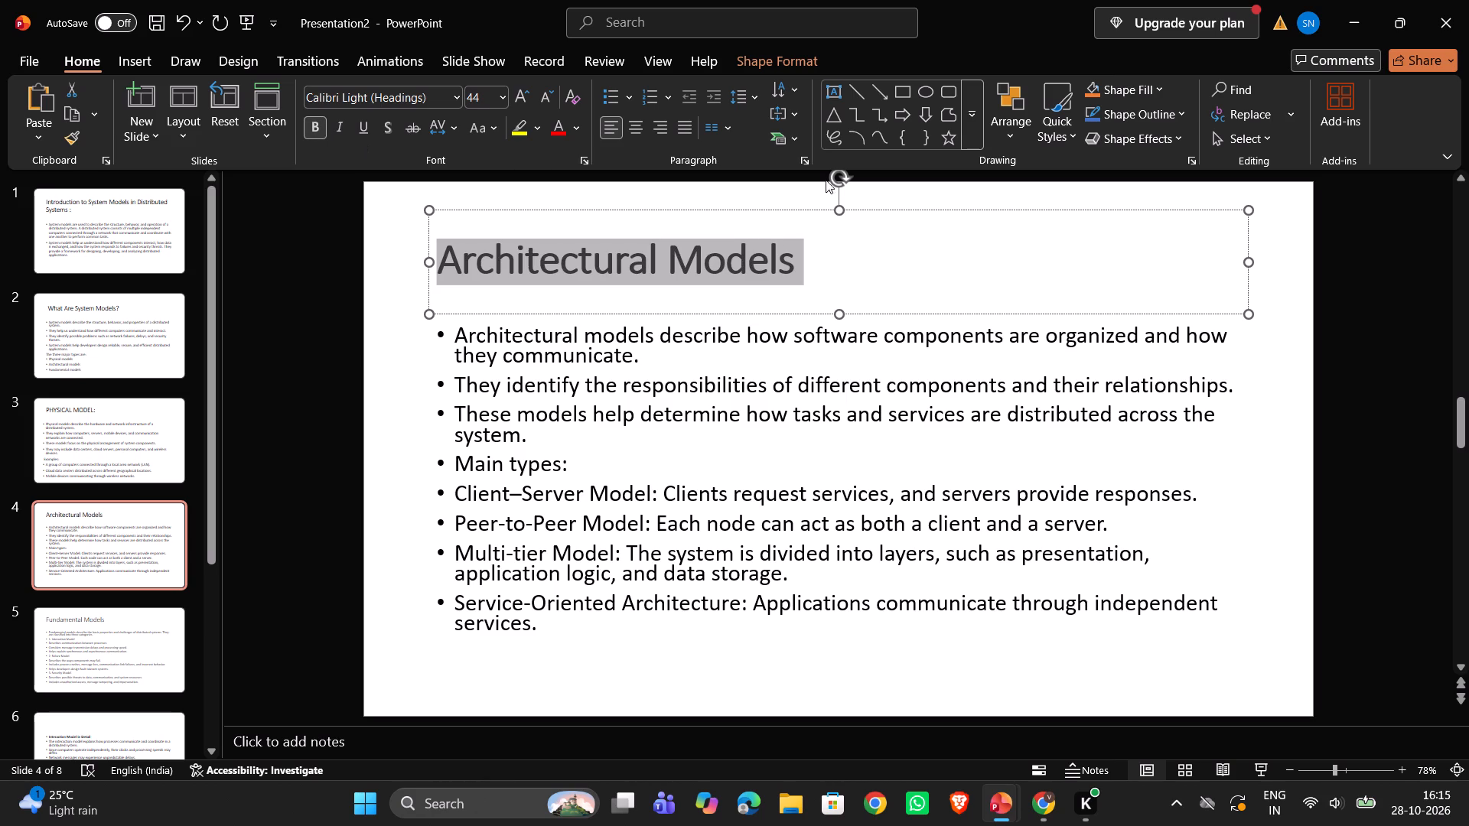
click(823, 262)
key(space)
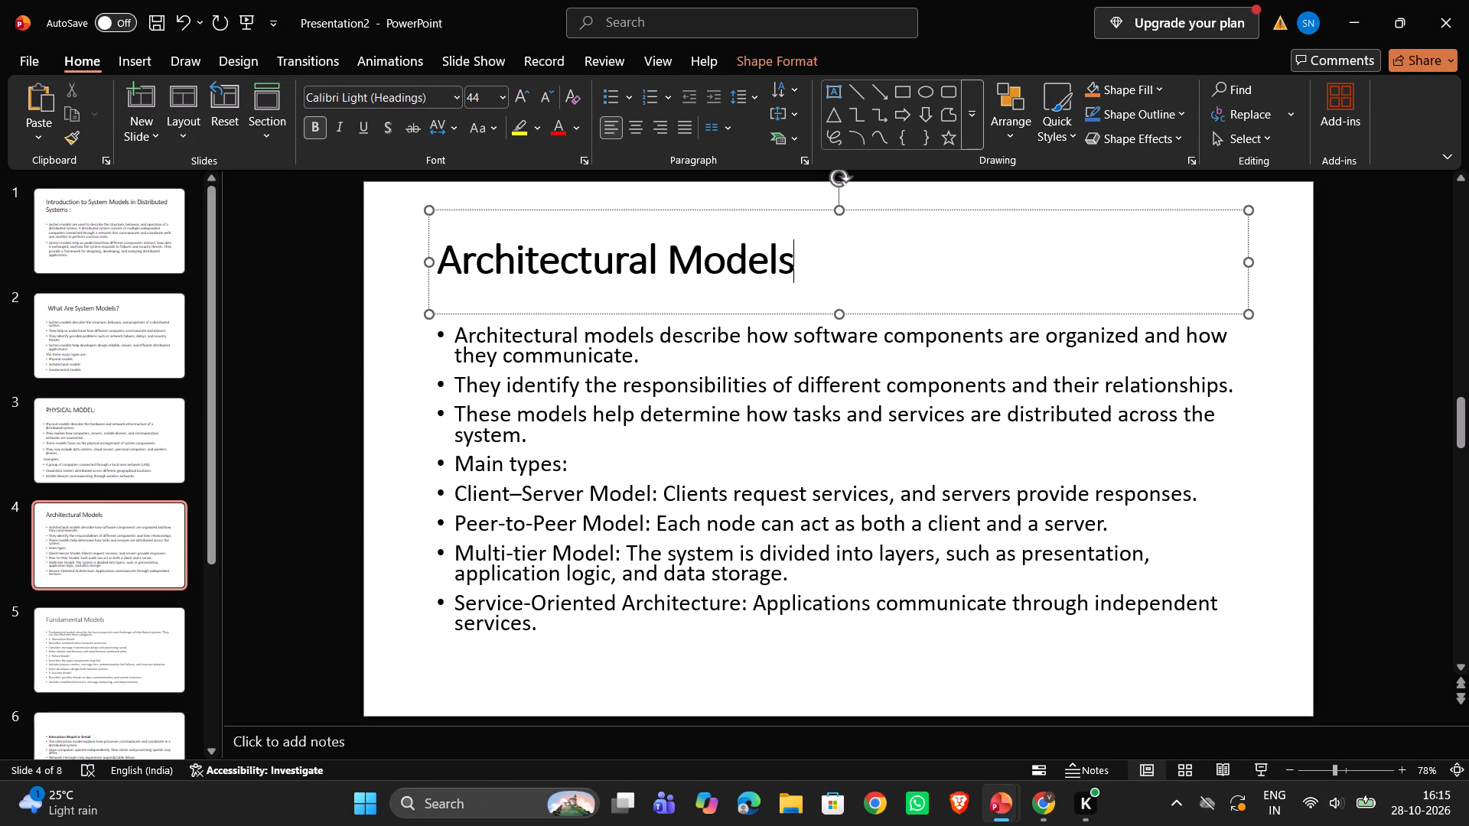
text(:)
click(591, 370)
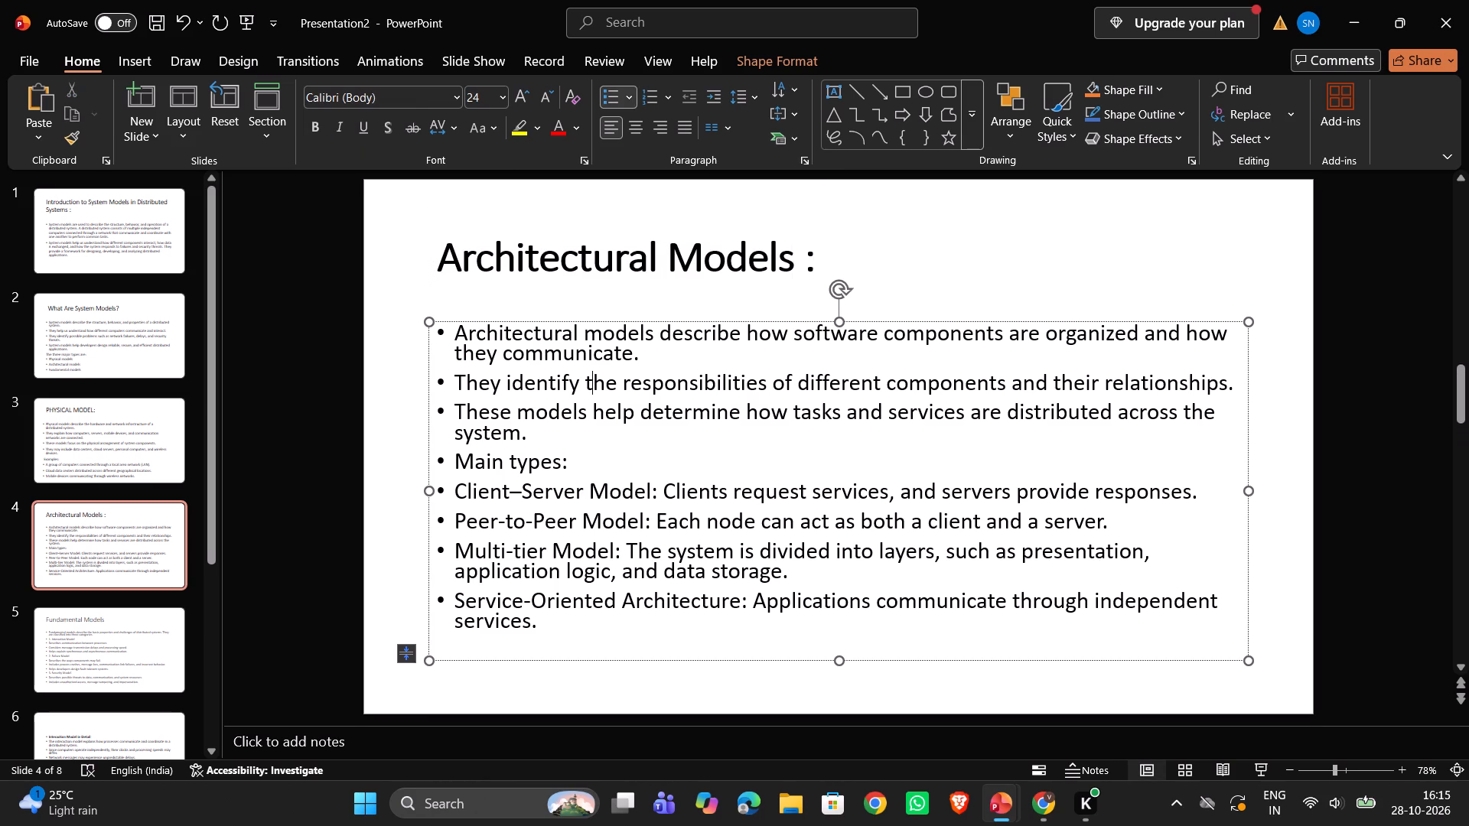
key(ctrl+a)
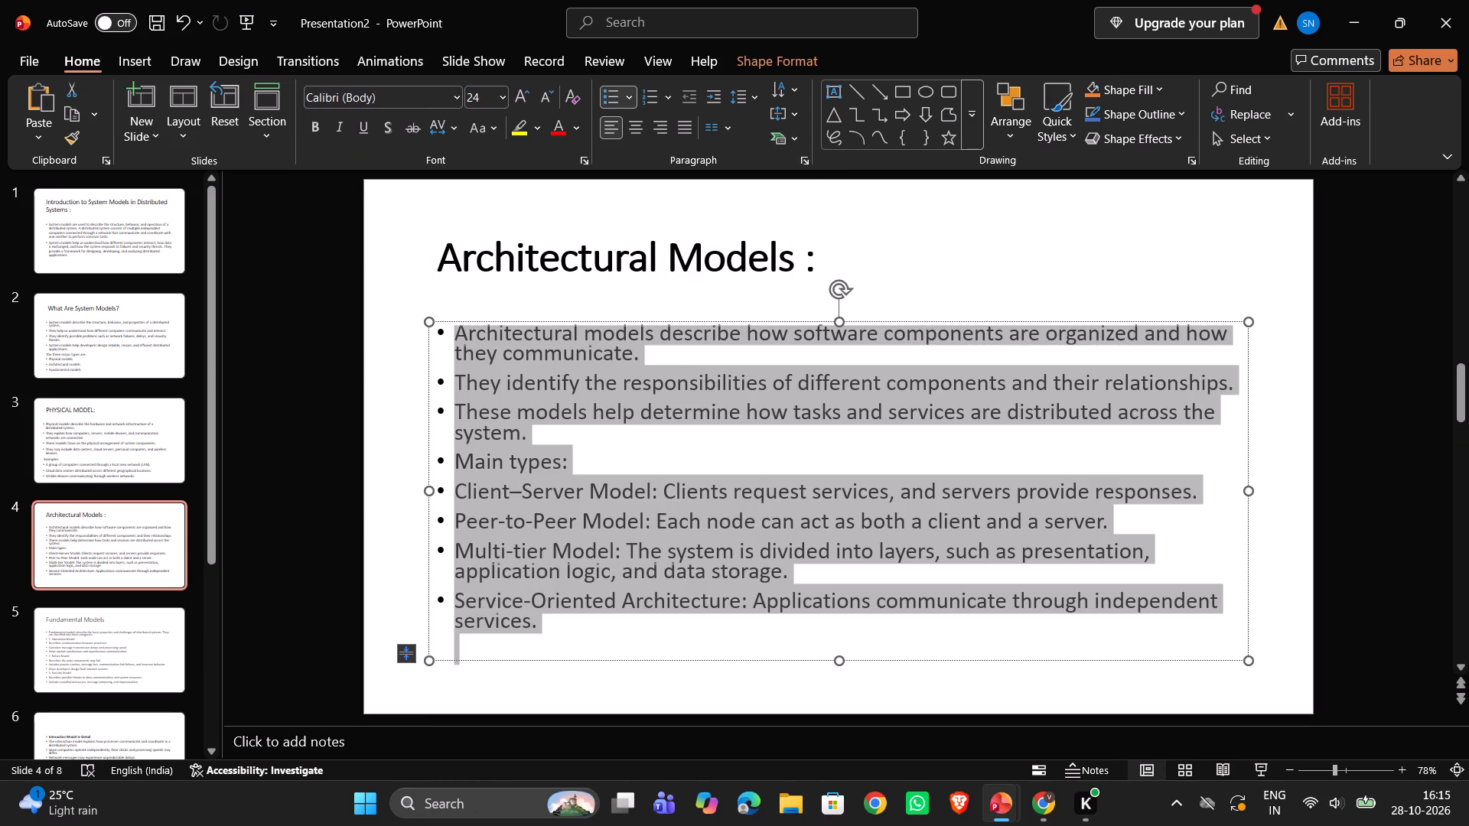
click(582, 494)
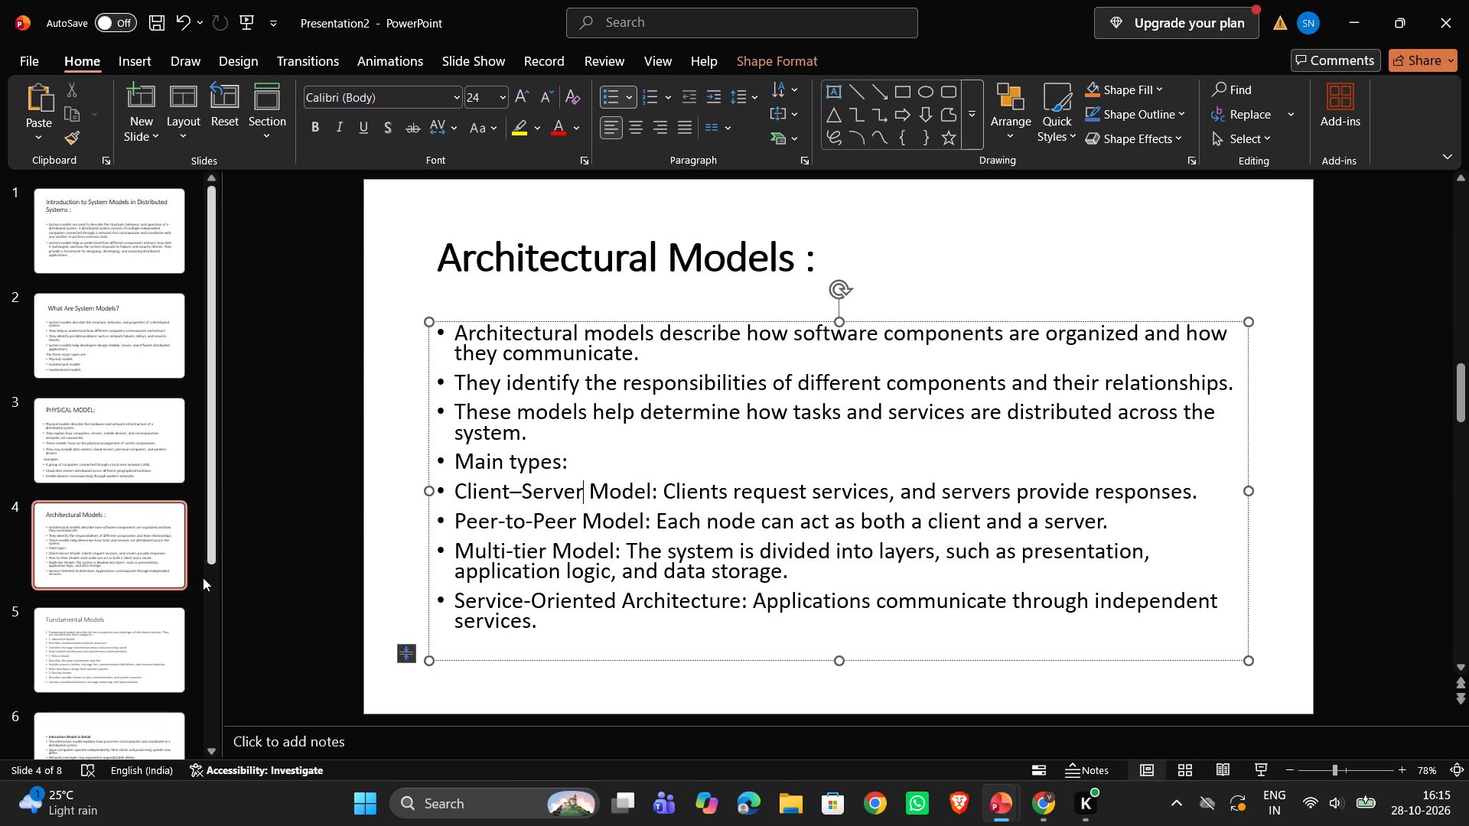
Make the fifth slide's title "Fundamental Models" bold and add a space and a colon at its end.
click(138, 622)
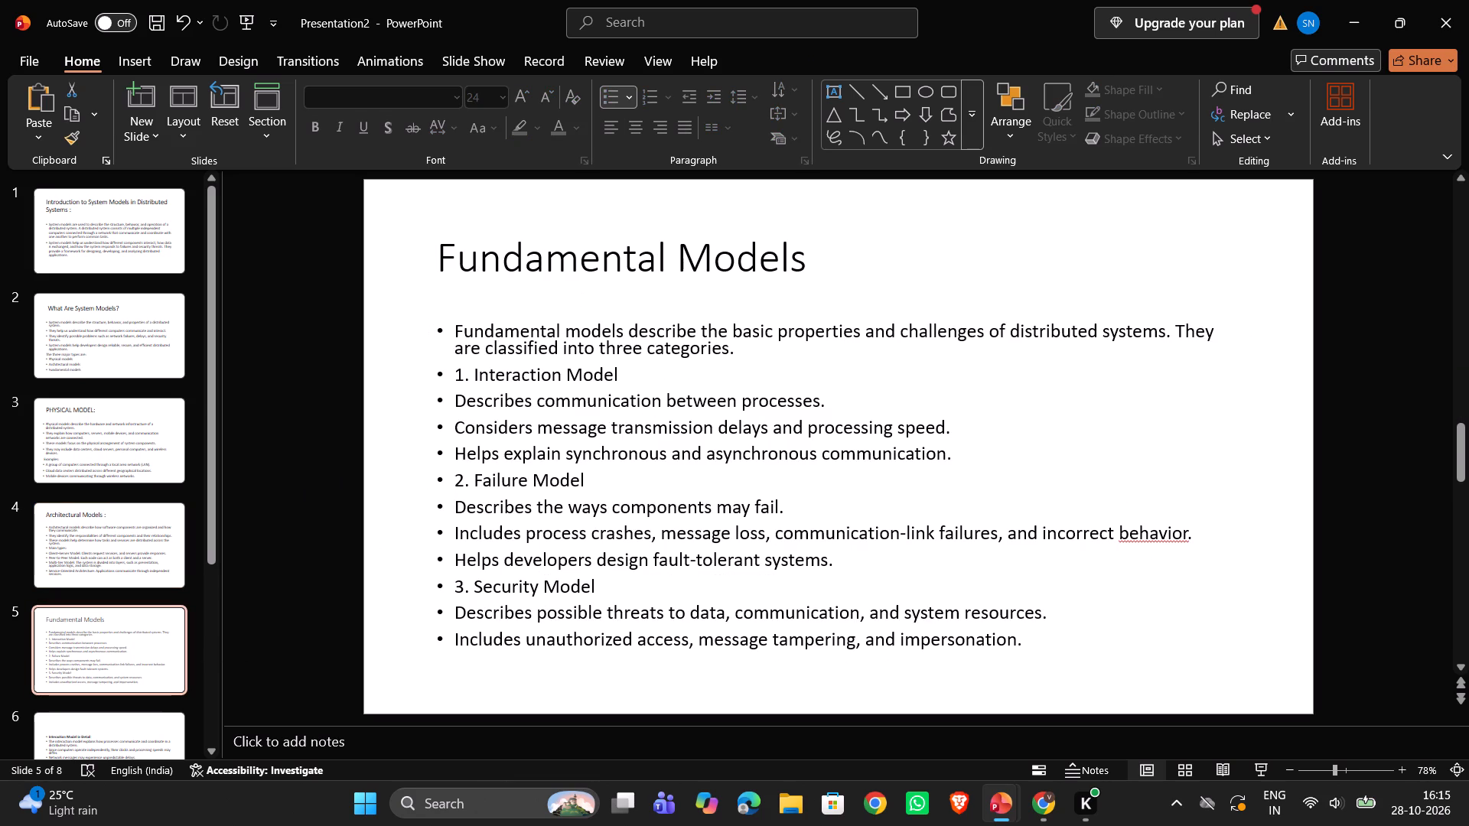
click(603, 255)
key(ctrl+a)
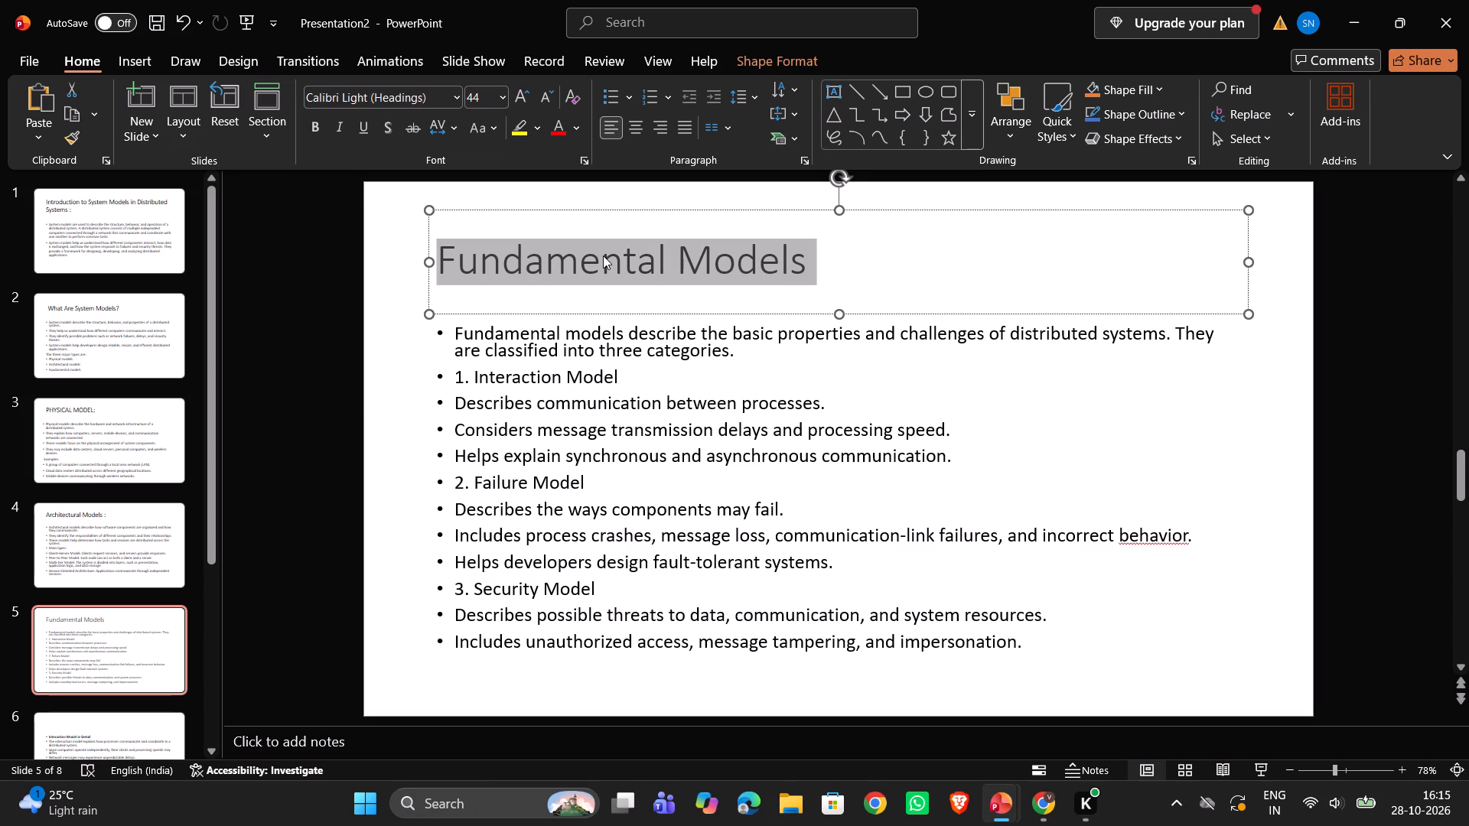
click(321, 121)
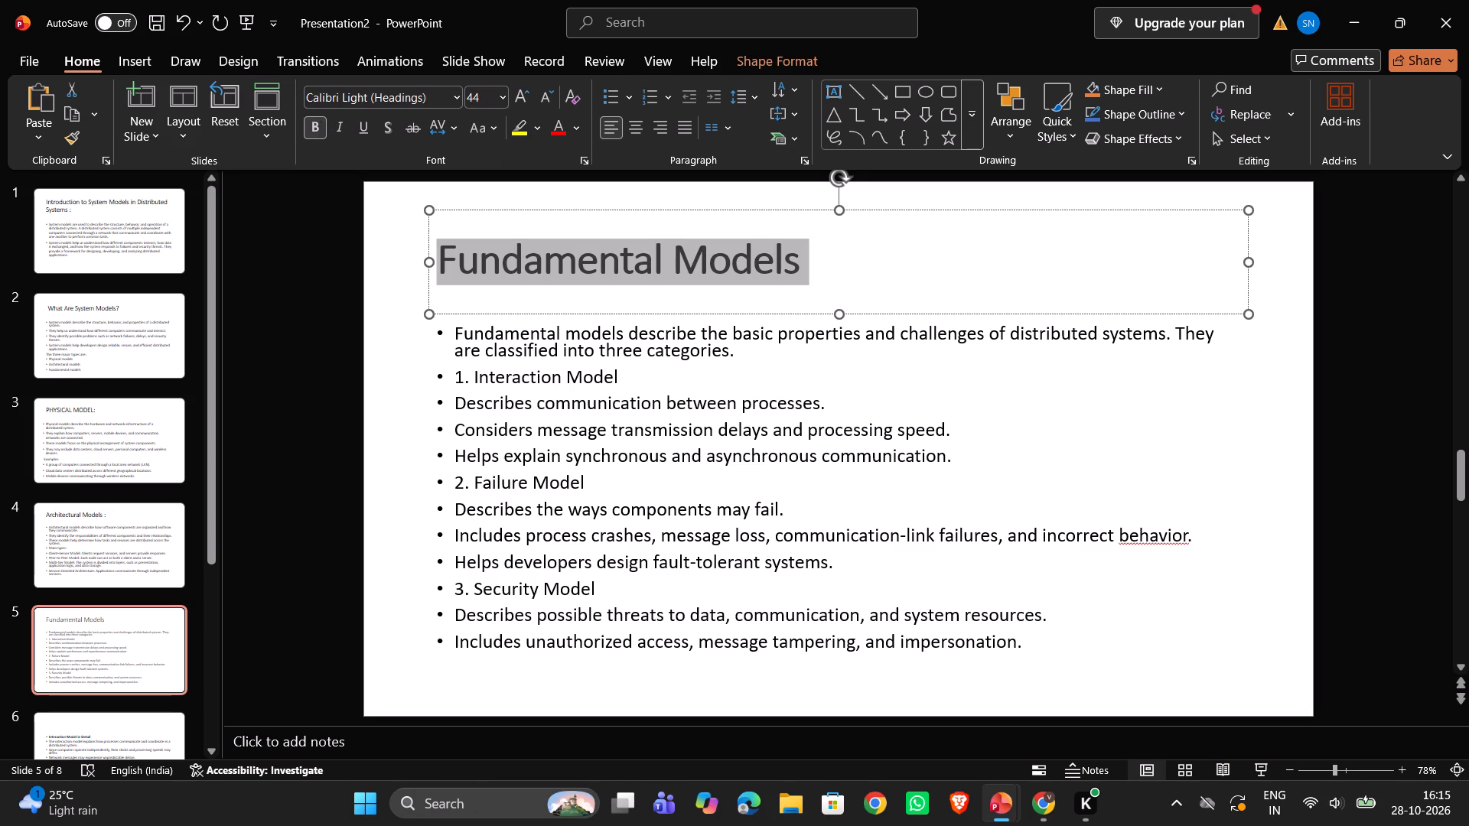
click(821, 256)
key(space)
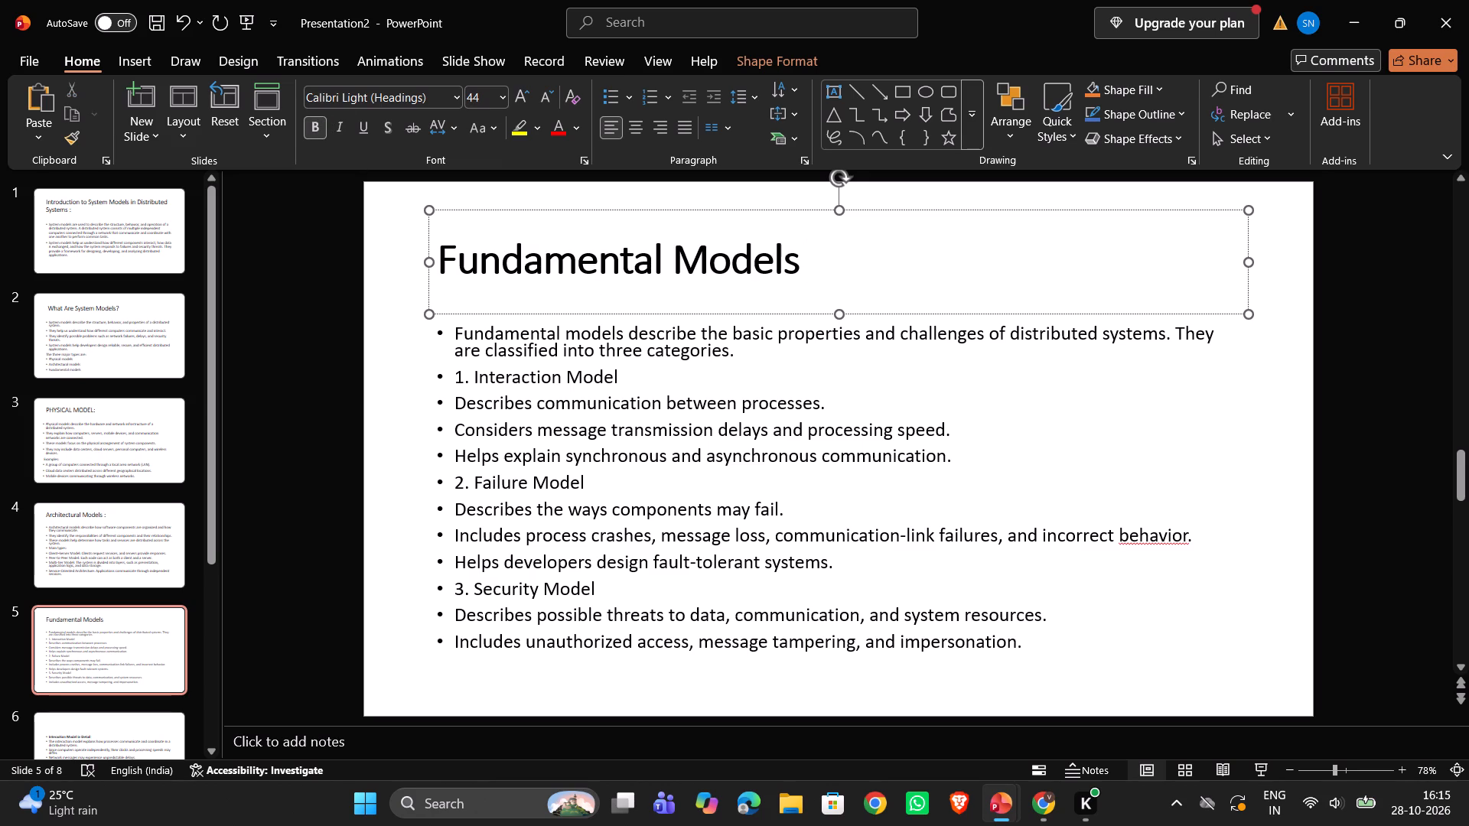
text(:)
Examine the body text and layout of the fourth, fifth and sixth slides.
click(671, 420)
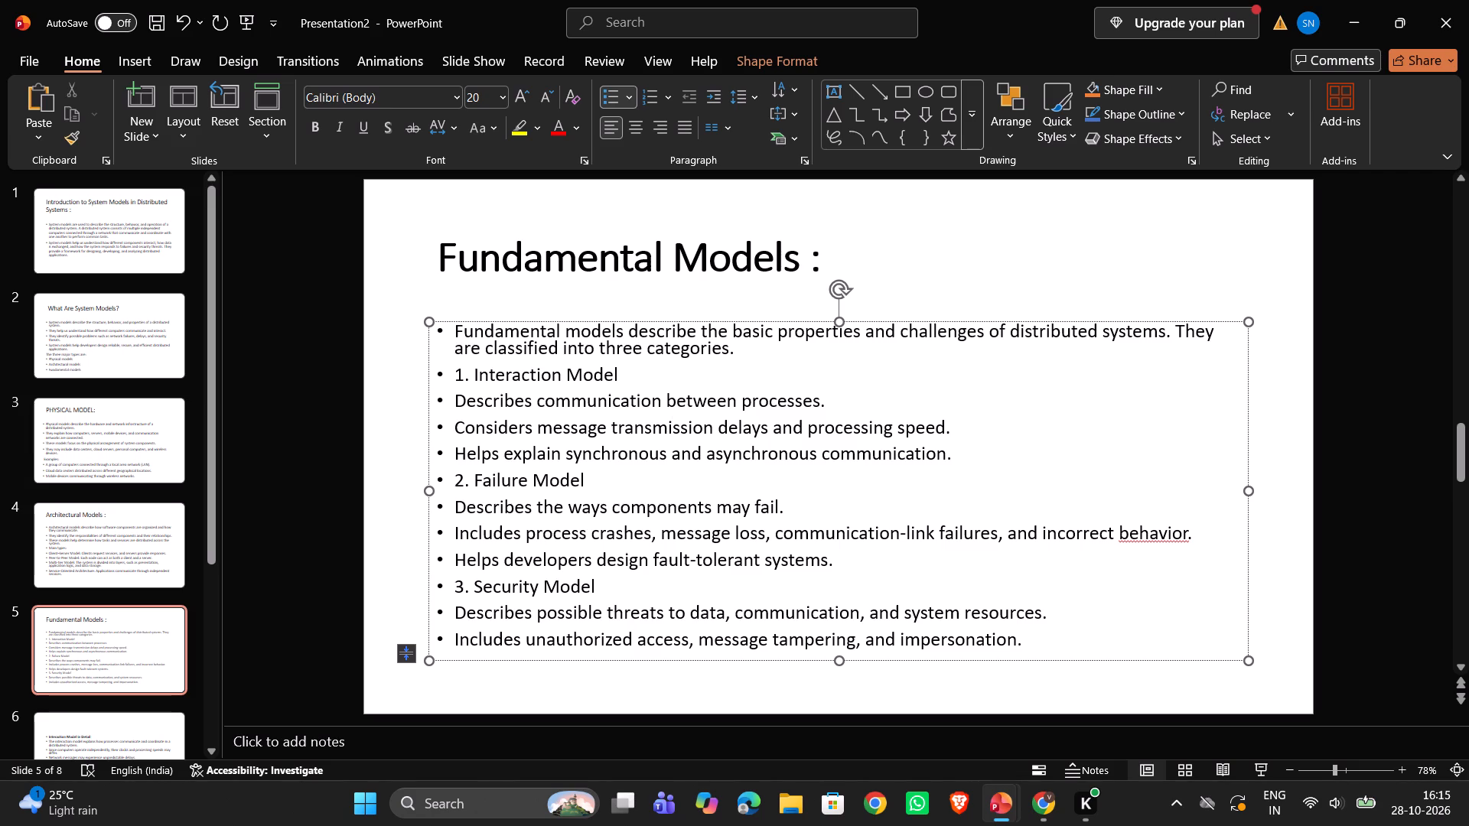
key(ctrl+a)
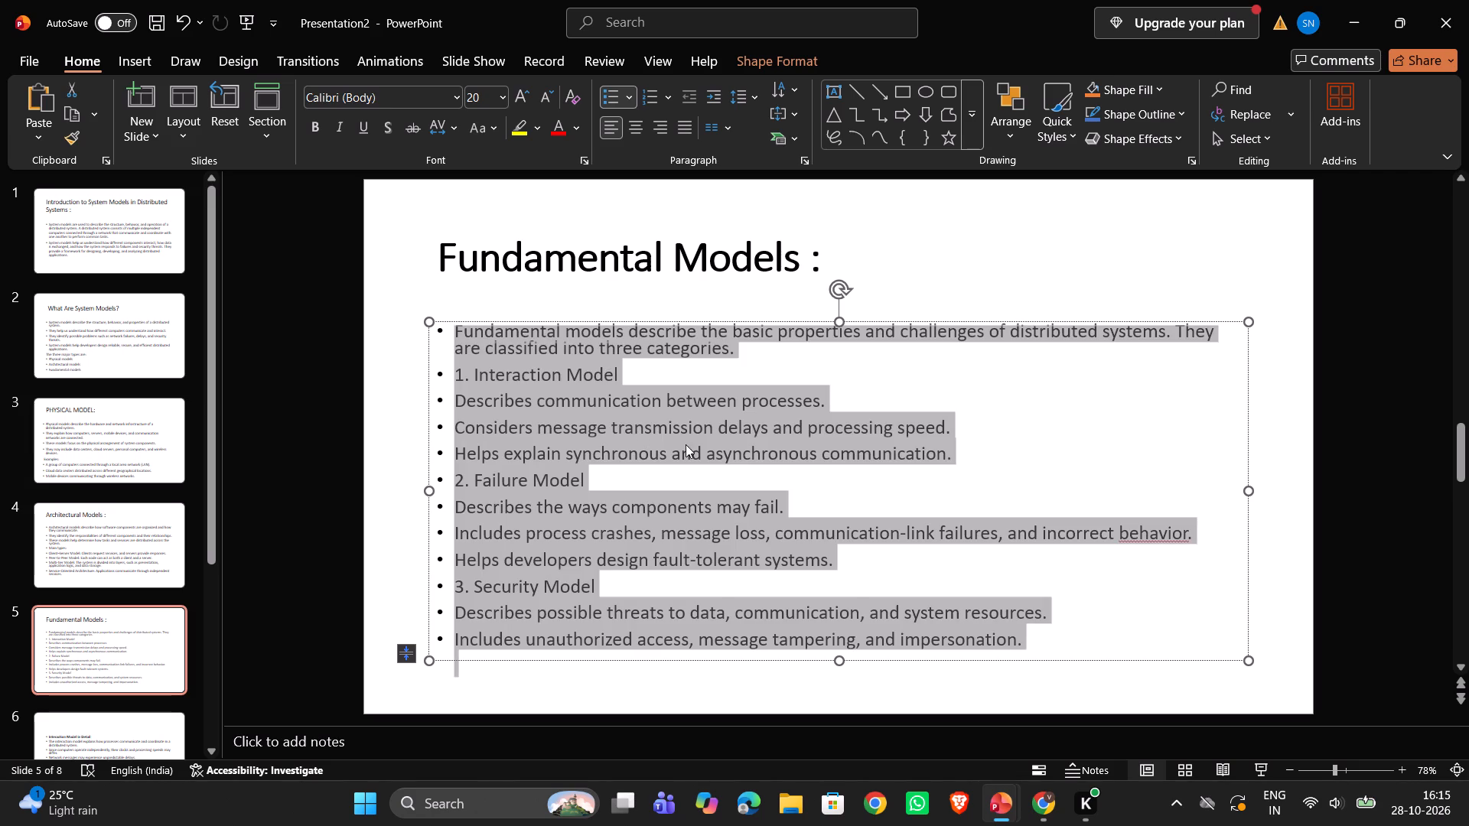
click(578, 379)
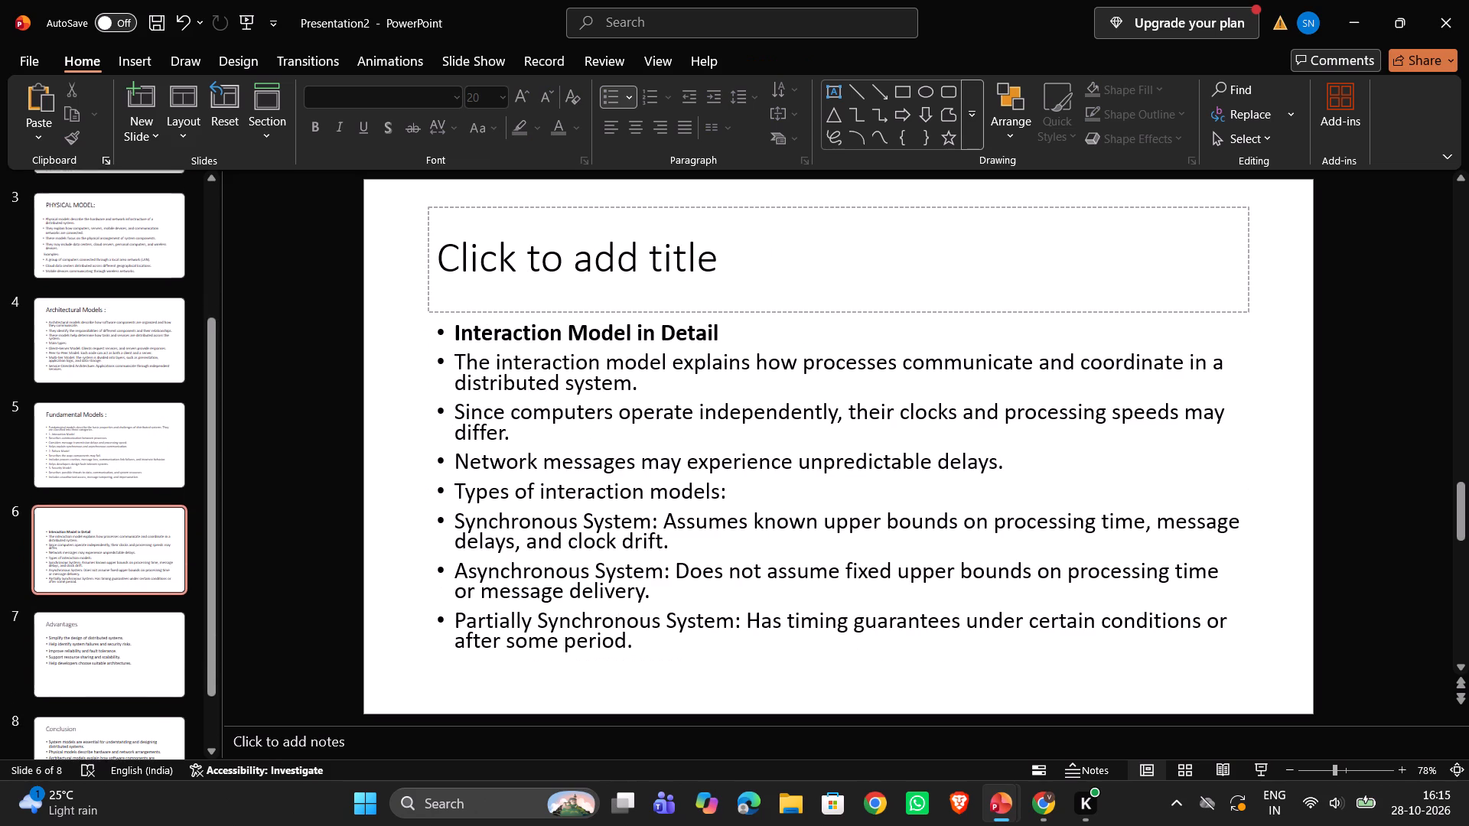
click(161, 449)
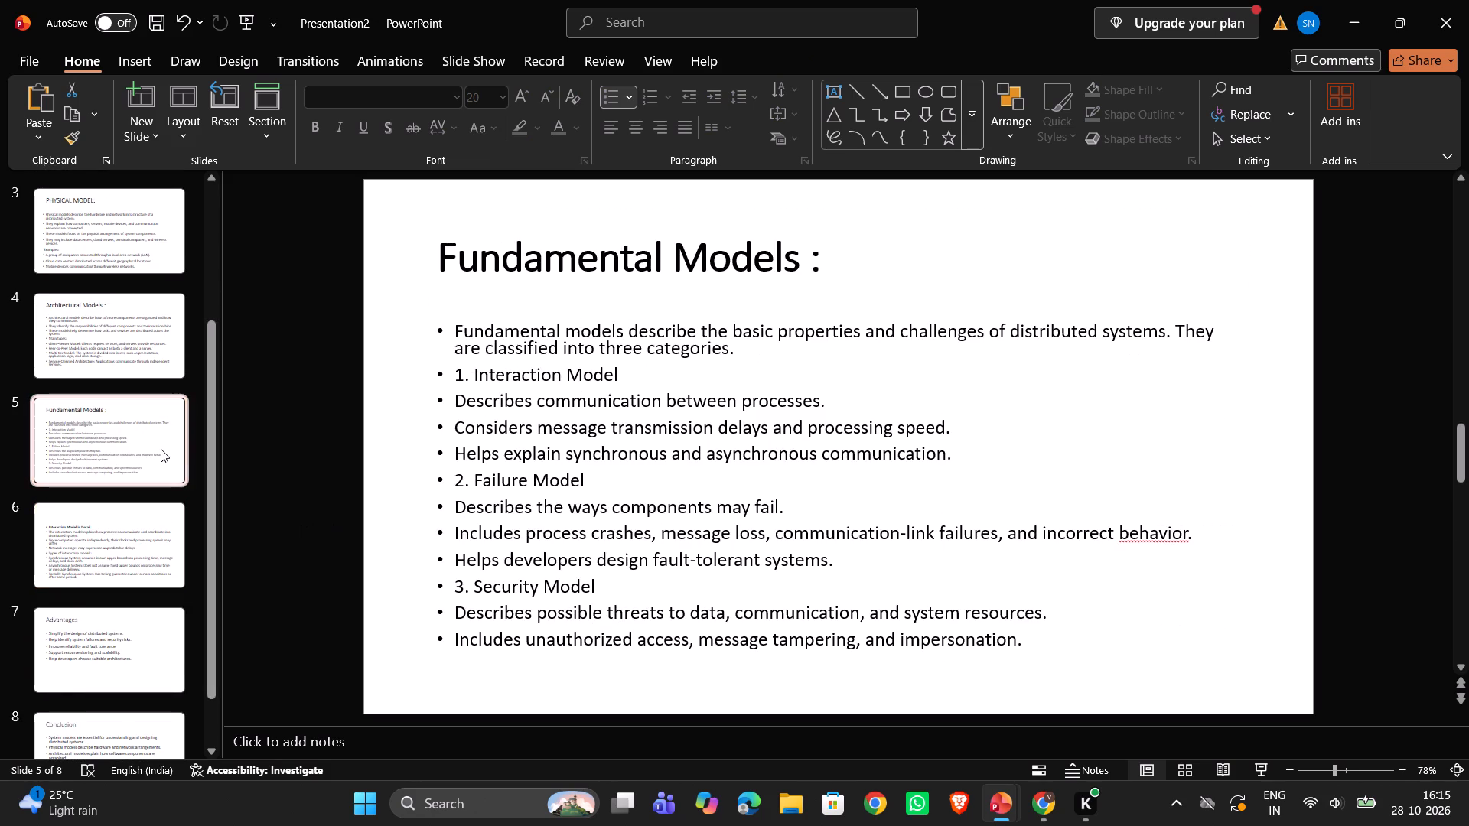
click(76, 320)
click(98, 557)
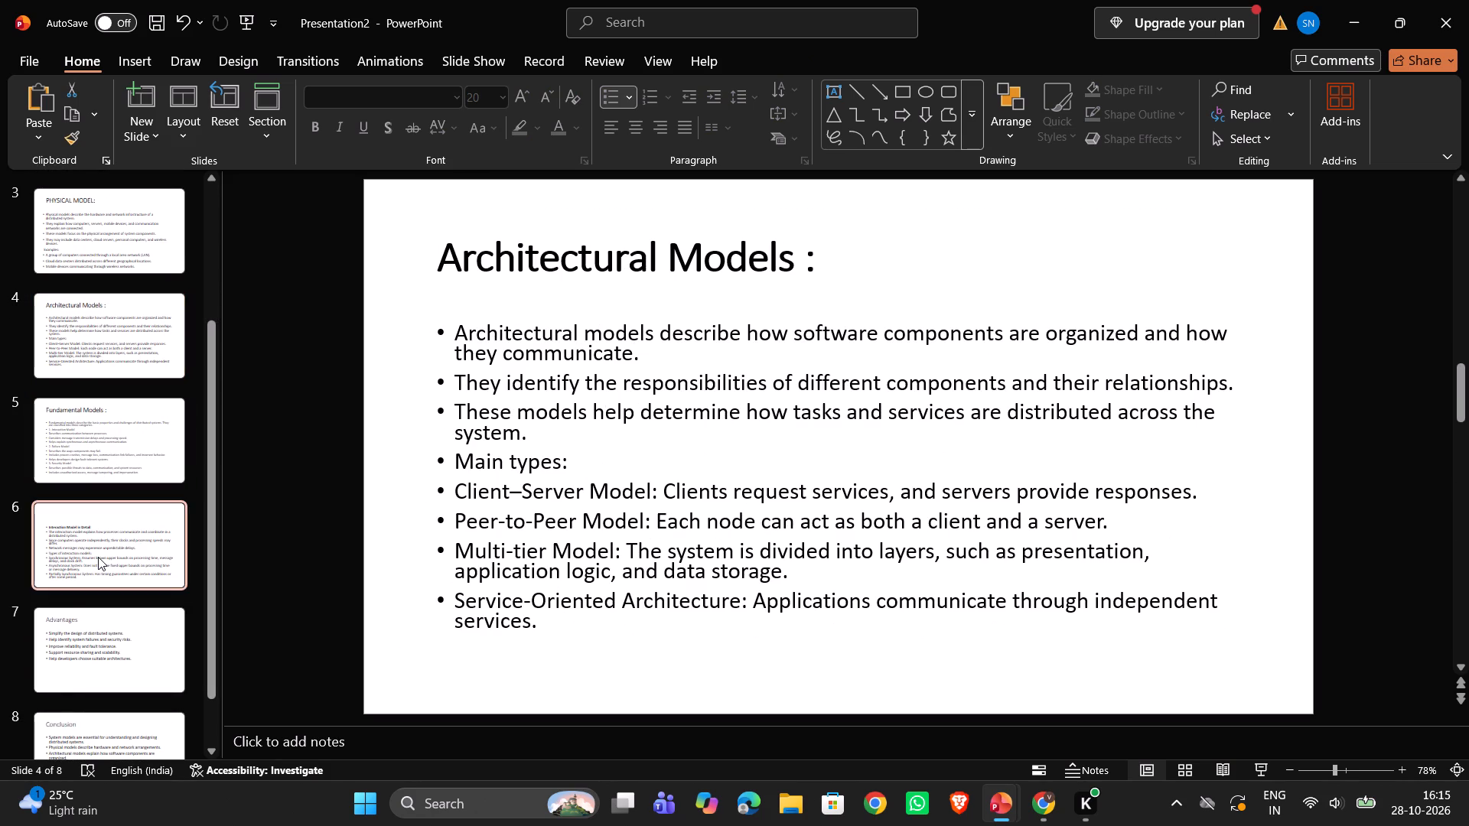
click(47, 437)
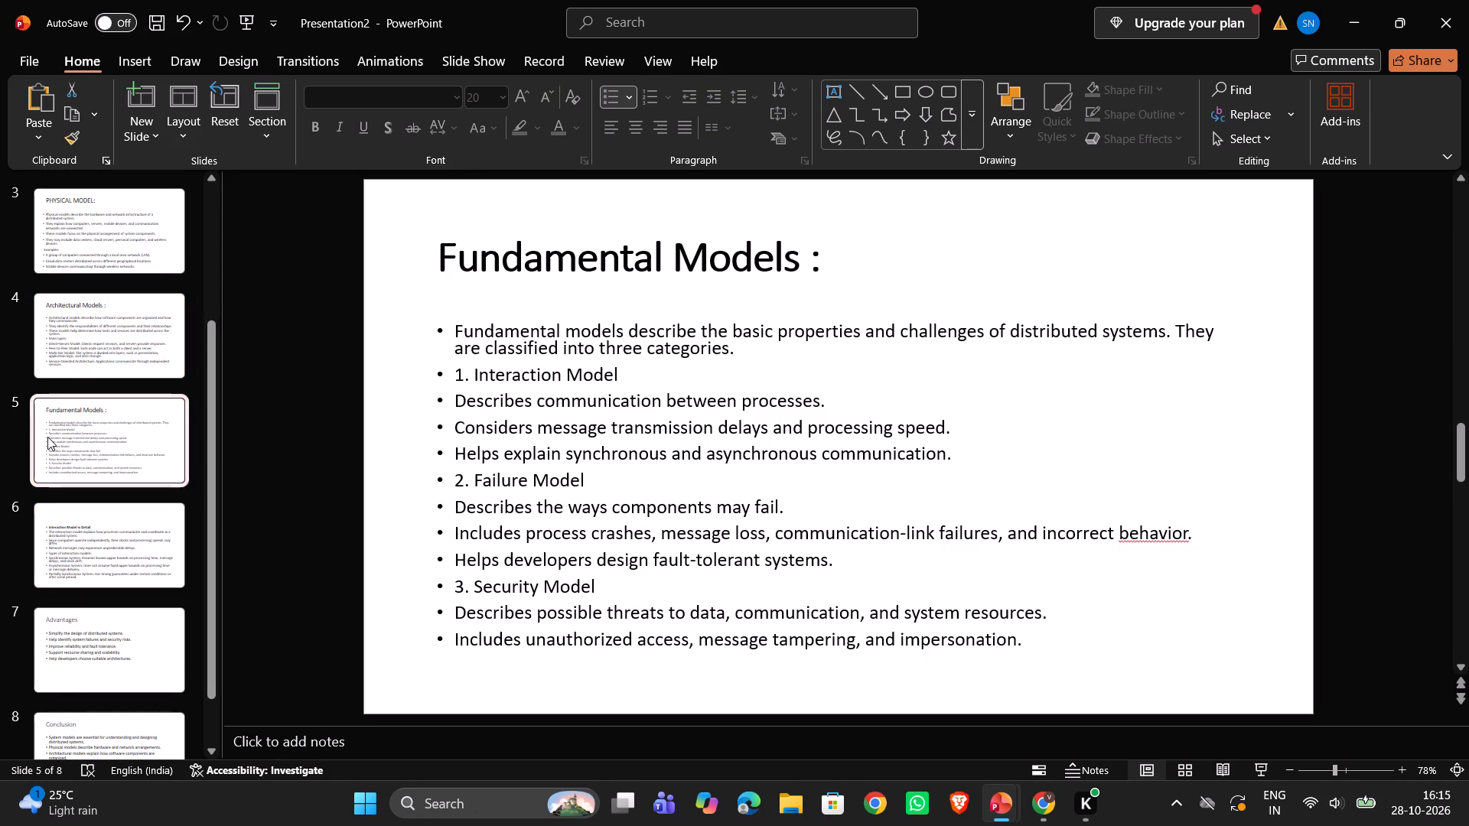
Remove the bullets from the lines "1. Interaction Model", "2. Failure Model" and "3. Security Model" on the fifth slide.
click(536, 418)
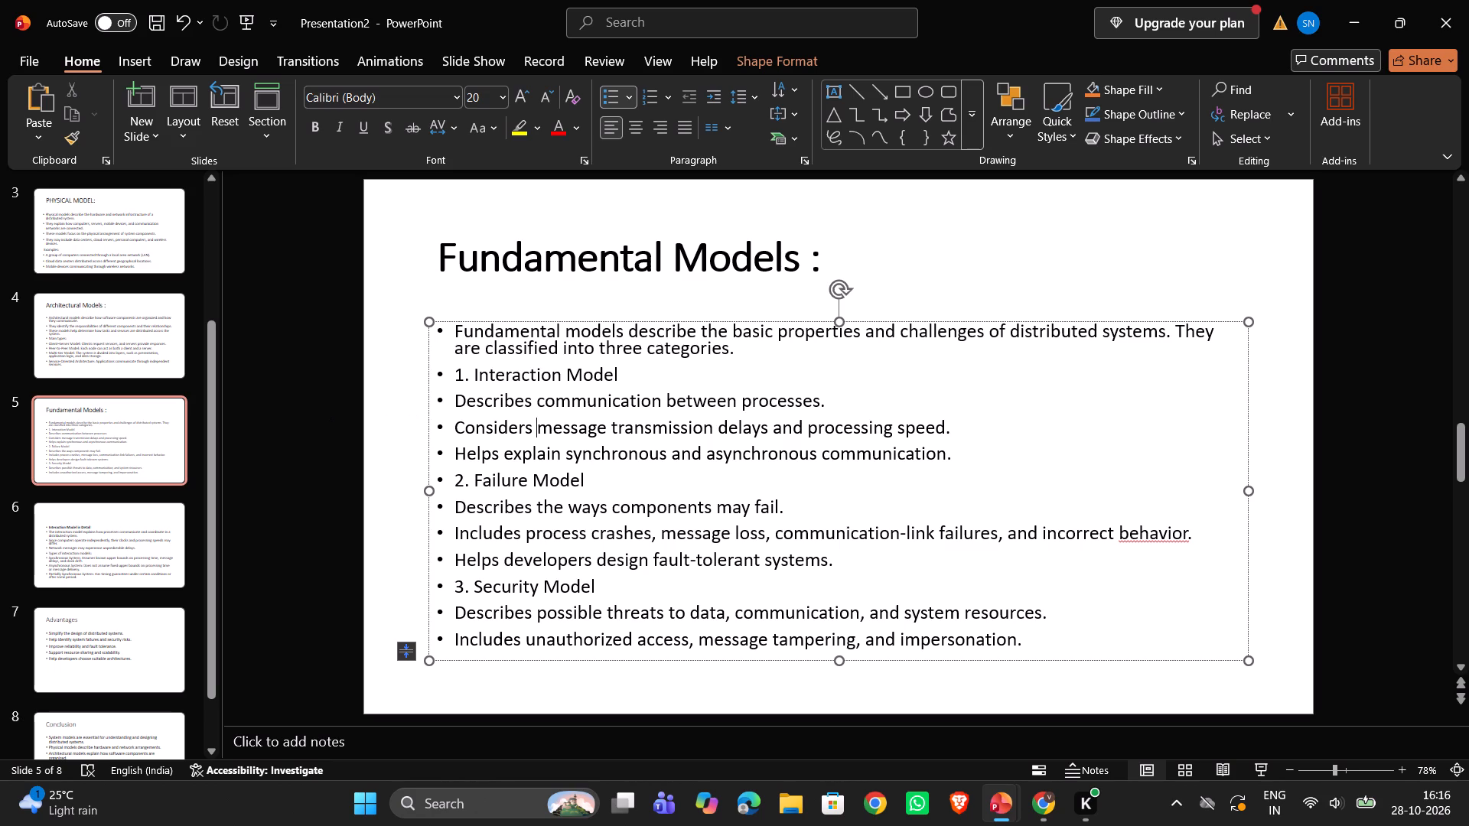
click(645, 418)
click(445, 380)
key(BackSpace)
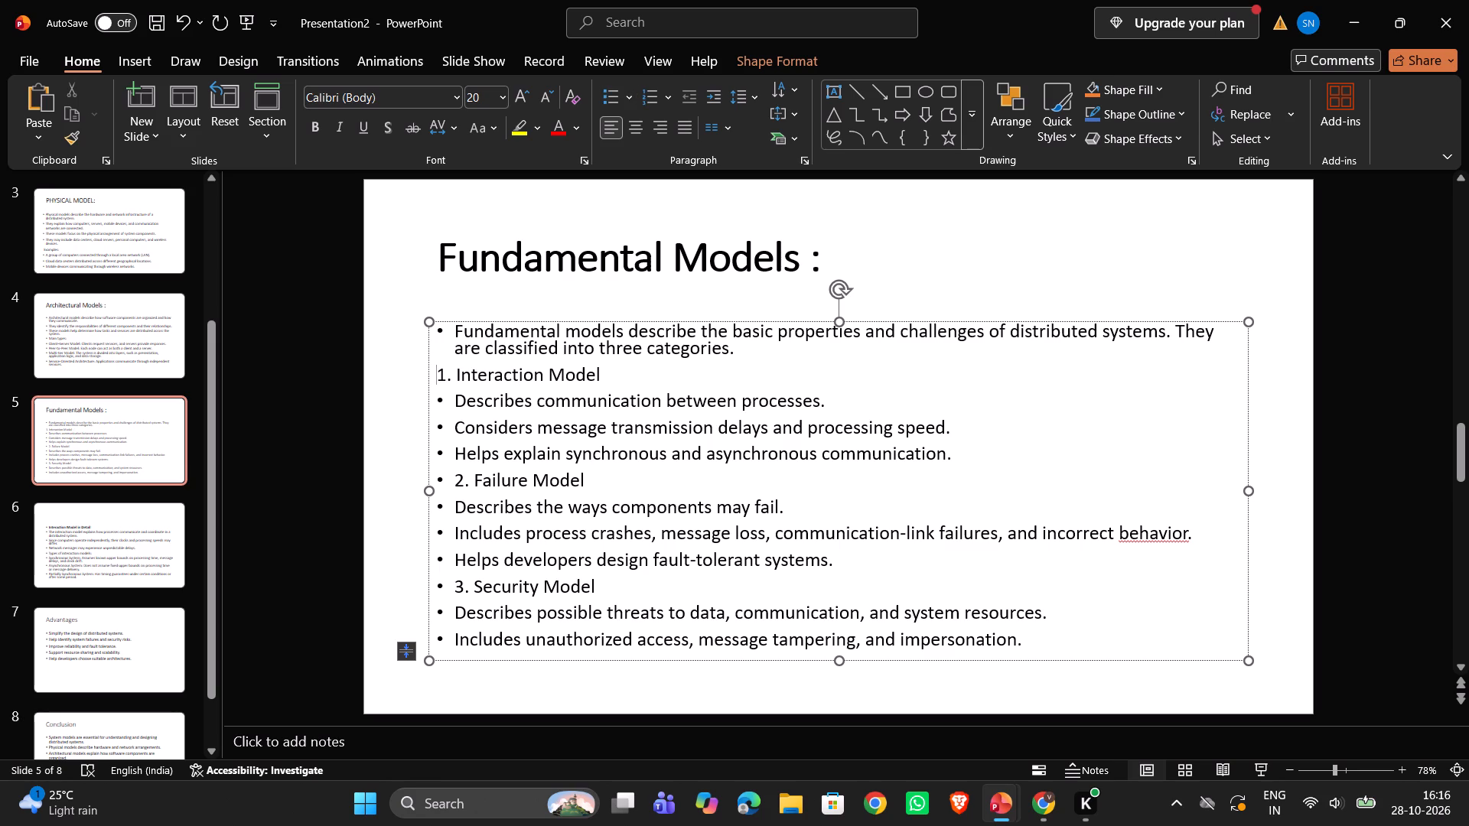
click(453, 480)
key(BackSpace)
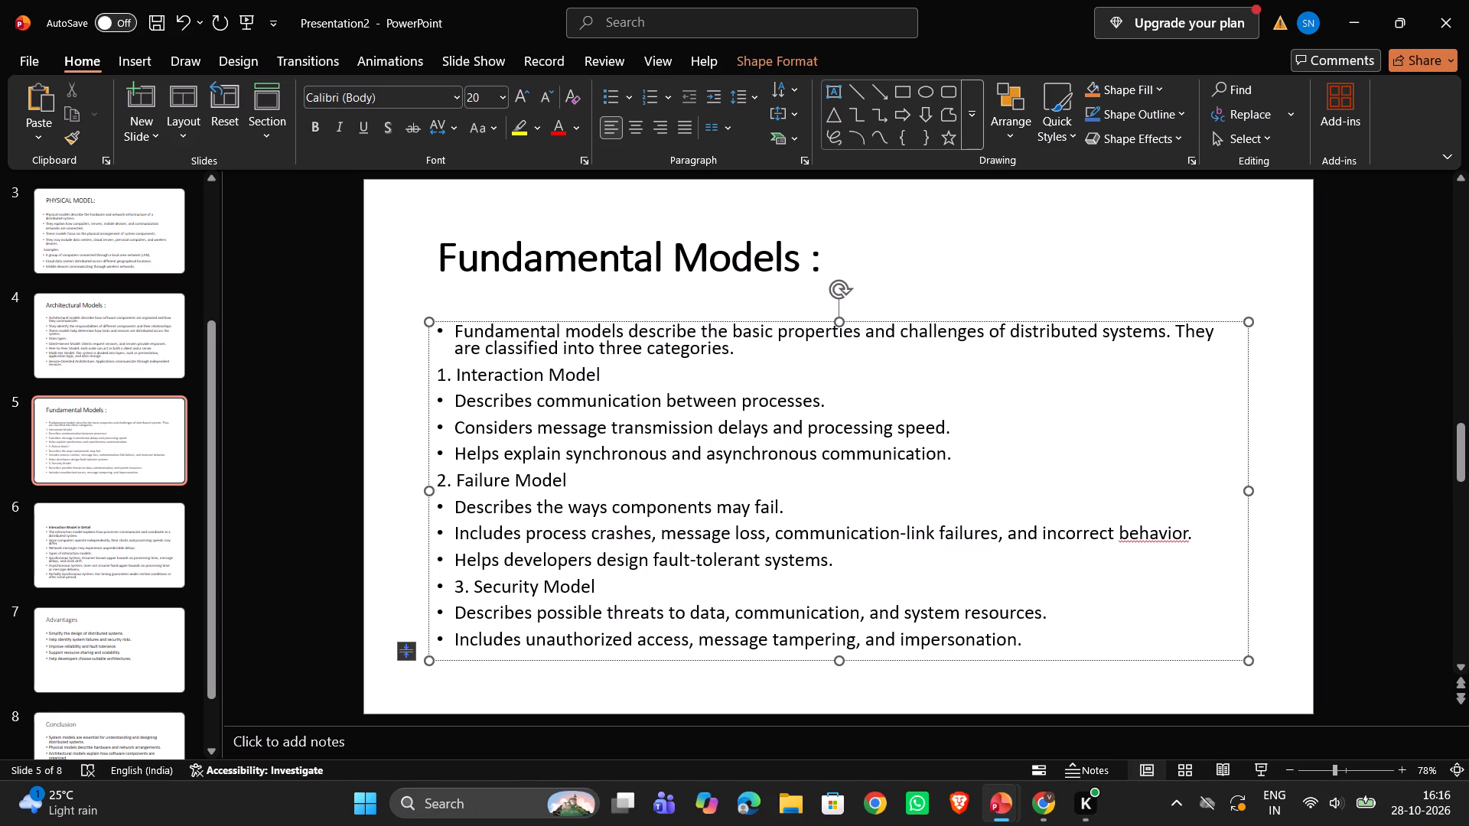
click(454, 590)
key(BackSpace)
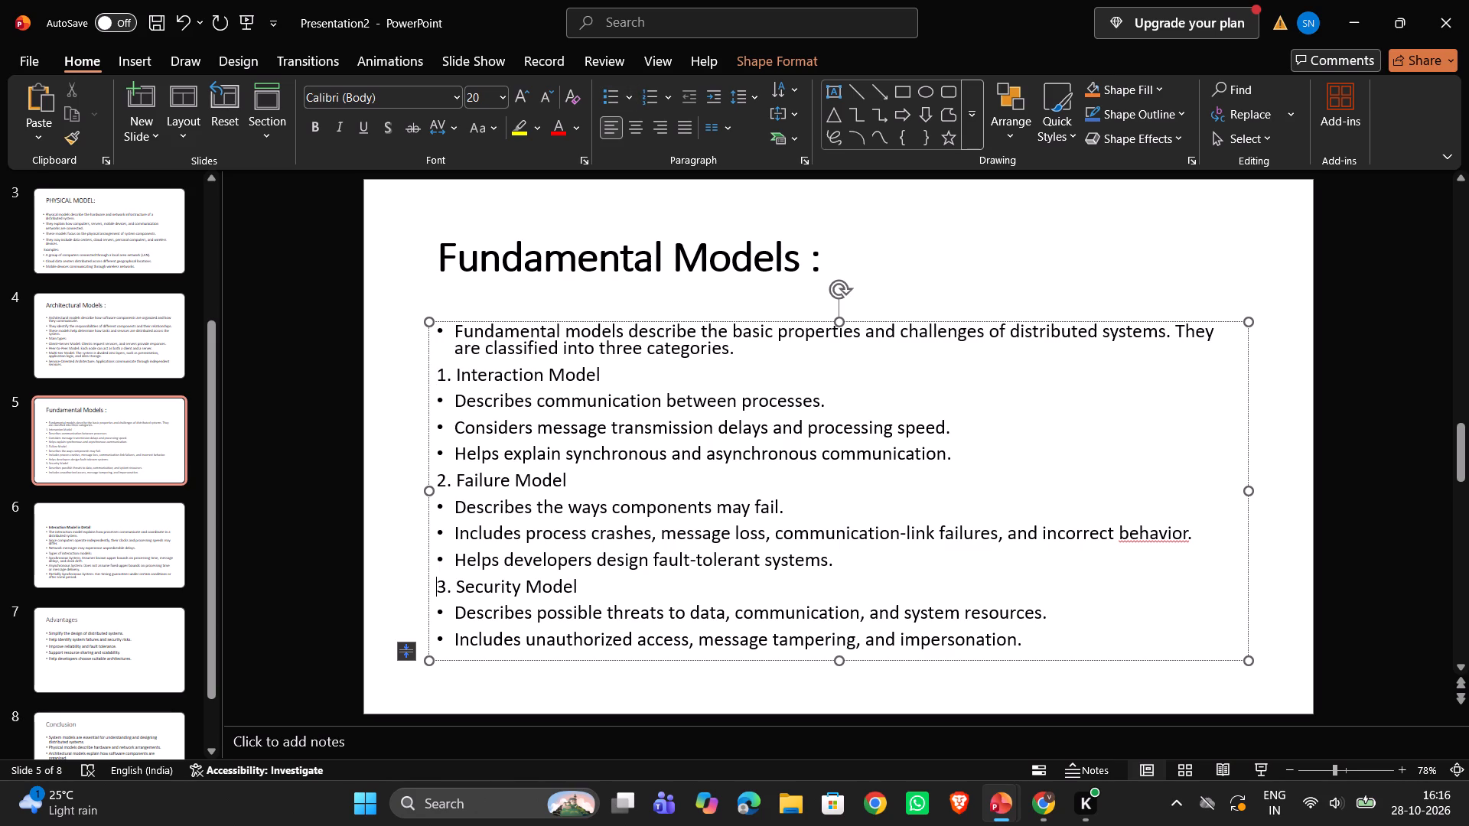
Delete the bullet "Helps developers design fault-tolerant systems." from the fifth slide, leaving a blank line above "3. Security Model".
click(832, 559)
key(BackSpace)
key(BackSpace)
key(BackSpace)
key(BackSpace)
key(BackSpace)
key(BackSpace)
key(BackSpace)
key(BackSpace)
key(BackSpace)
key(BackSpace)
key(BackSpace)
key(BackSpace)
key(BackSpace)
key(BackSpace)
key(BackSpace)
key(BackSpace)
key(BackSpace)
key(BackSpace)
key(BackSpace)
key(BackSpace)
key(BackSpace)
key(BackSpace)
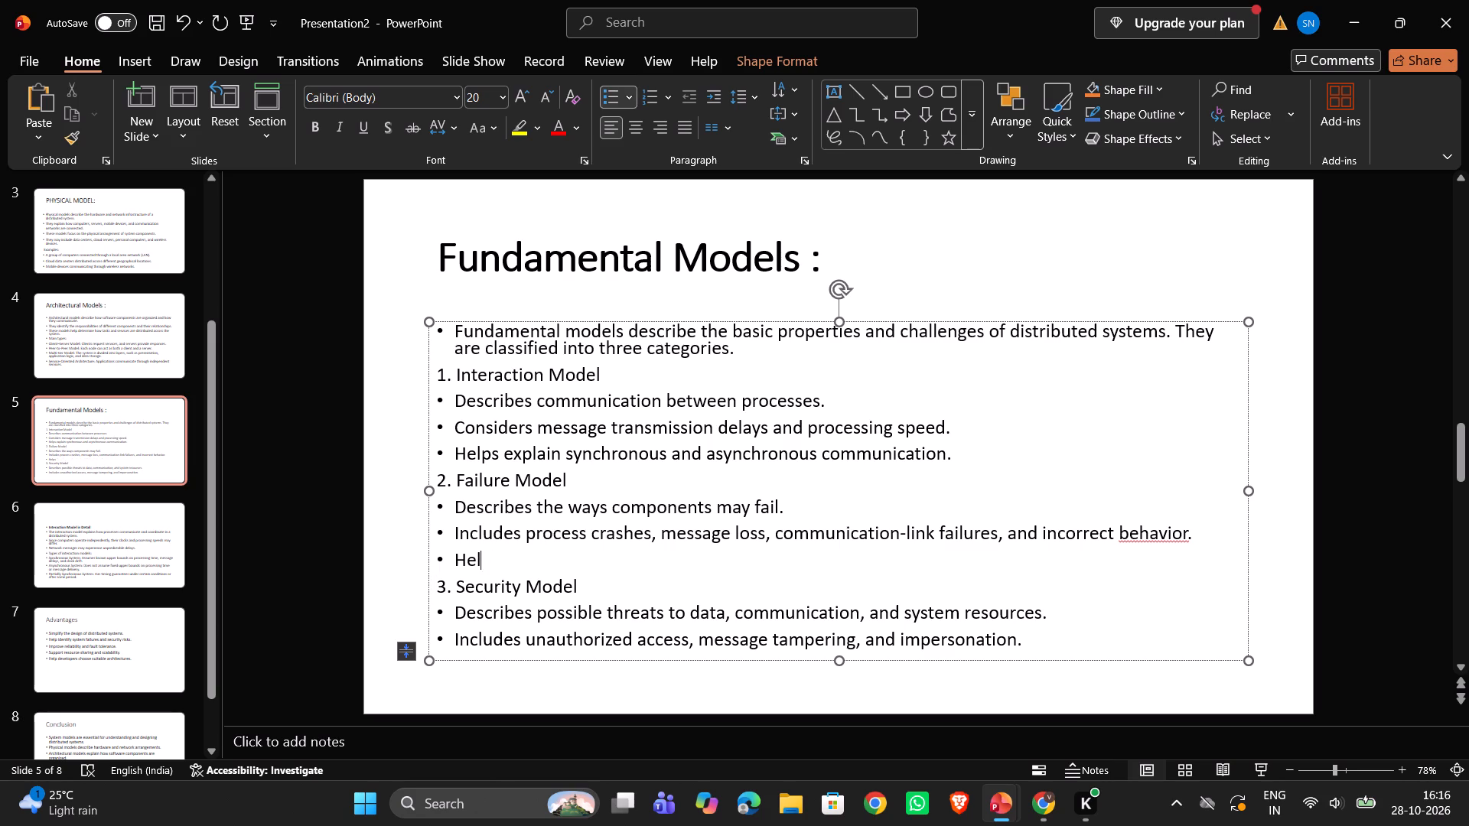
key(BackSpace)
key(BackSpace)
key(BackSpace)
key(BackSpace)
Delete the bullet "Helps explain synchronous and asynchronous communication." from the fifth slide, leaving a blank line above "2. Failure Model".
click(960, 454)
key(BackSpace)
key(BackSpace)
key(BackSpace)
key(BackSpace)
key(BackSpace)
key(BackSpace)
key(BackSpace)
key(BackSpace)
key(BackSpace)
key(BackSpace)
key(BackSpace)
key(BackSpace)
key(BackSpace)
key(BackSpace)
key(BackSpace)
key(BackSpace)
key(BackSpace)
key(BackSpace)
key(BackSpace)
key(BackSpace)
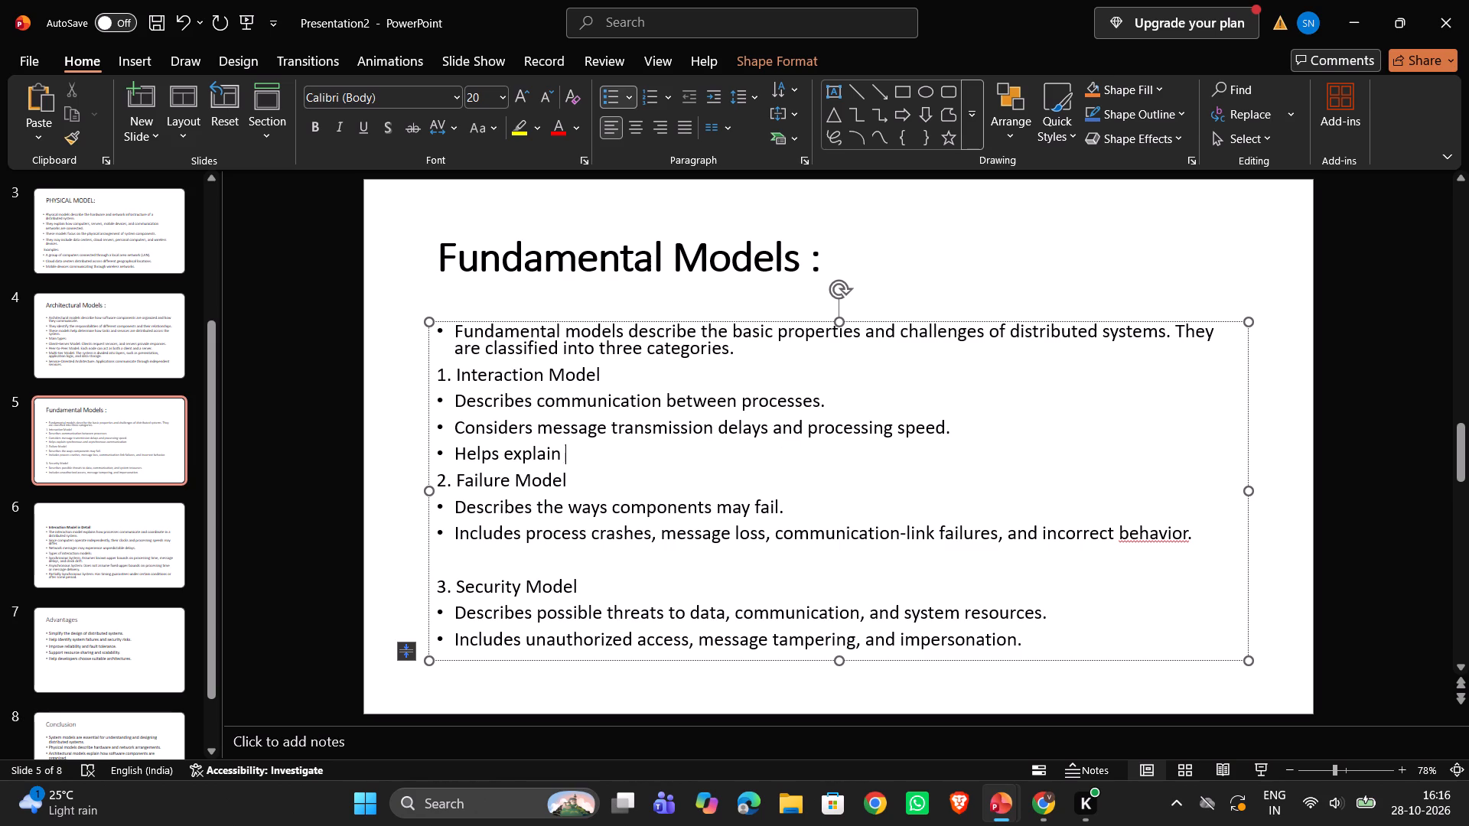
key(BackSpace)
key(BackSpace)
key(BackSpace)
key(BackSpace)
key(BackSpace)
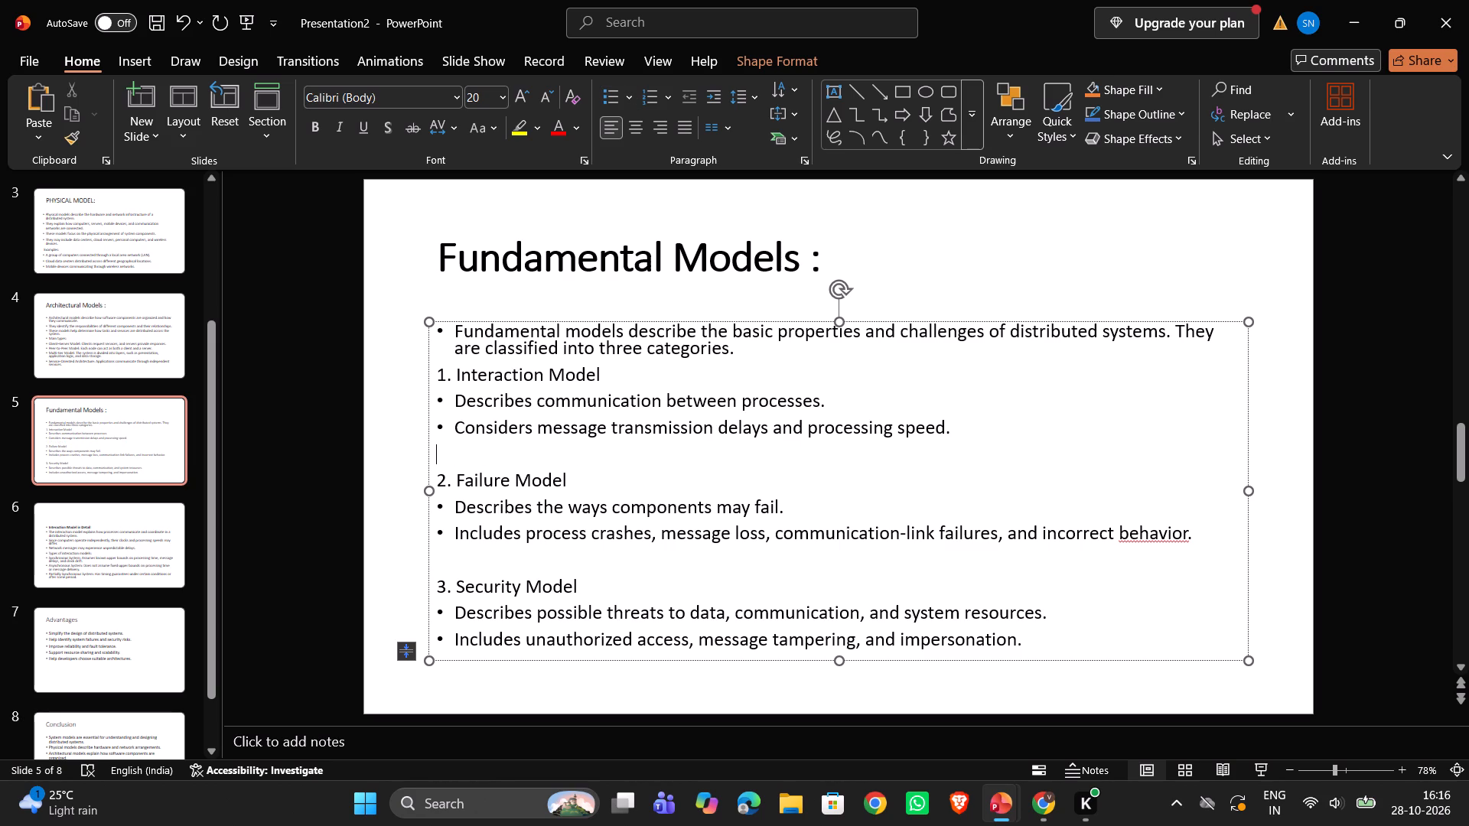
click(1016, 566)
click(1024, 278)
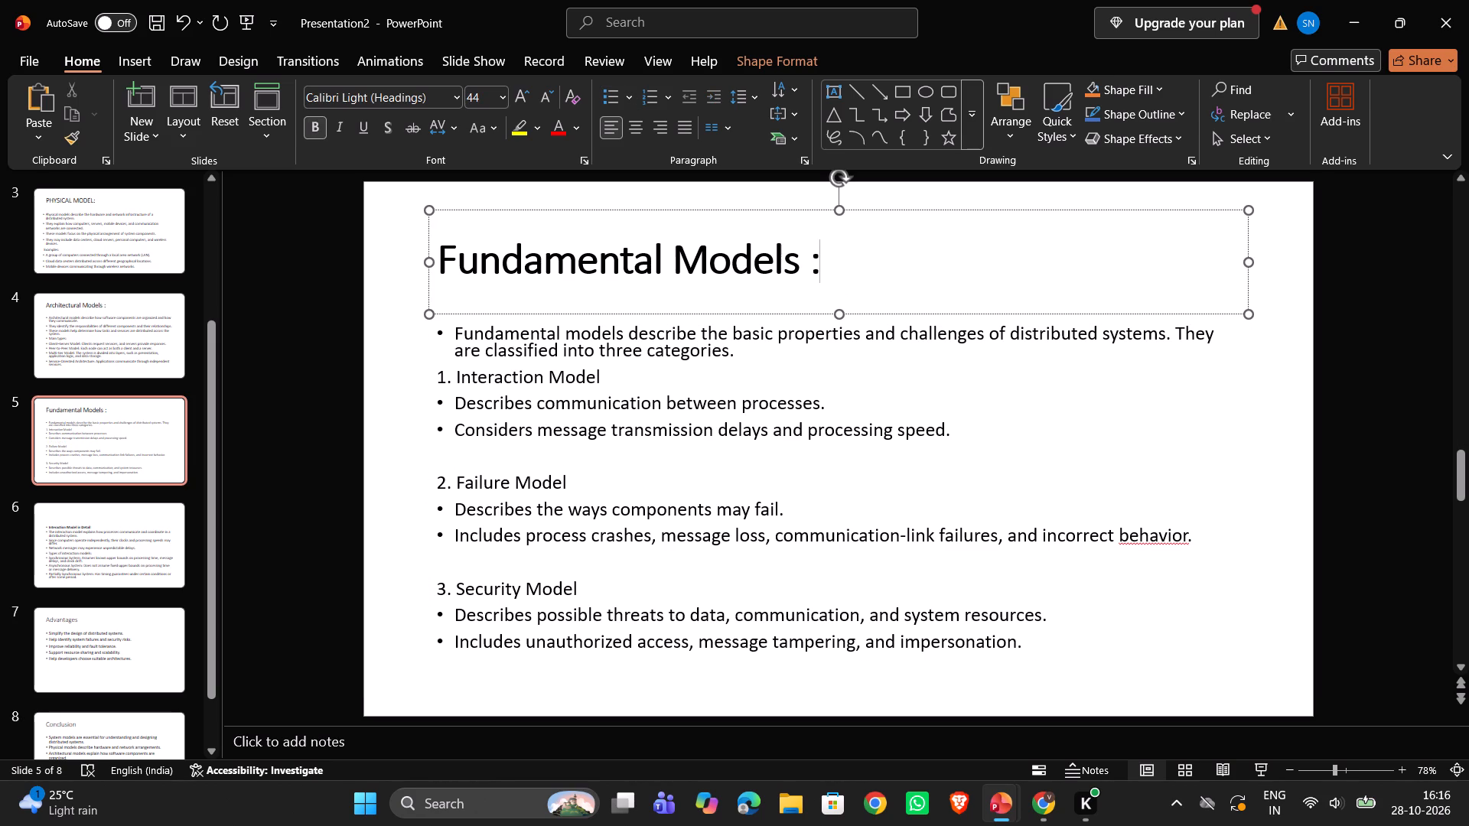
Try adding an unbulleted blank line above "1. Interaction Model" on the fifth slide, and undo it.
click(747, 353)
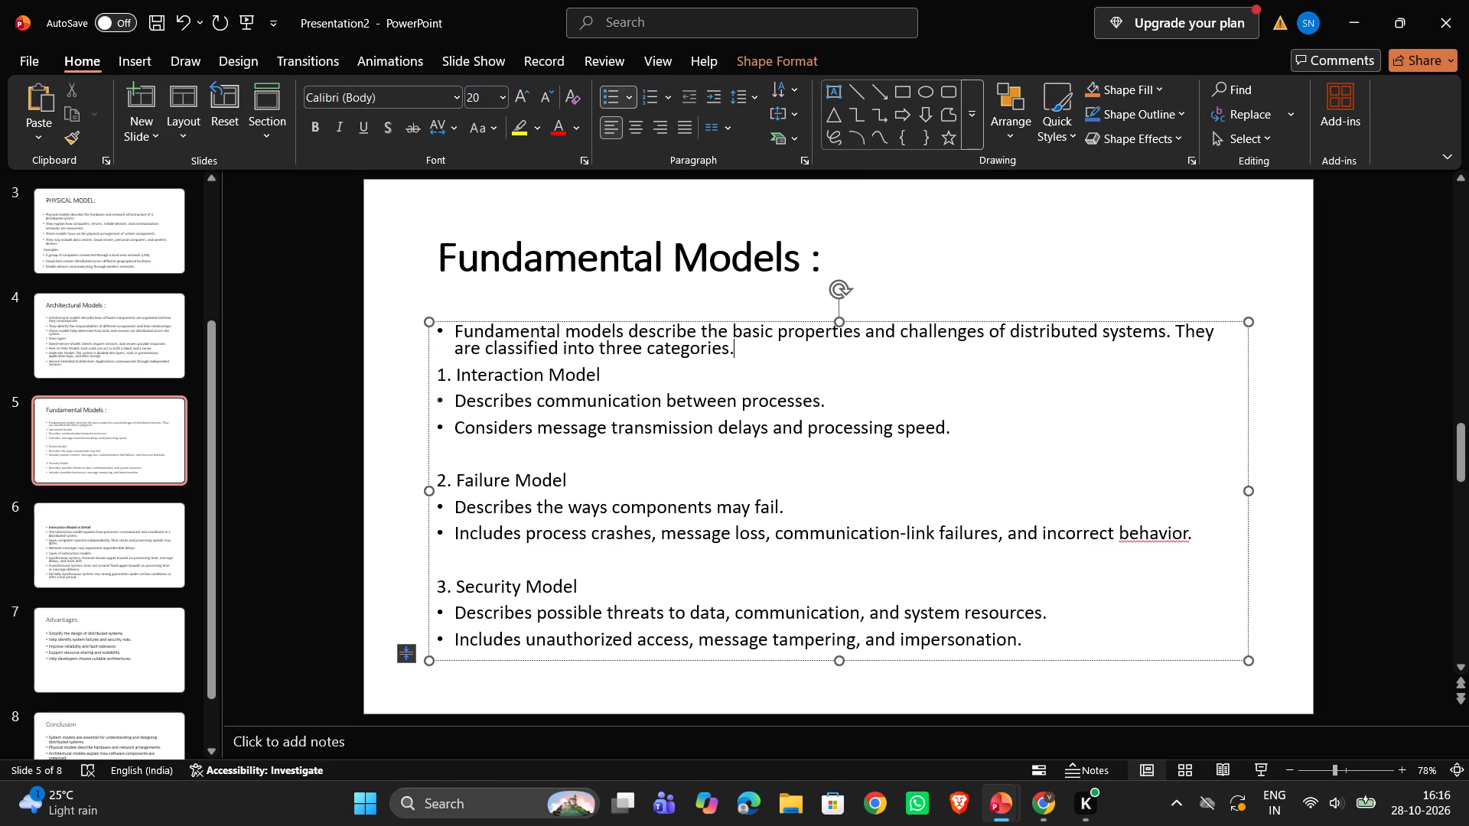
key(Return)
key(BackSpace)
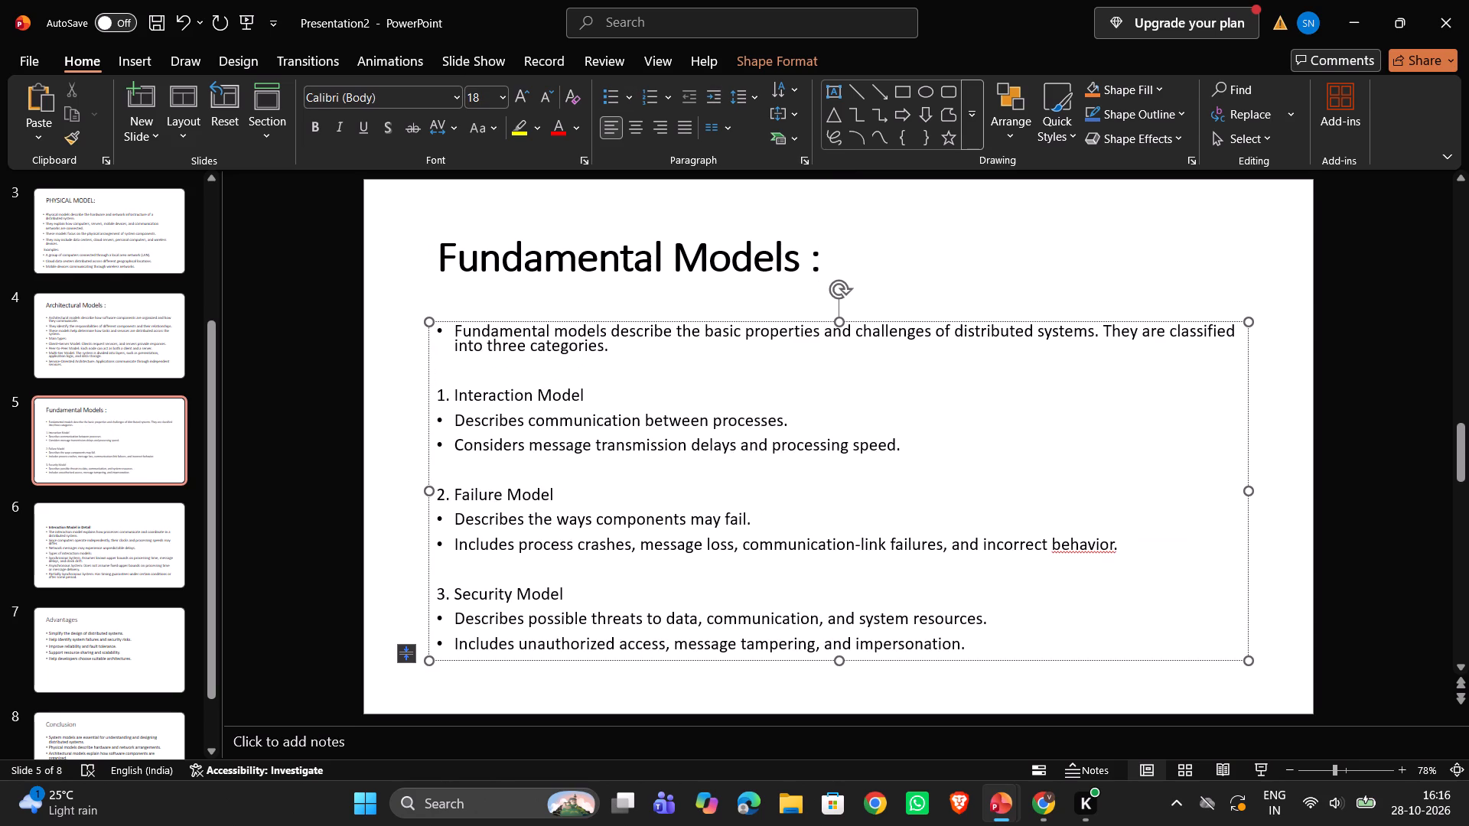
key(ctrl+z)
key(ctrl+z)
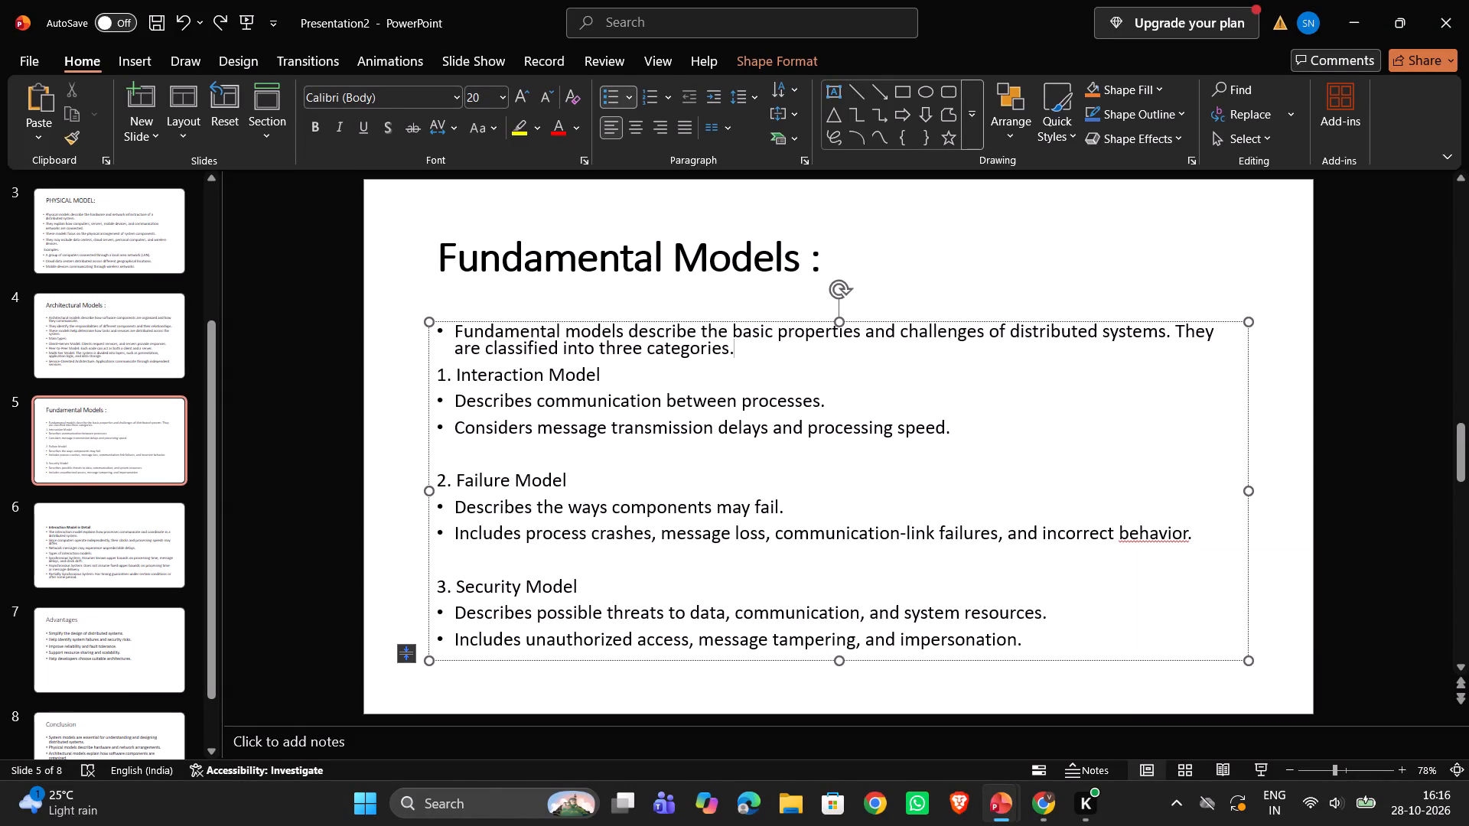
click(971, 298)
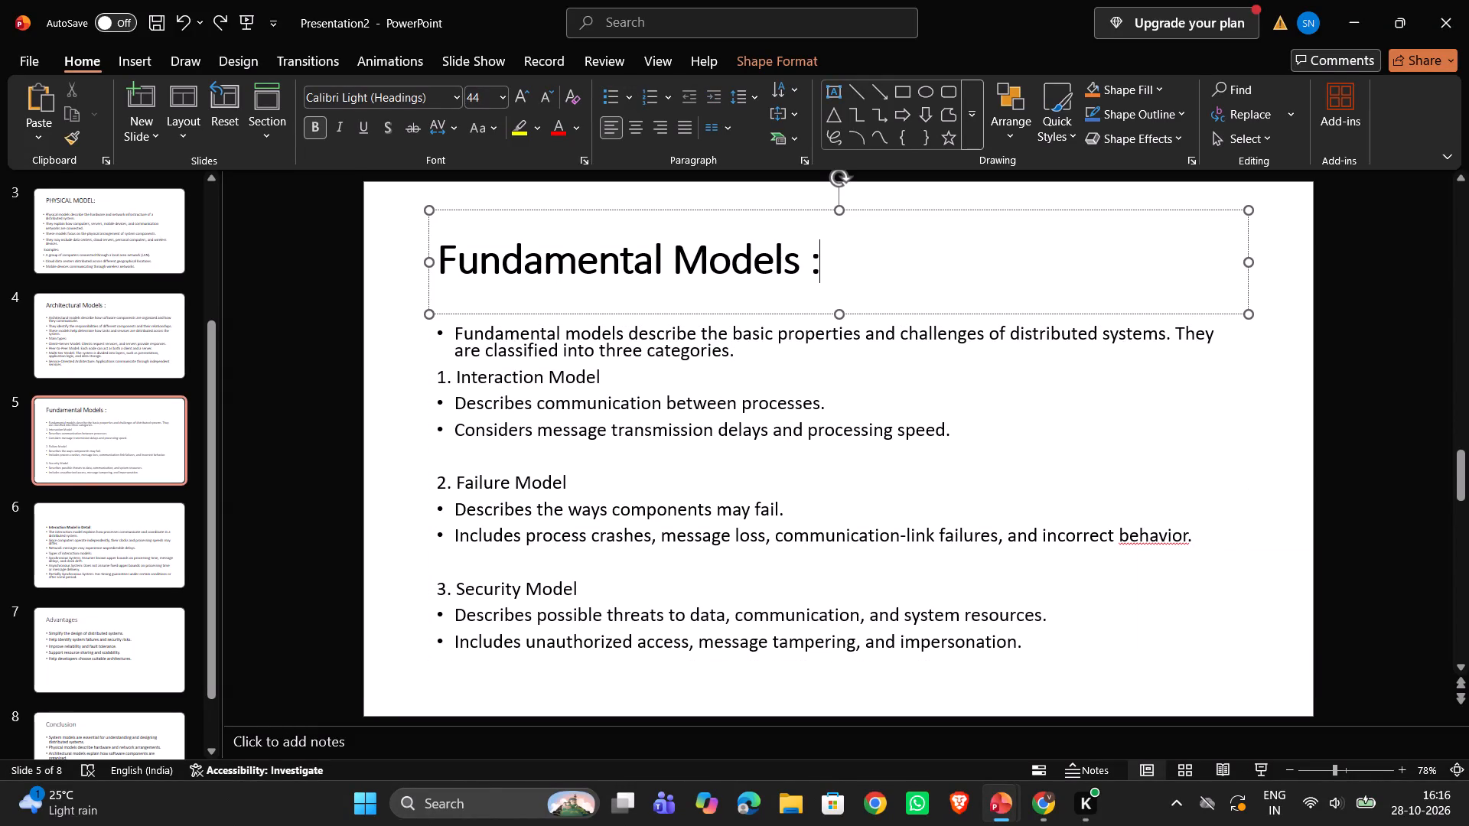
Increase the font size of the word "communication" under "1. Interaction Model" on the fifth slide to 24.
click(580, 389)
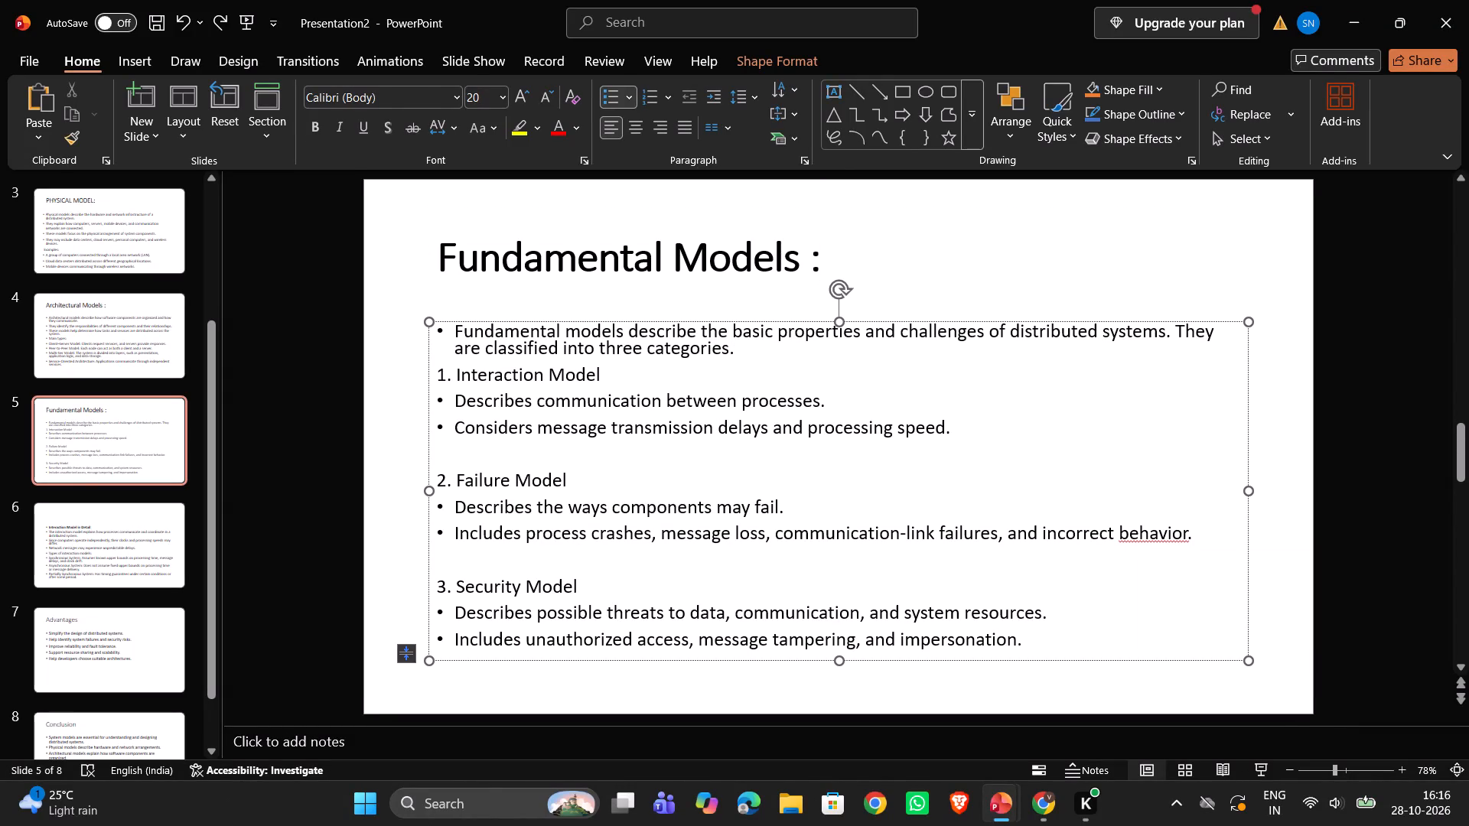
key(ctrl+a)
ctrl+click(580, 389)
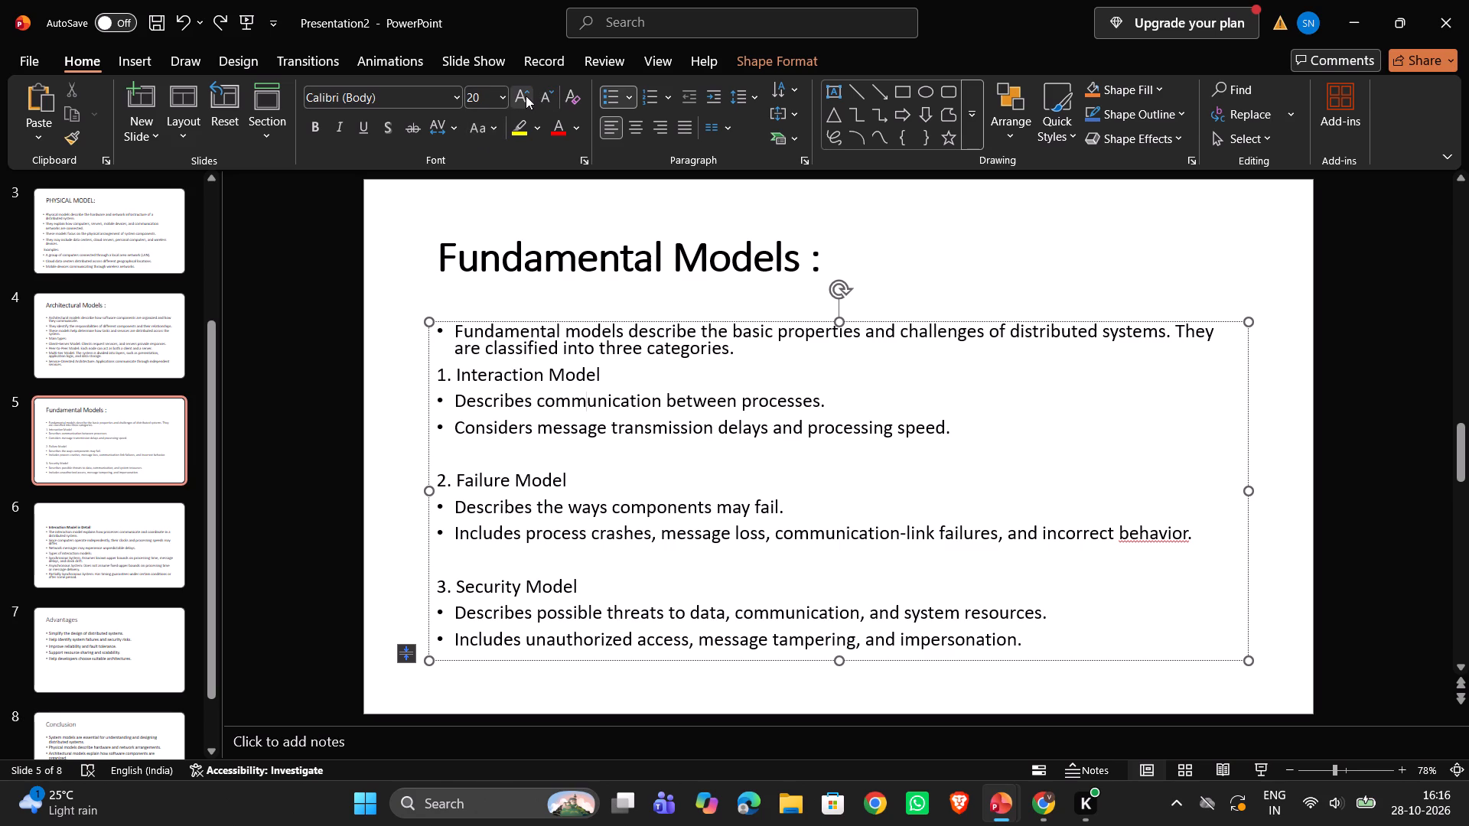
click(526, 96)
click(385, 373)
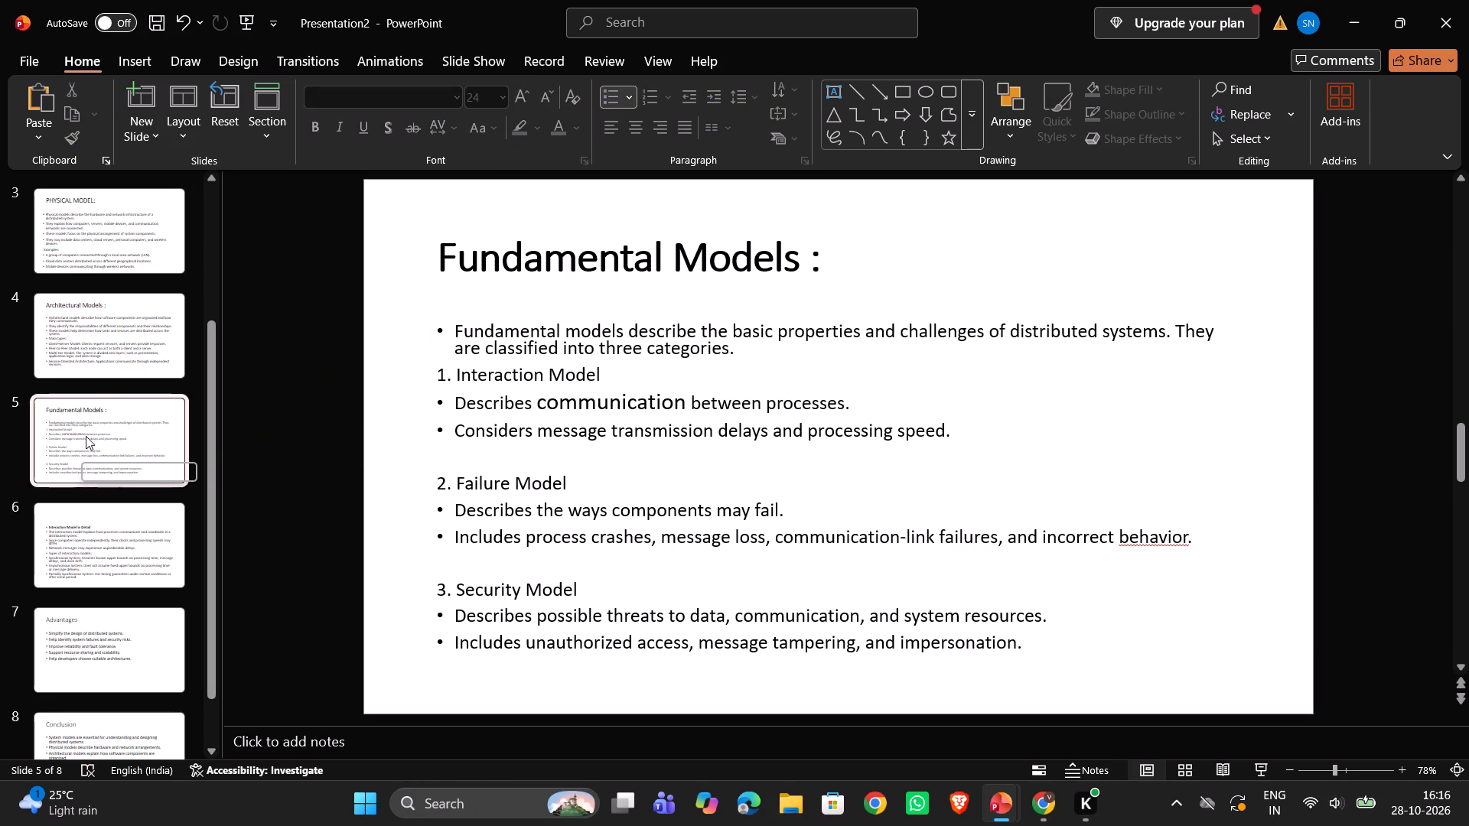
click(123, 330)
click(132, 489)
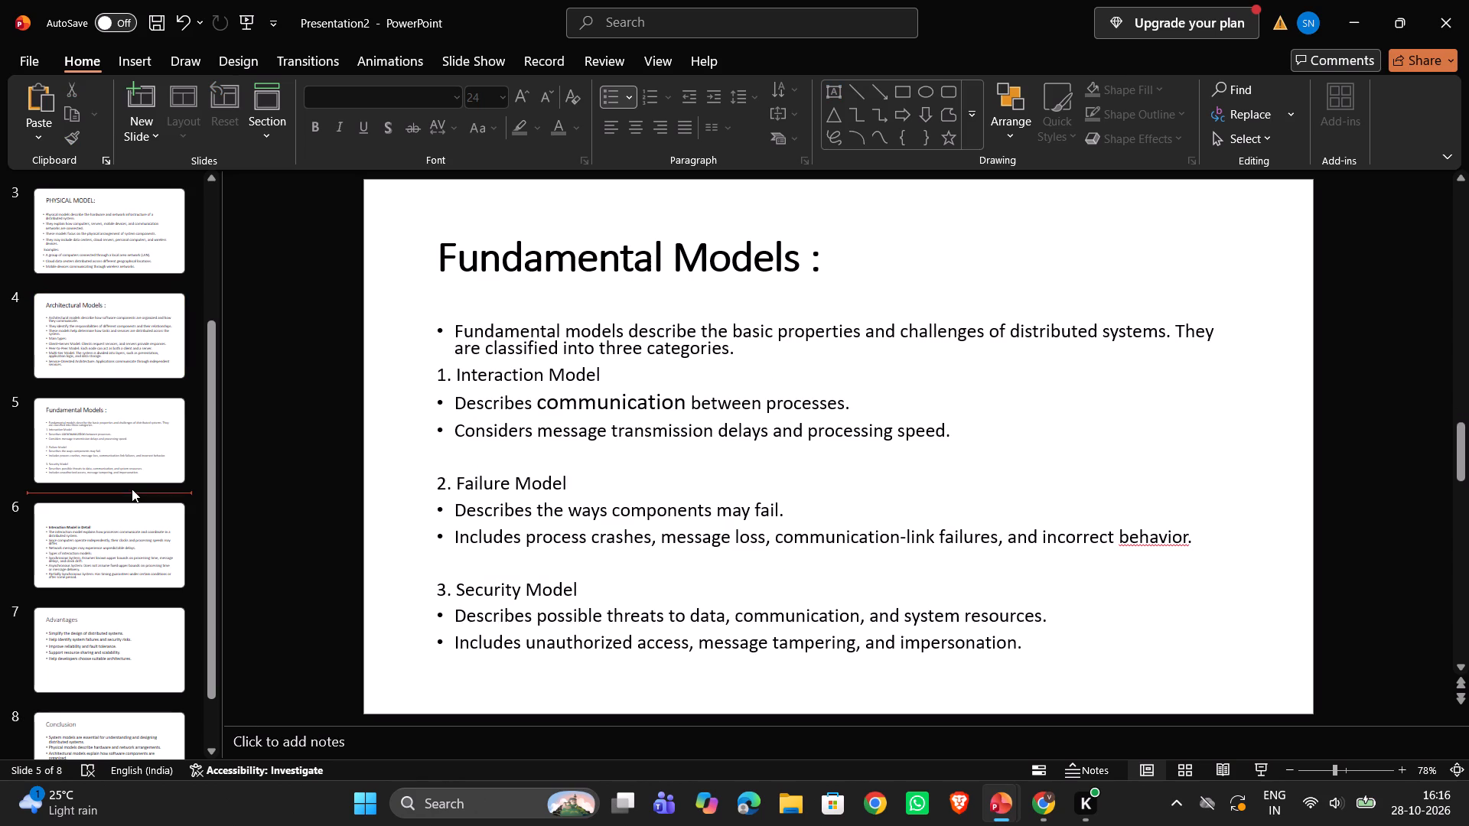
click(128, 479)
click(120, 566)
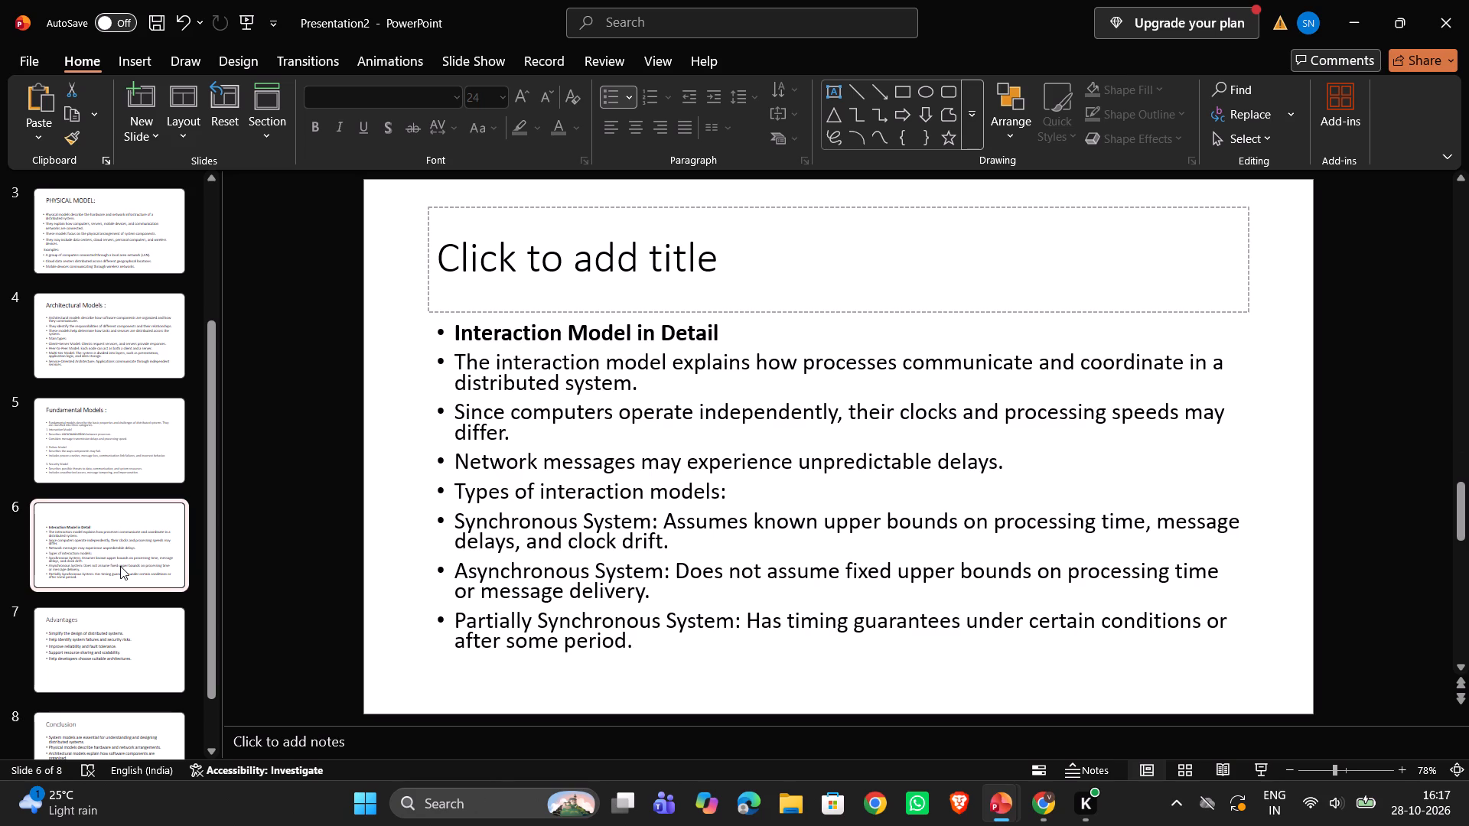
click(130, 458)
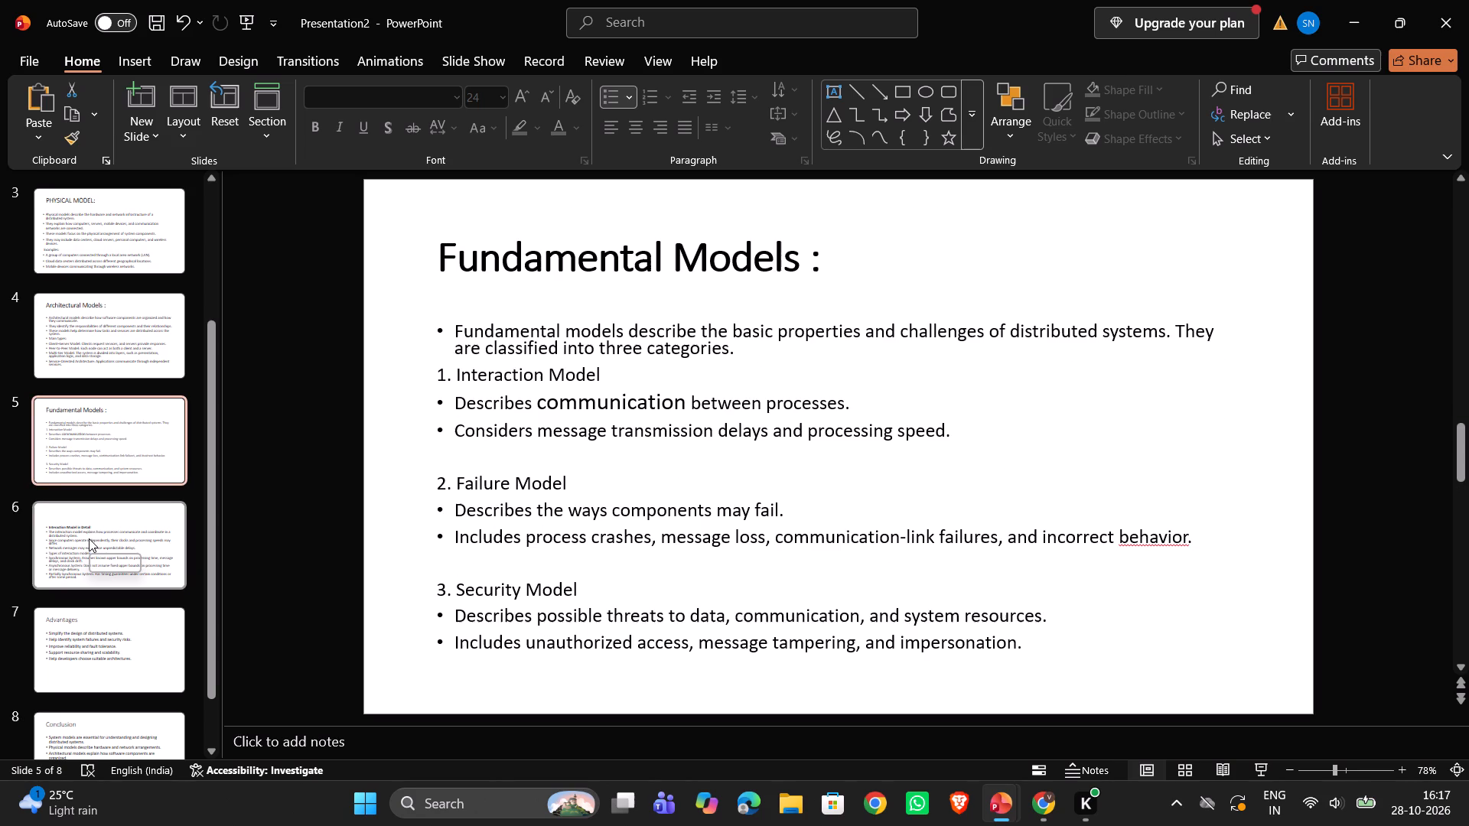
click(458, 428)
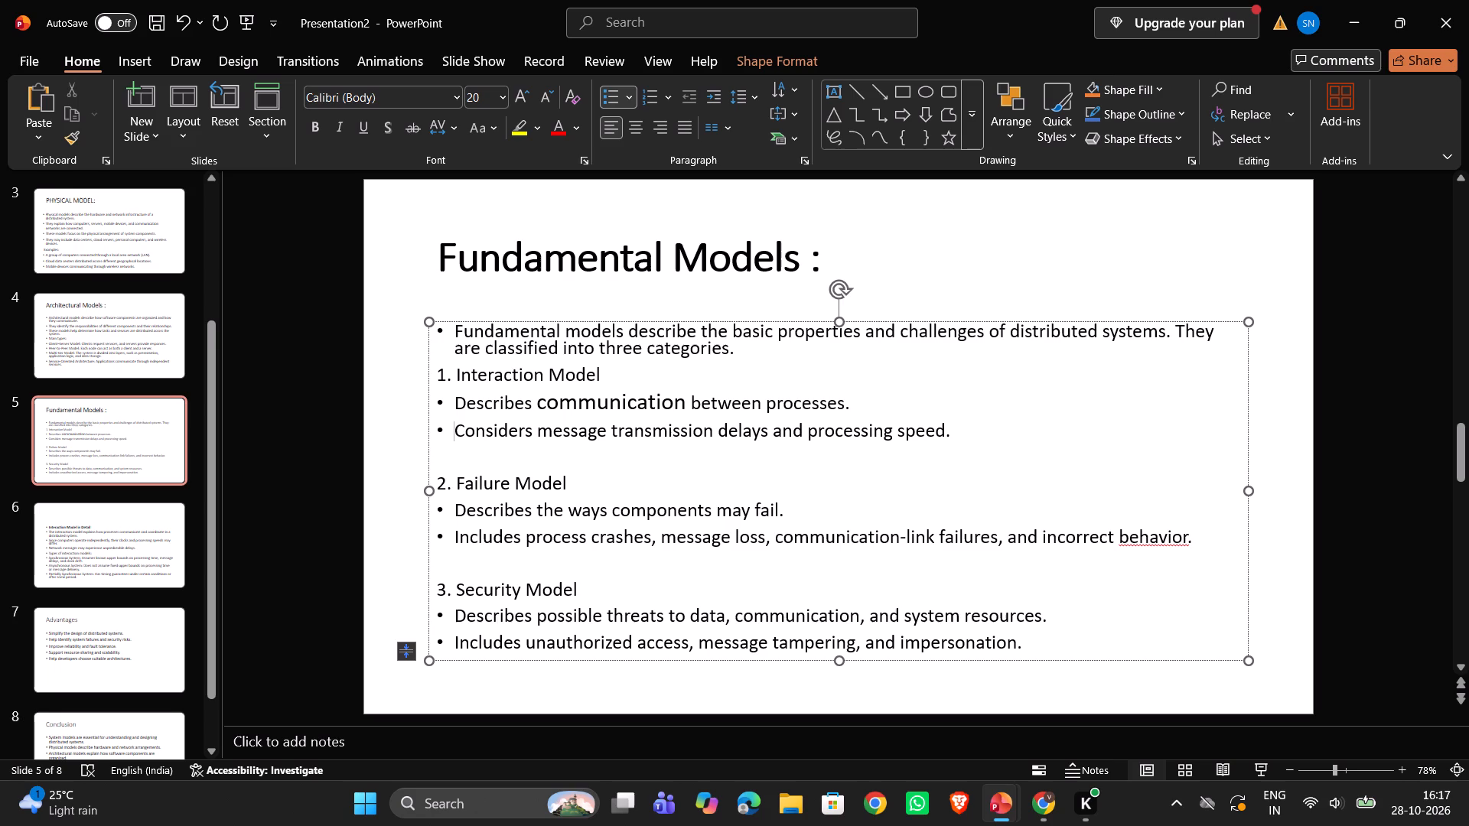
Copy "Interaction Model" from the first bullet of the sixth slide into that slide's empty title placeholder.
click(130, 515)
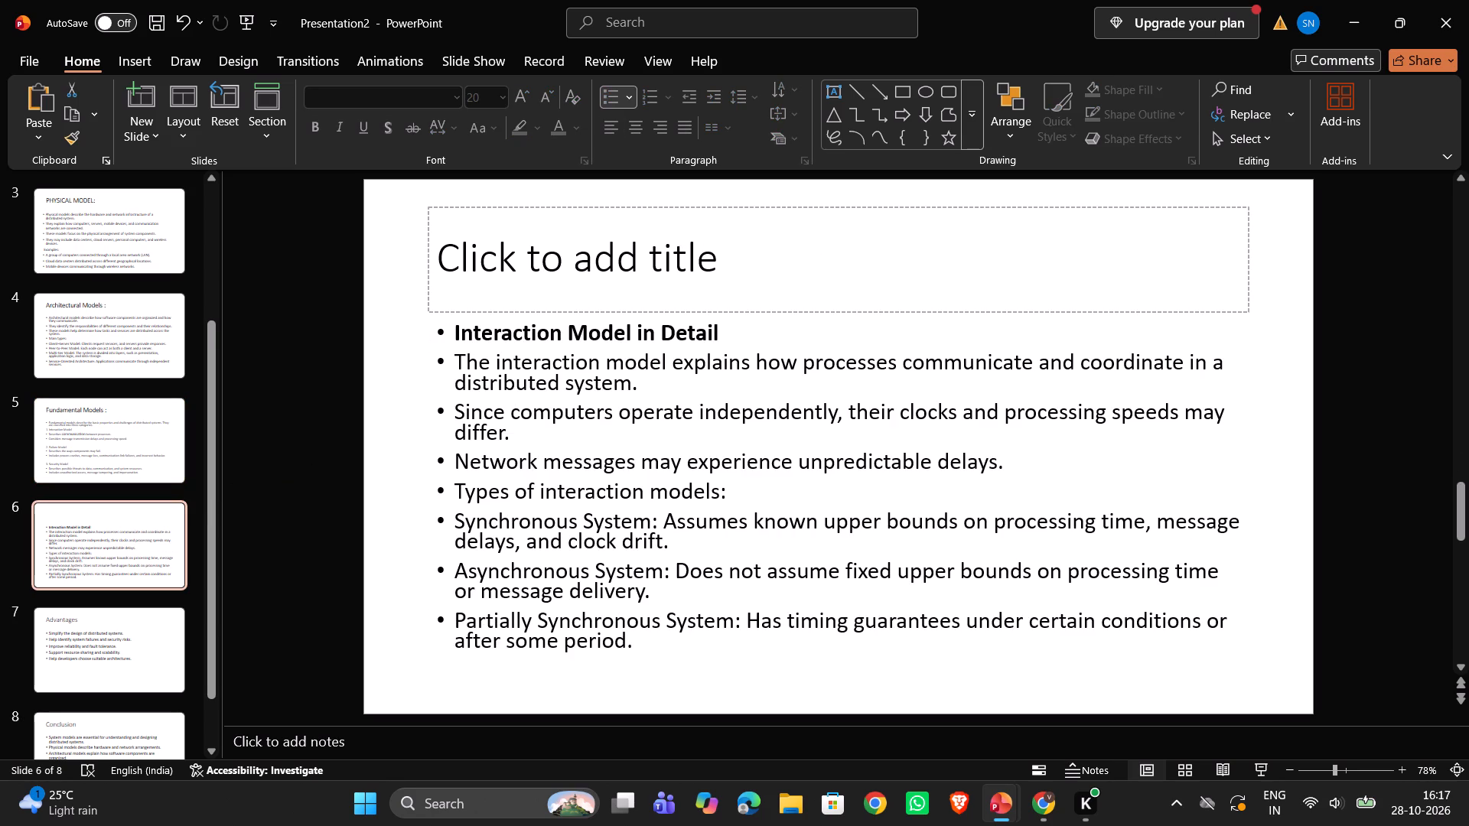
drag(449, 333, 714, 330)
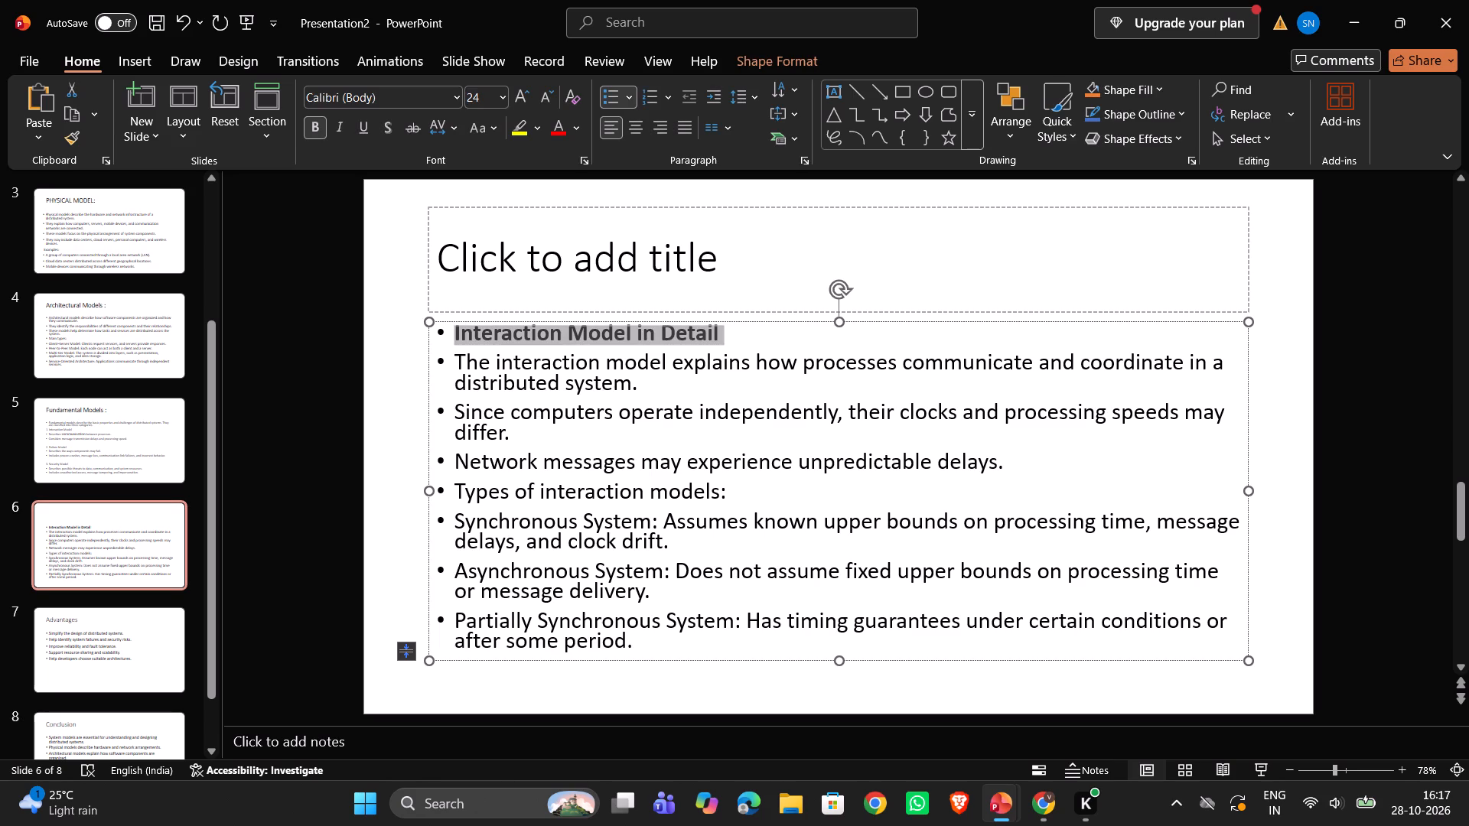
drag(714, 330, 631, 337)
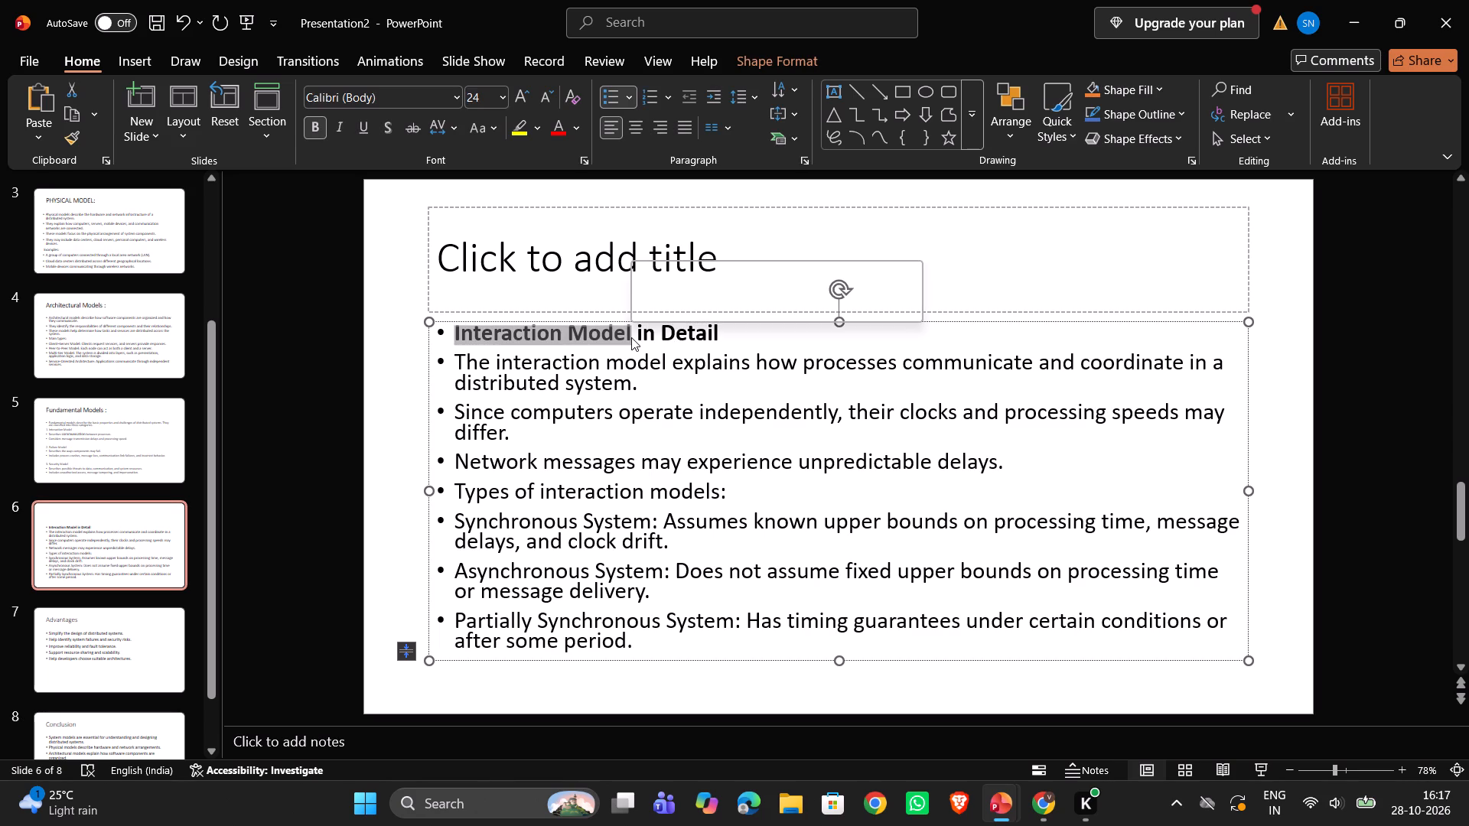
key(ctrl+x)
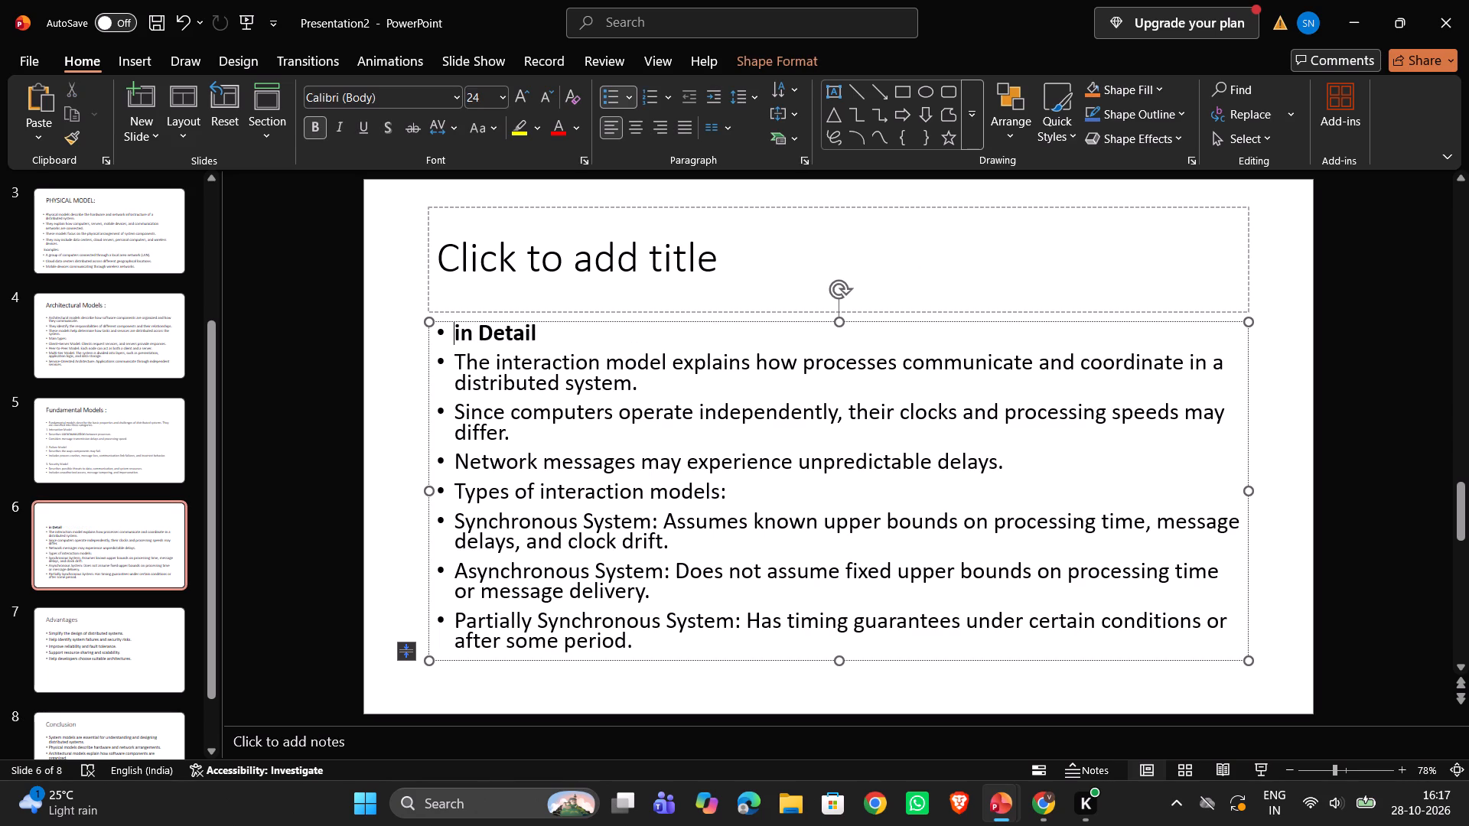
key(ctrl+z)
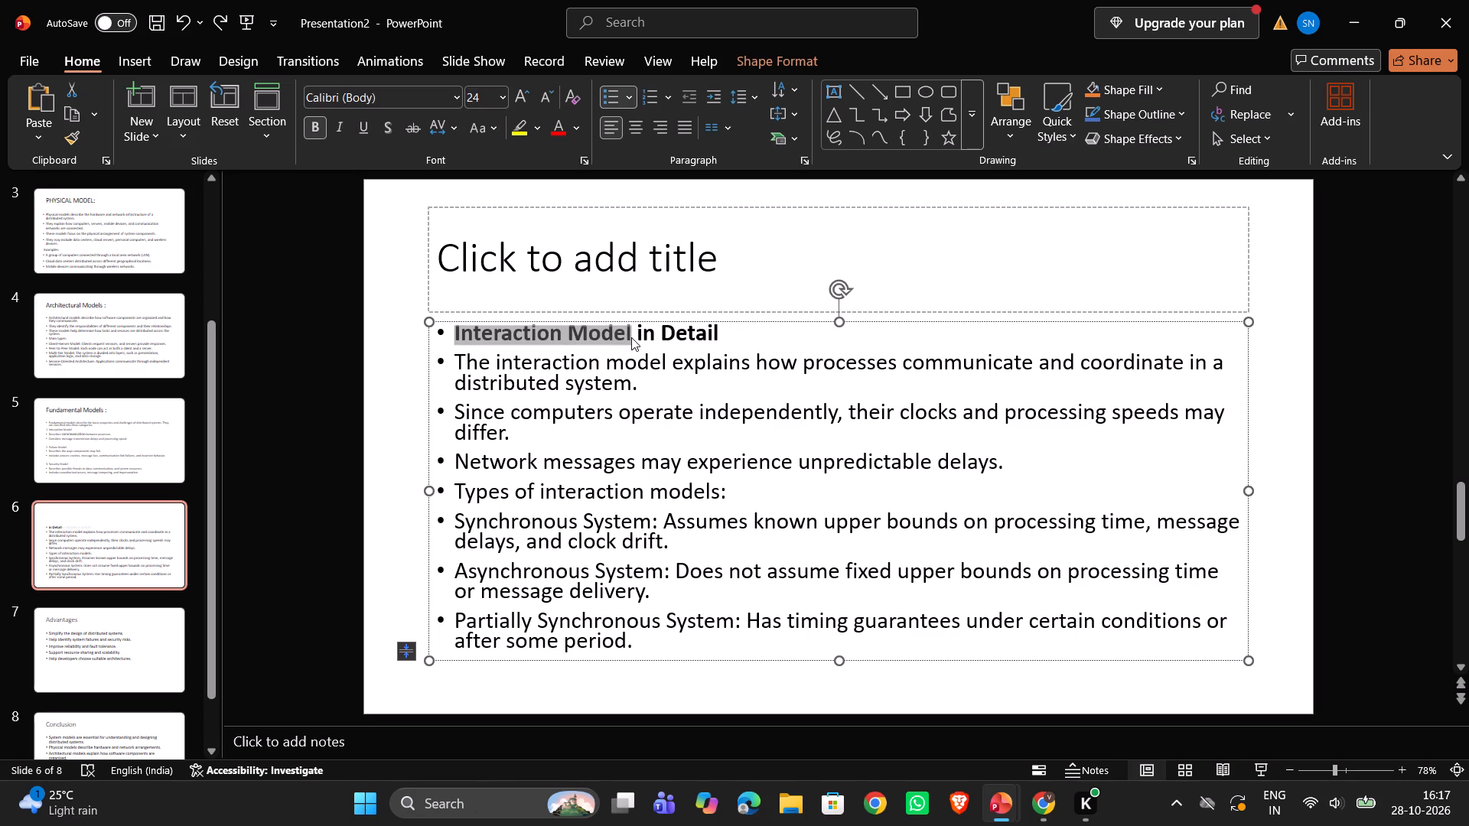
key(ctrl+c)
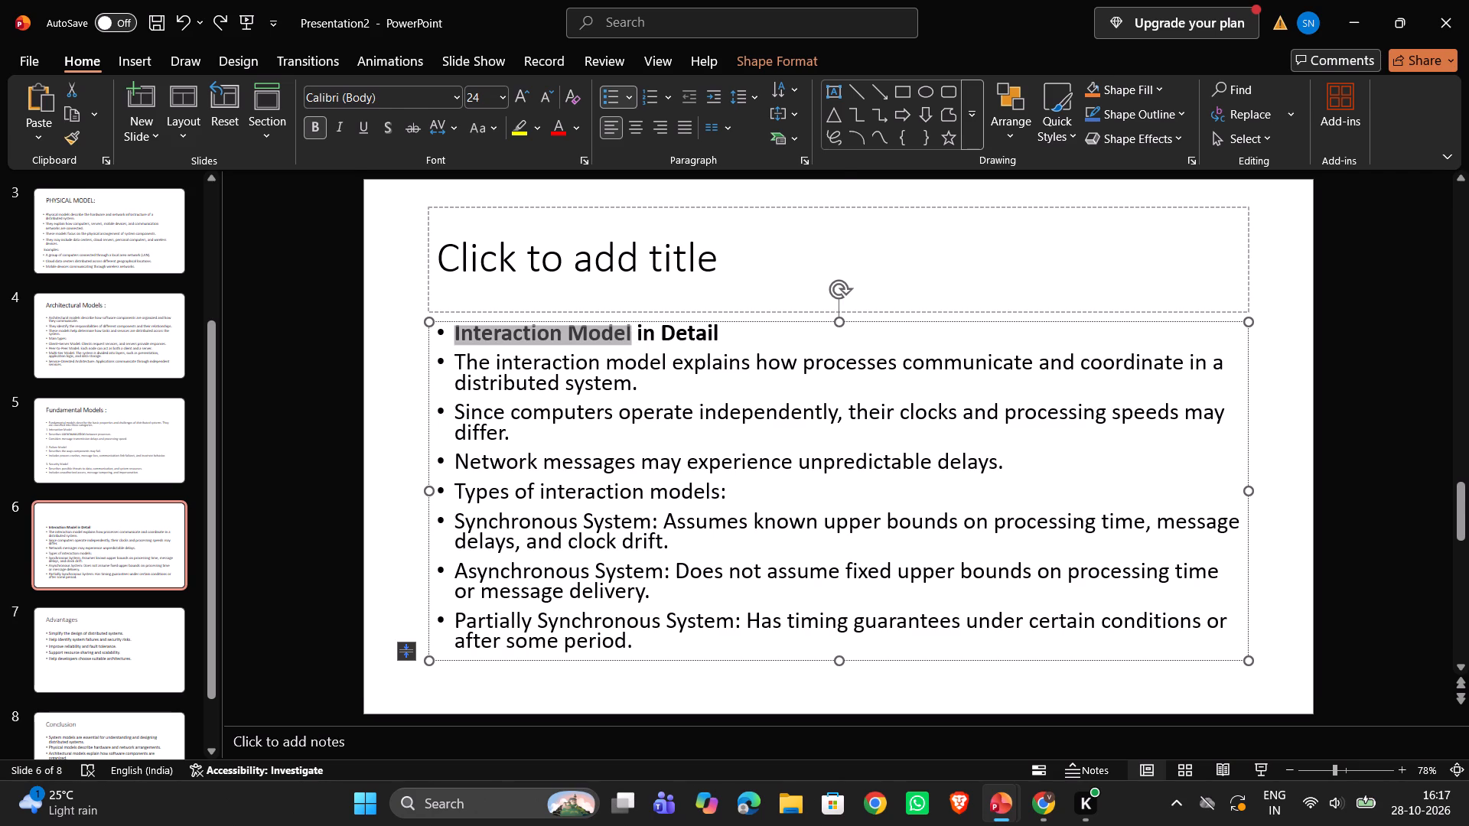
click(617, 214)
key(ctrl+v)
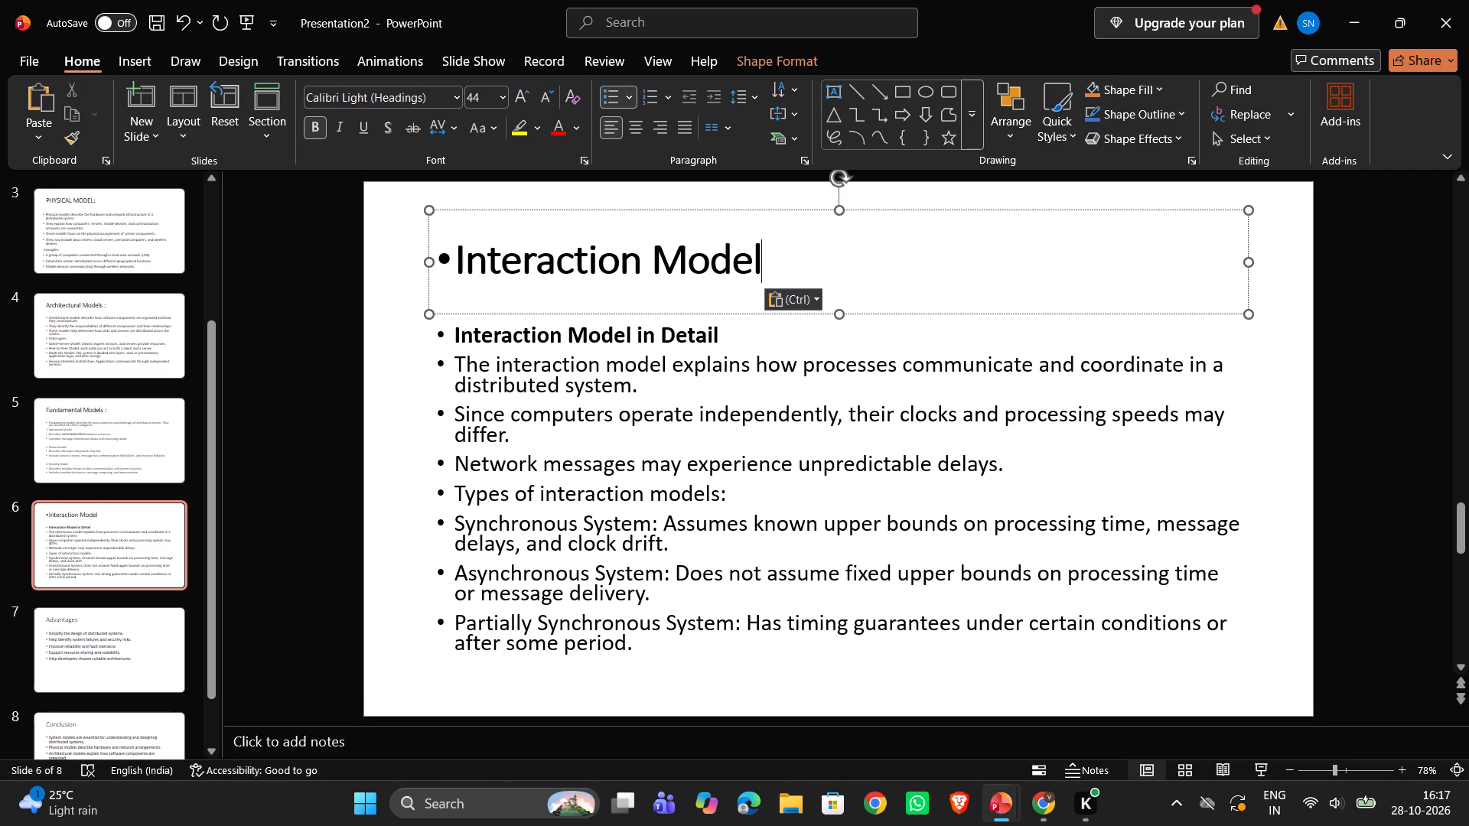
Delete the bullet "Interaction Model in Detail" from the sixth slide's body, leaving a blank line at the top.
click(735, 327)
key(Right)
key(BackSpace)
key(BackSpace)
key(BackSpace)
key(BackSpace)
key(BackSpace)
key(BackSpace)
key(BackSpace)
key(BackSpace)
key(BackSpace)
key(BackSpace)
key(BackSpace)
key(BackSpace)
key(BackSpace)
key(BackSpace)
key(BackSpace)
key(BackSpace)
key(BackSpace)
key(BackSpace)
key(BackSpace)
key(BackSpace)
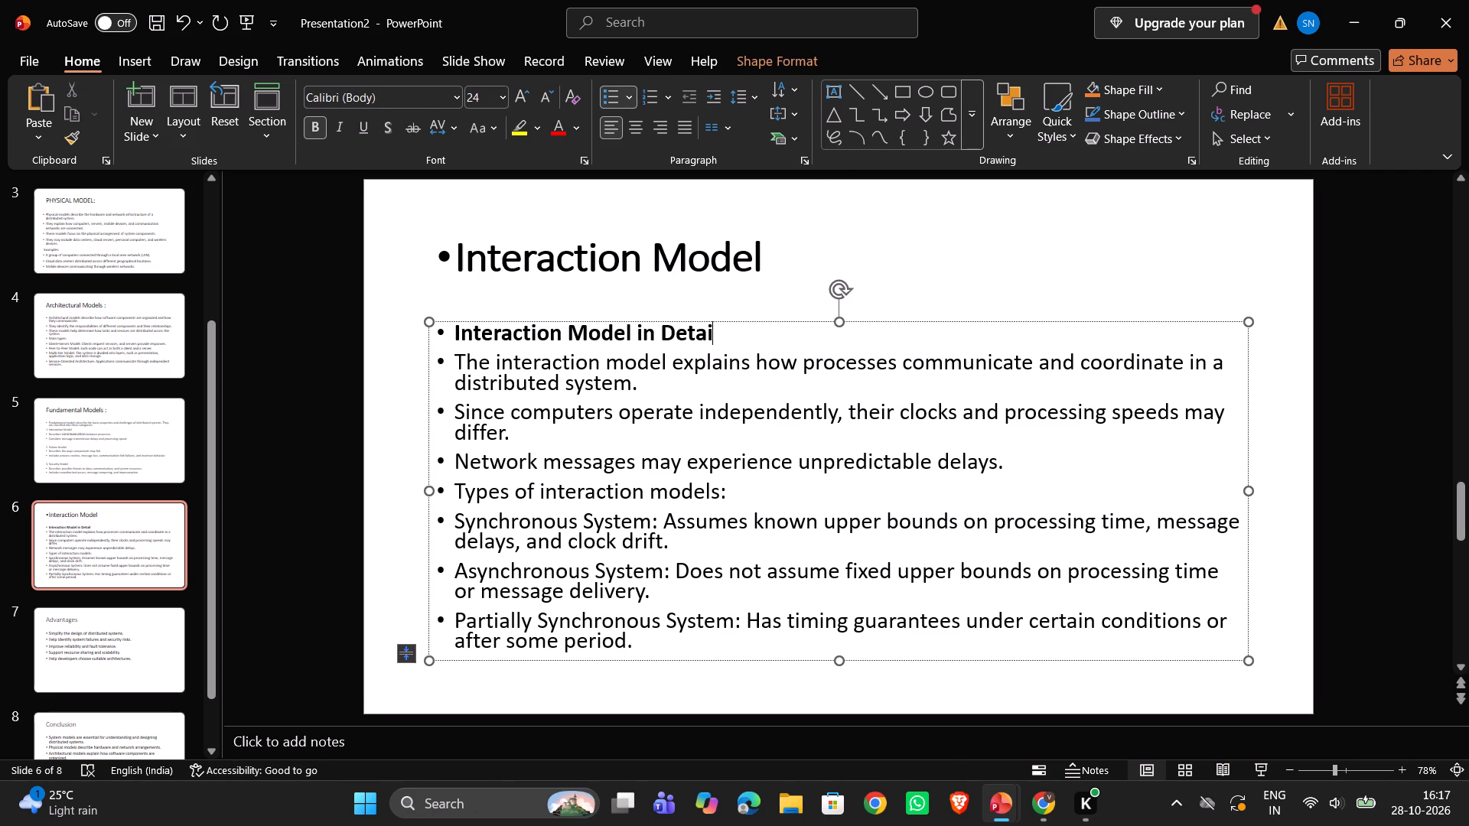
key(BackSpace)
key(BackSpace)
key(BackSpace)
key(BackSpace)
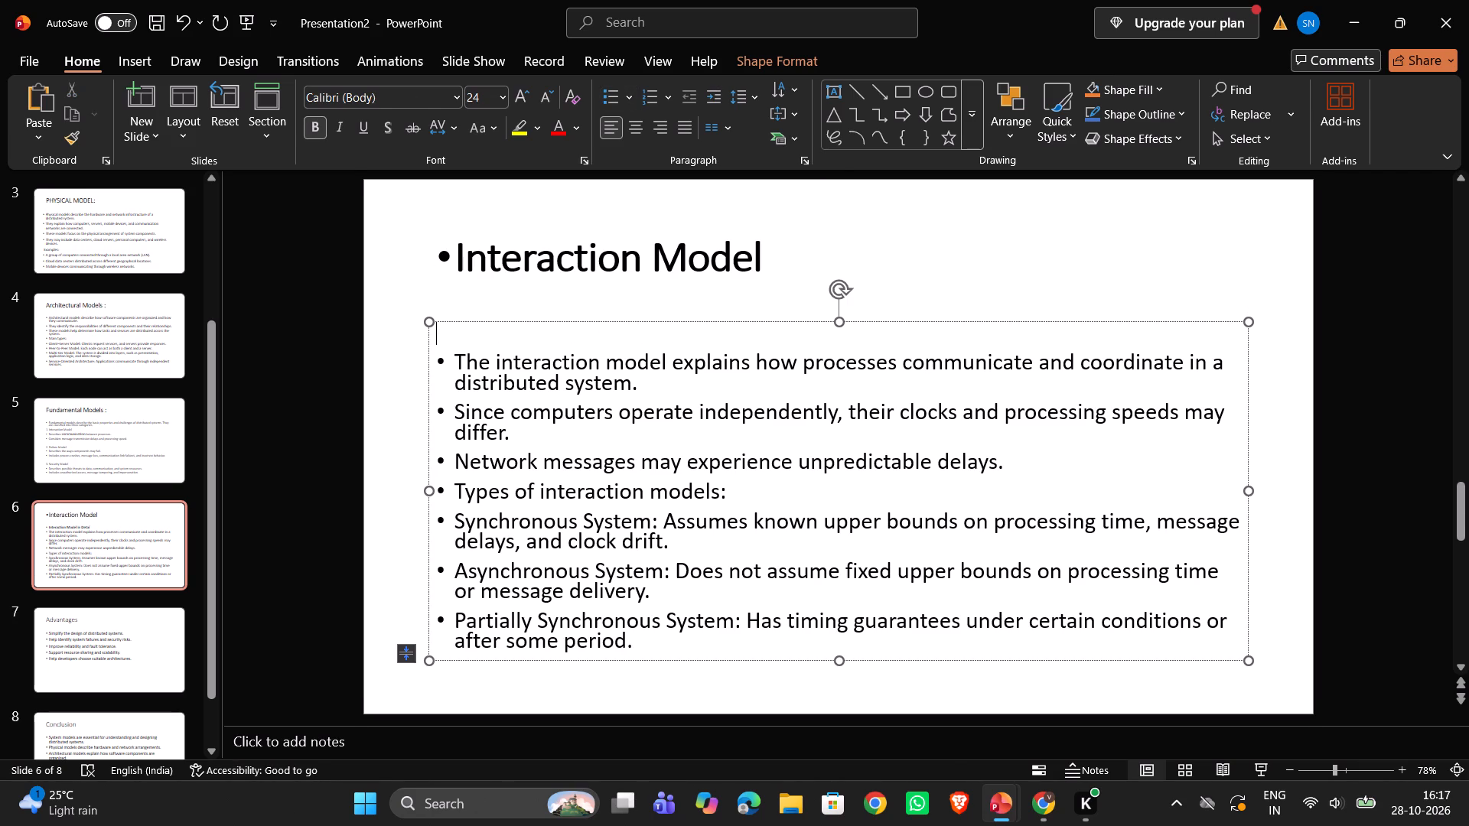
key(BackSpace)
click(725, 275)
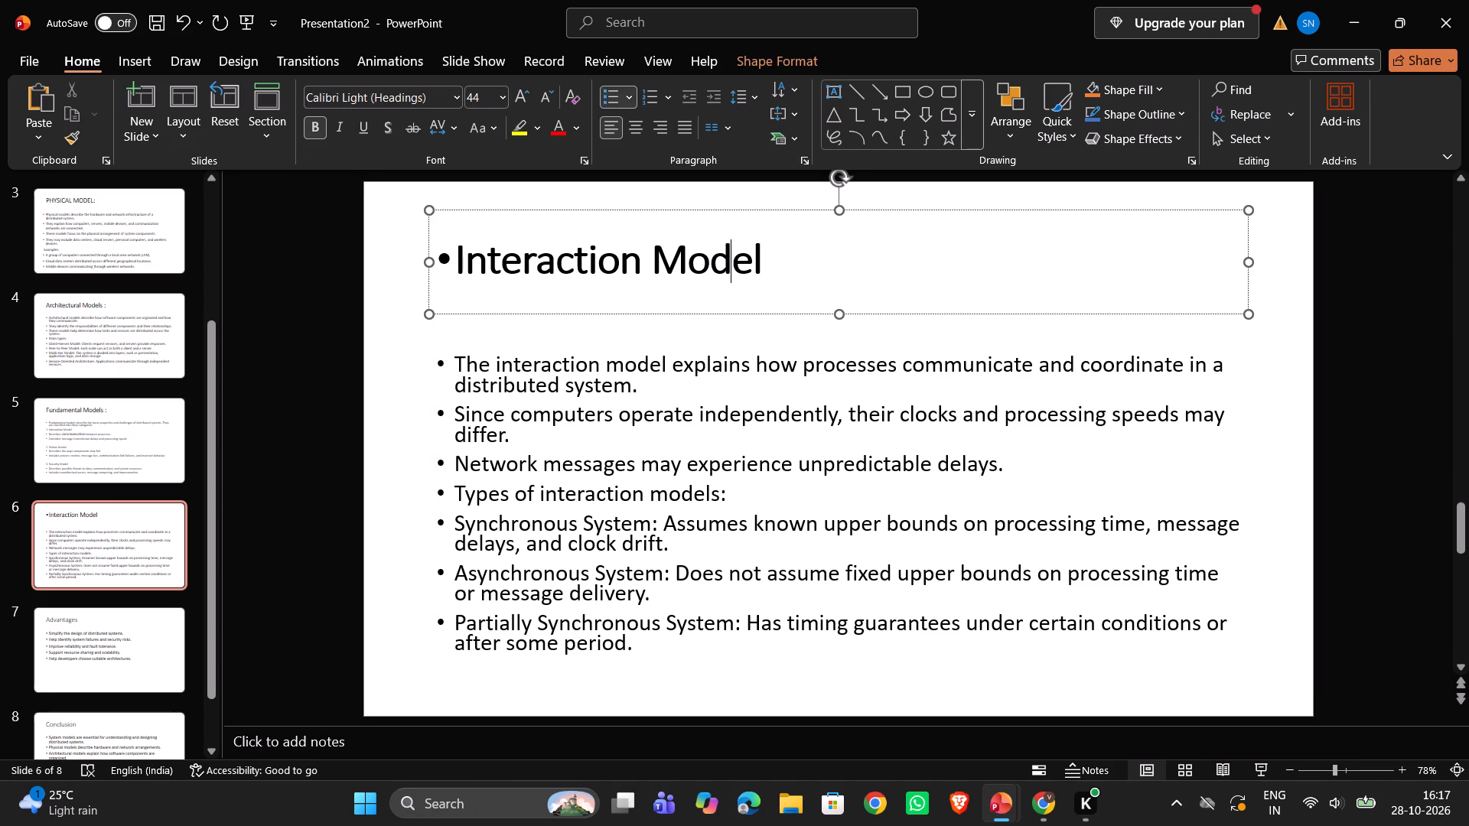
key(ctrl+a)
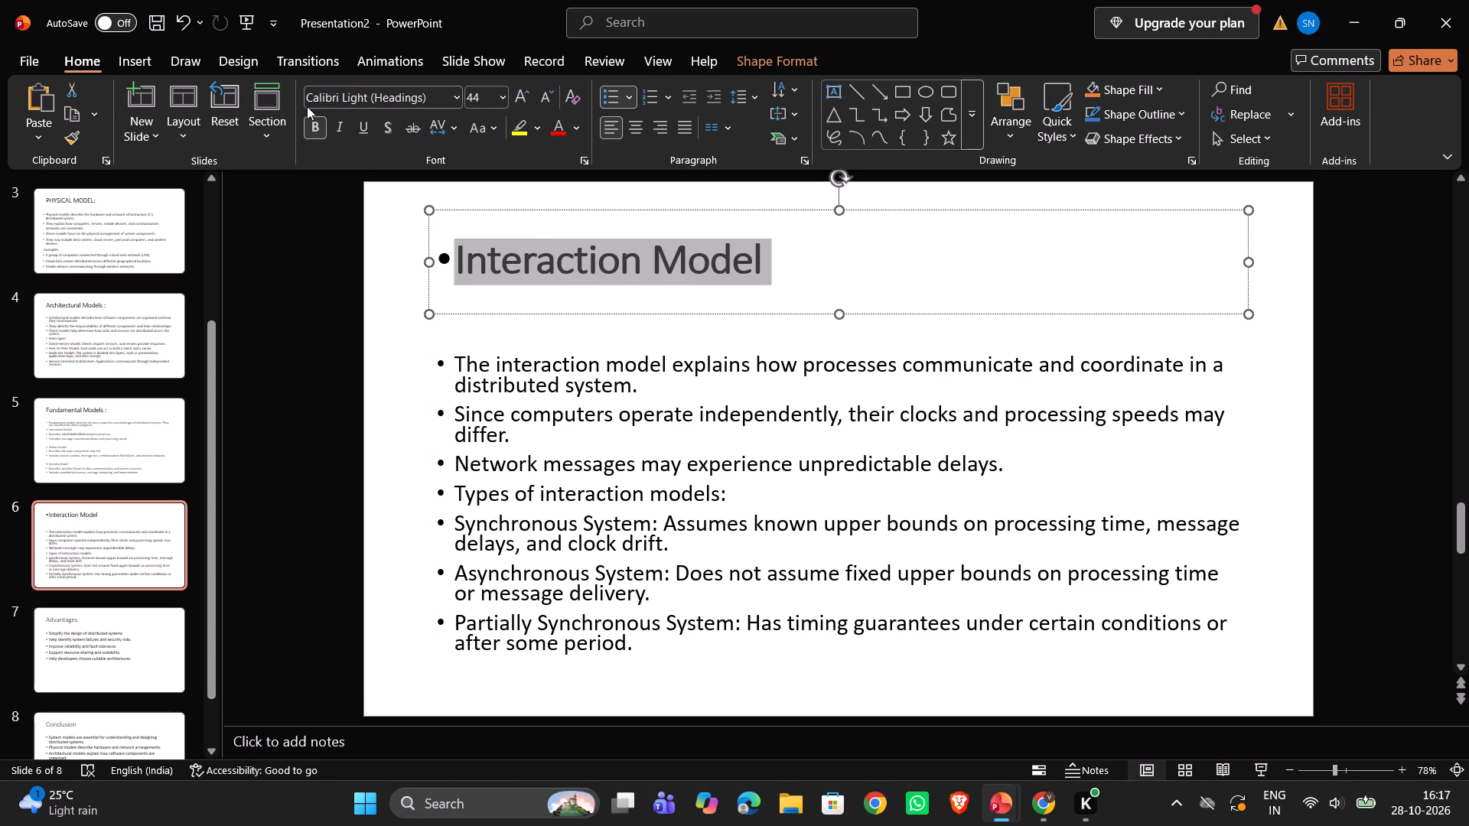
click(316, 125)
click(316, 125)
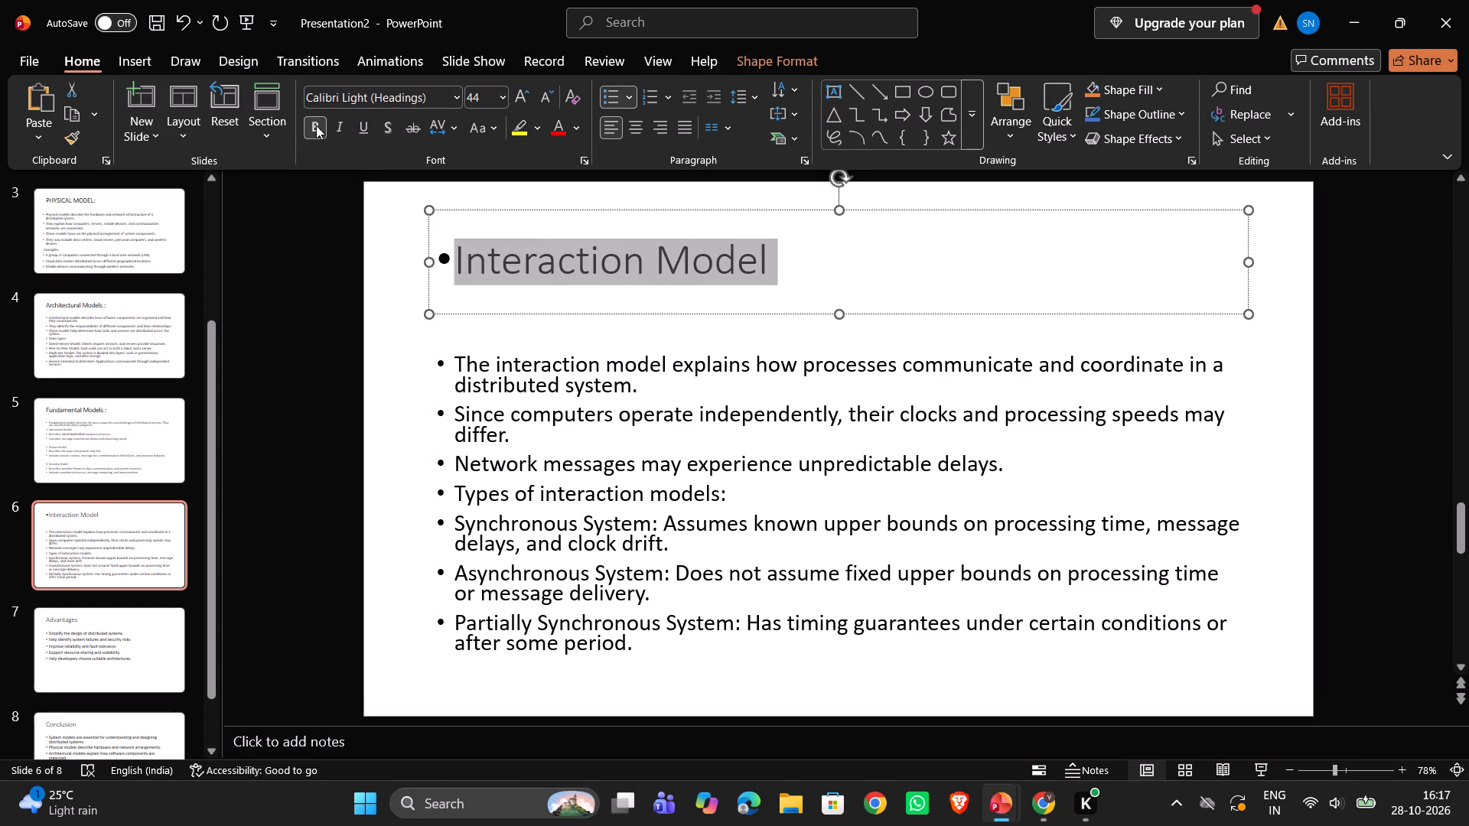
Add a space and a colon after the sixth slide's title so it reads "Interaction Model :".
click(789, 255)
key(space)
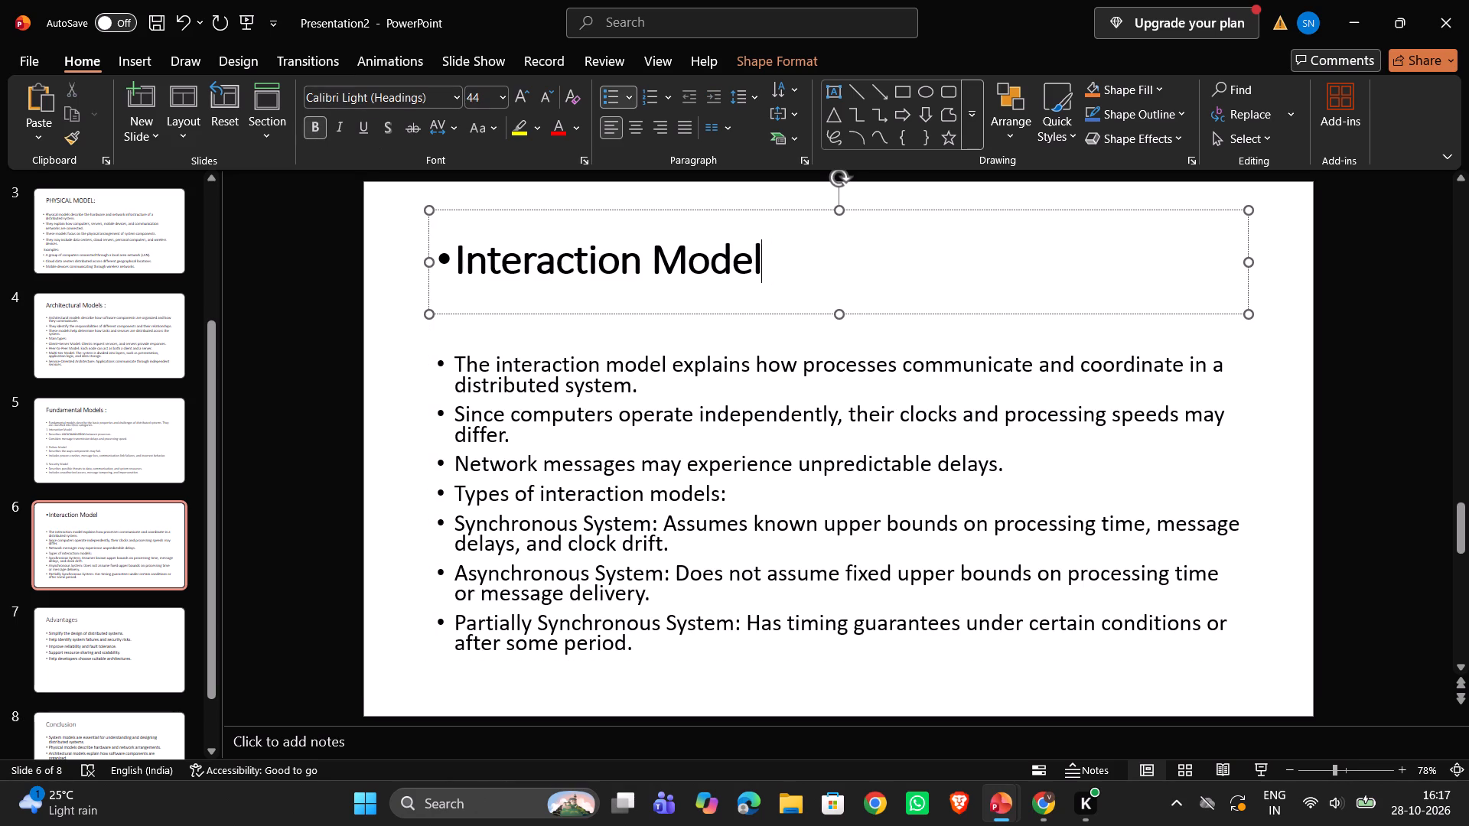
text(:)
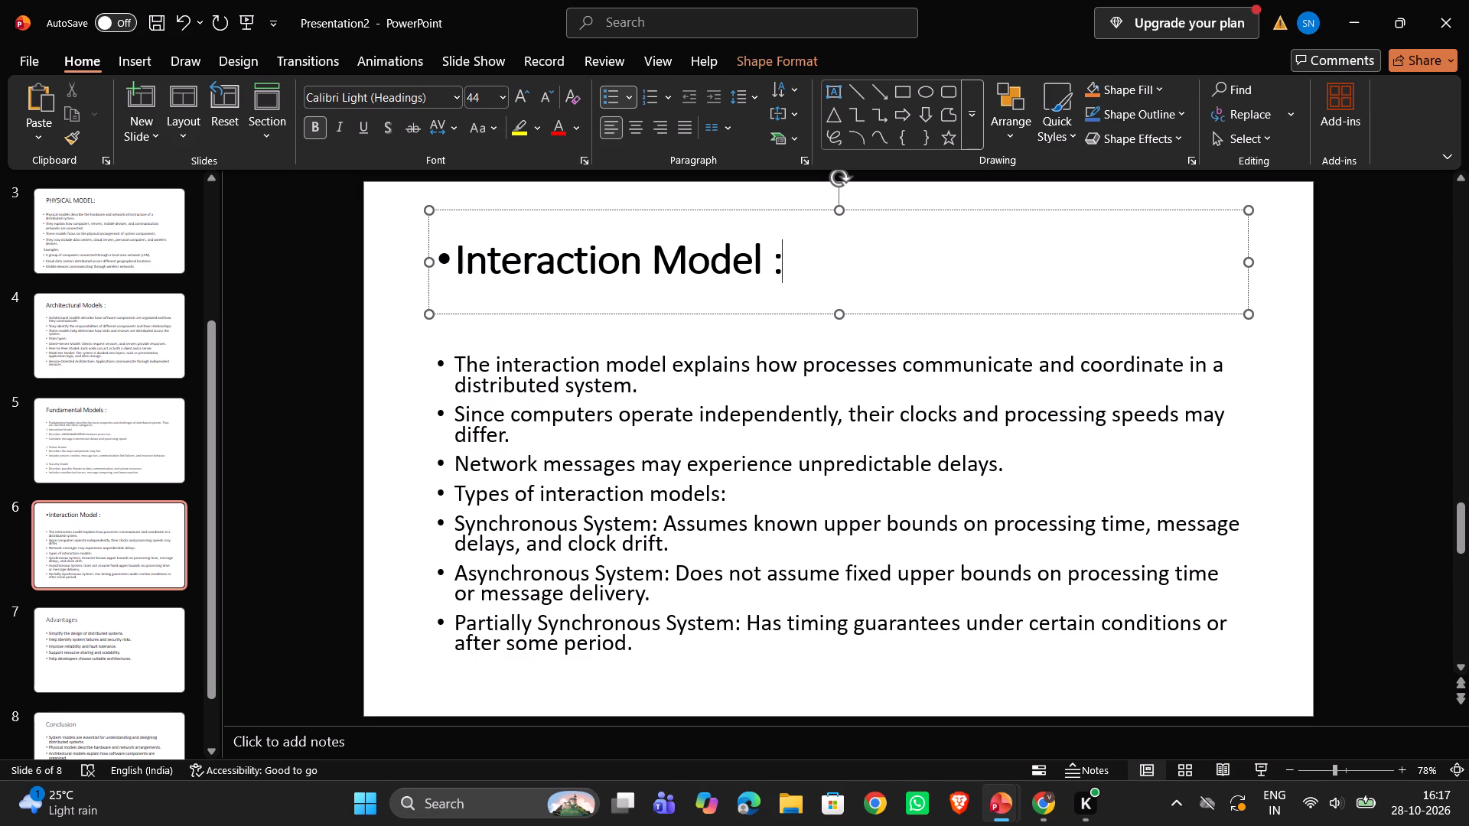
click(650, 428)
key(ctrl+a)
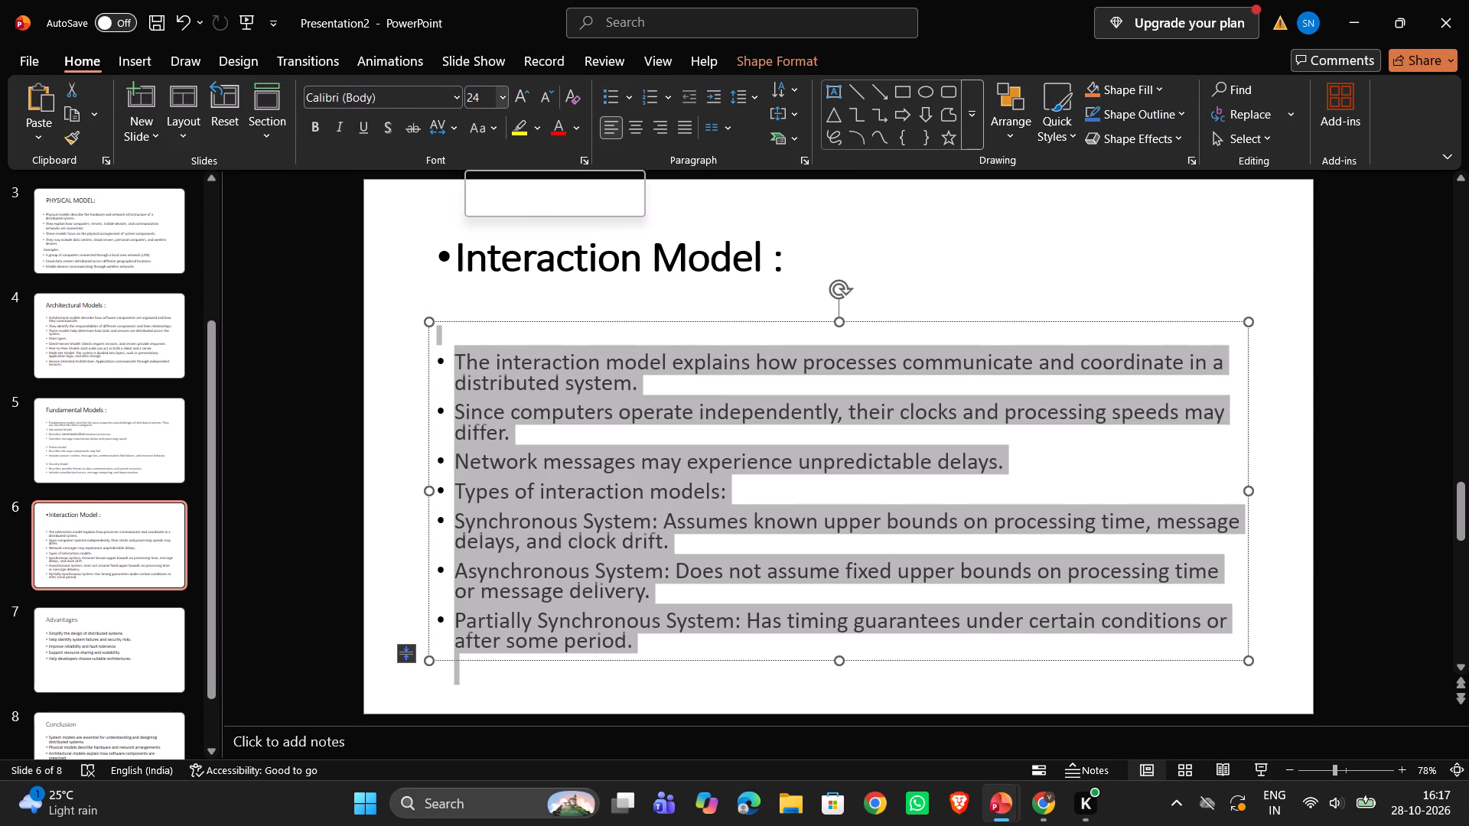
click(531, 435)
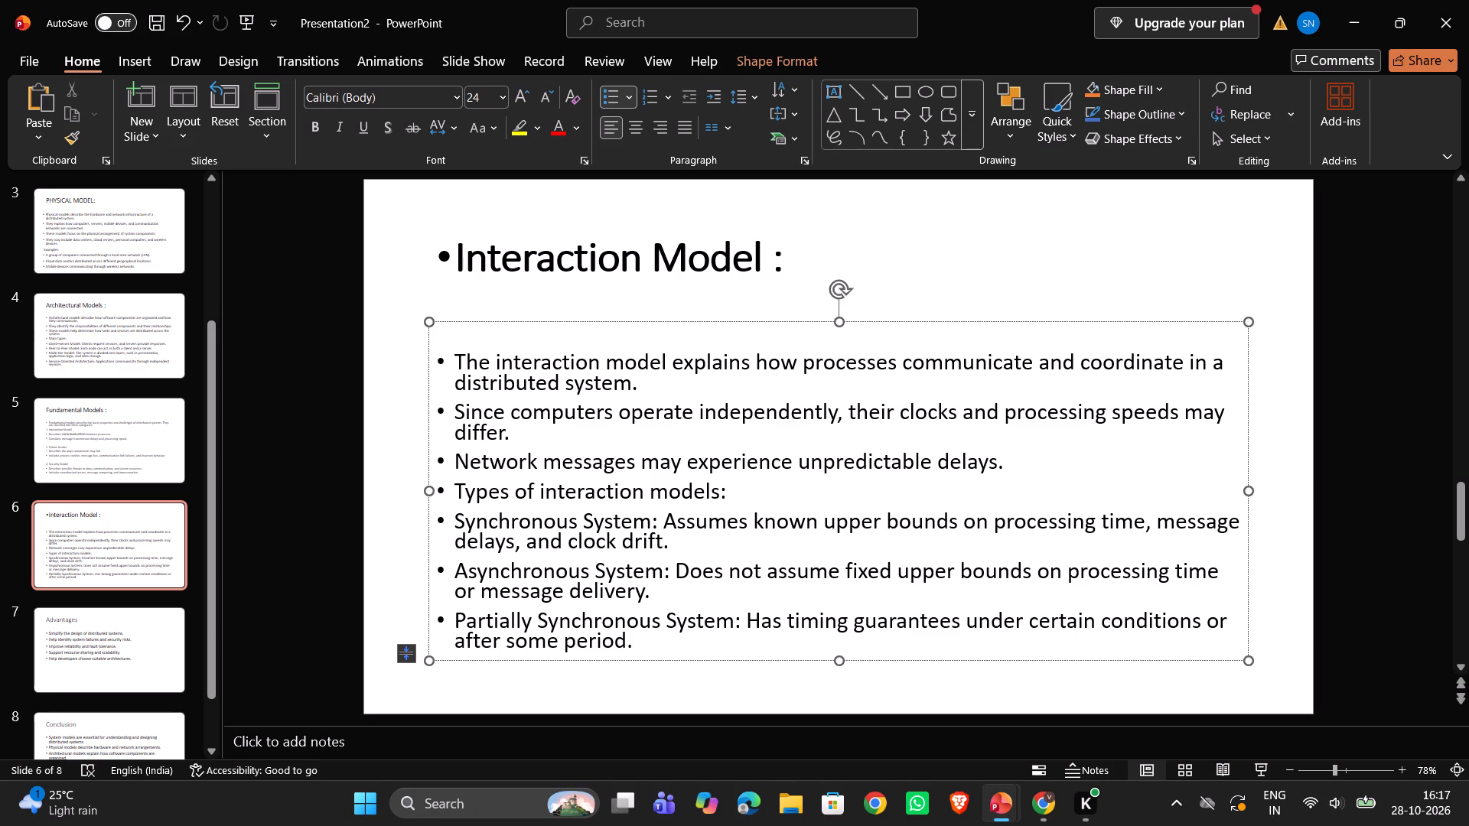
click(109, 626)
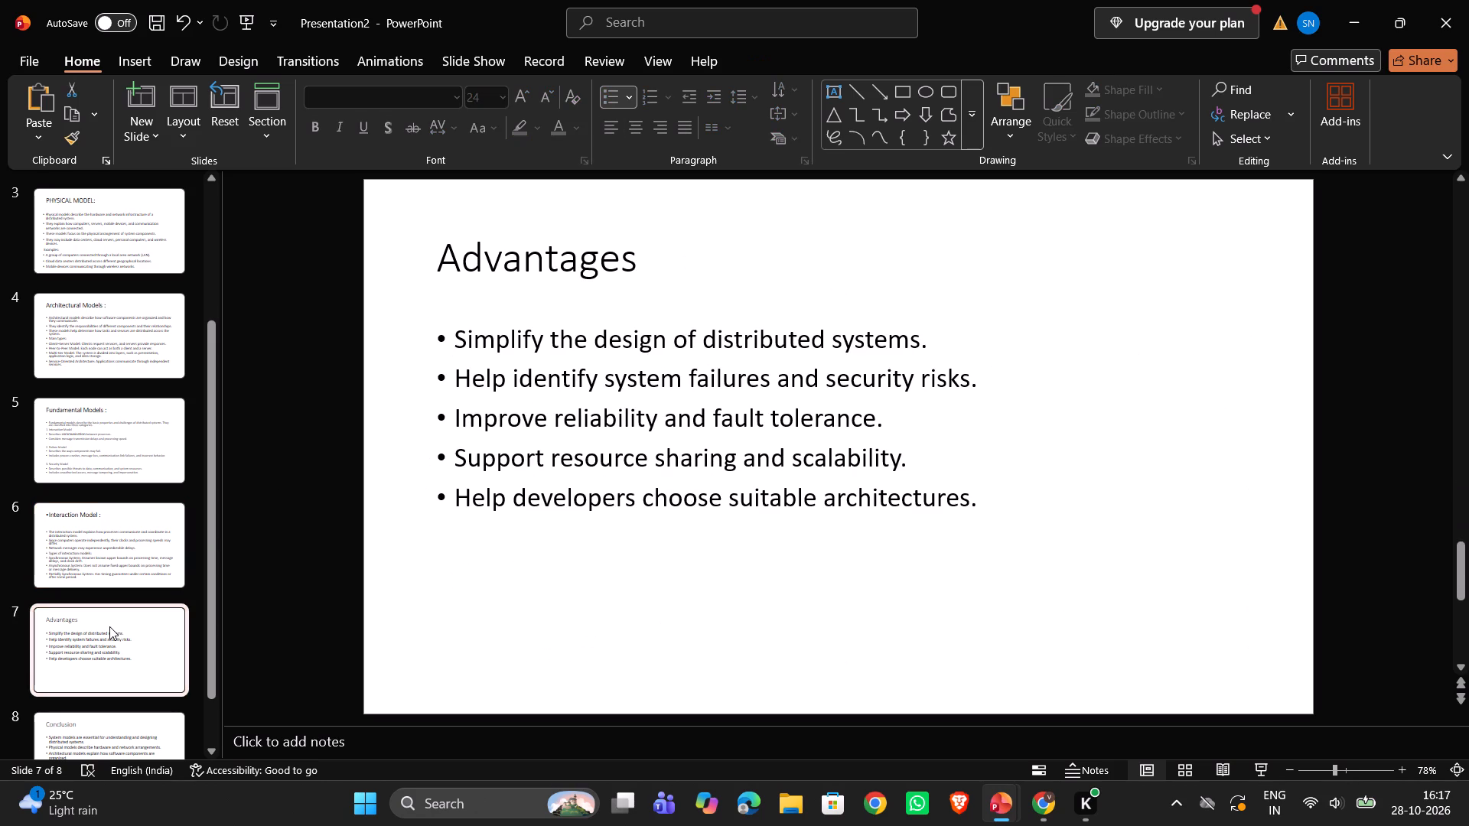
Remove the bullet from the sixth slide's title "Interaction Model :".
click(69, 545)
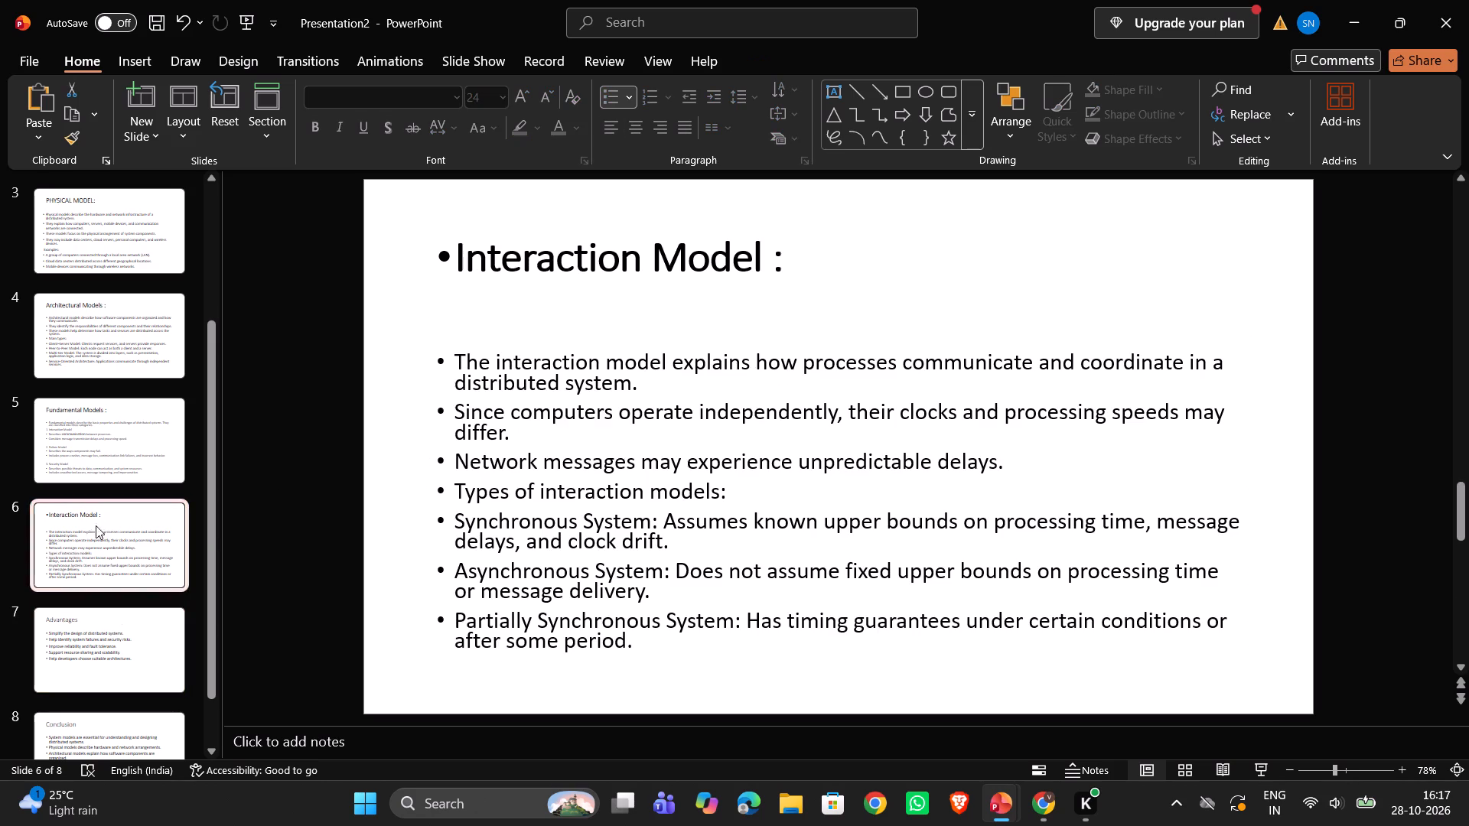
click(453, 275)
key(BackSpace)
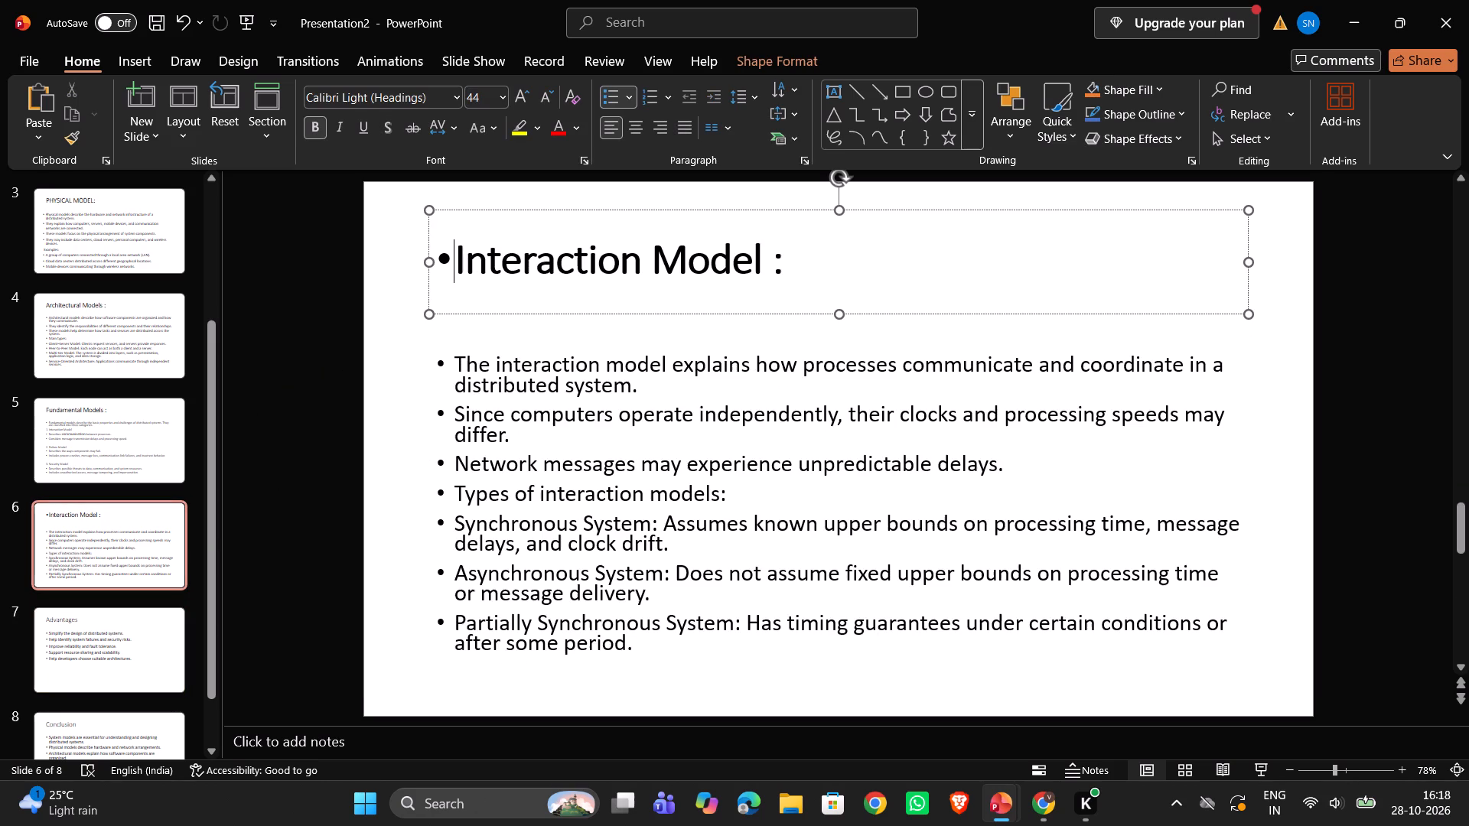
Add a colon to the end of the seventh slide's title so it reads "Advantages:".
click(96, 633)
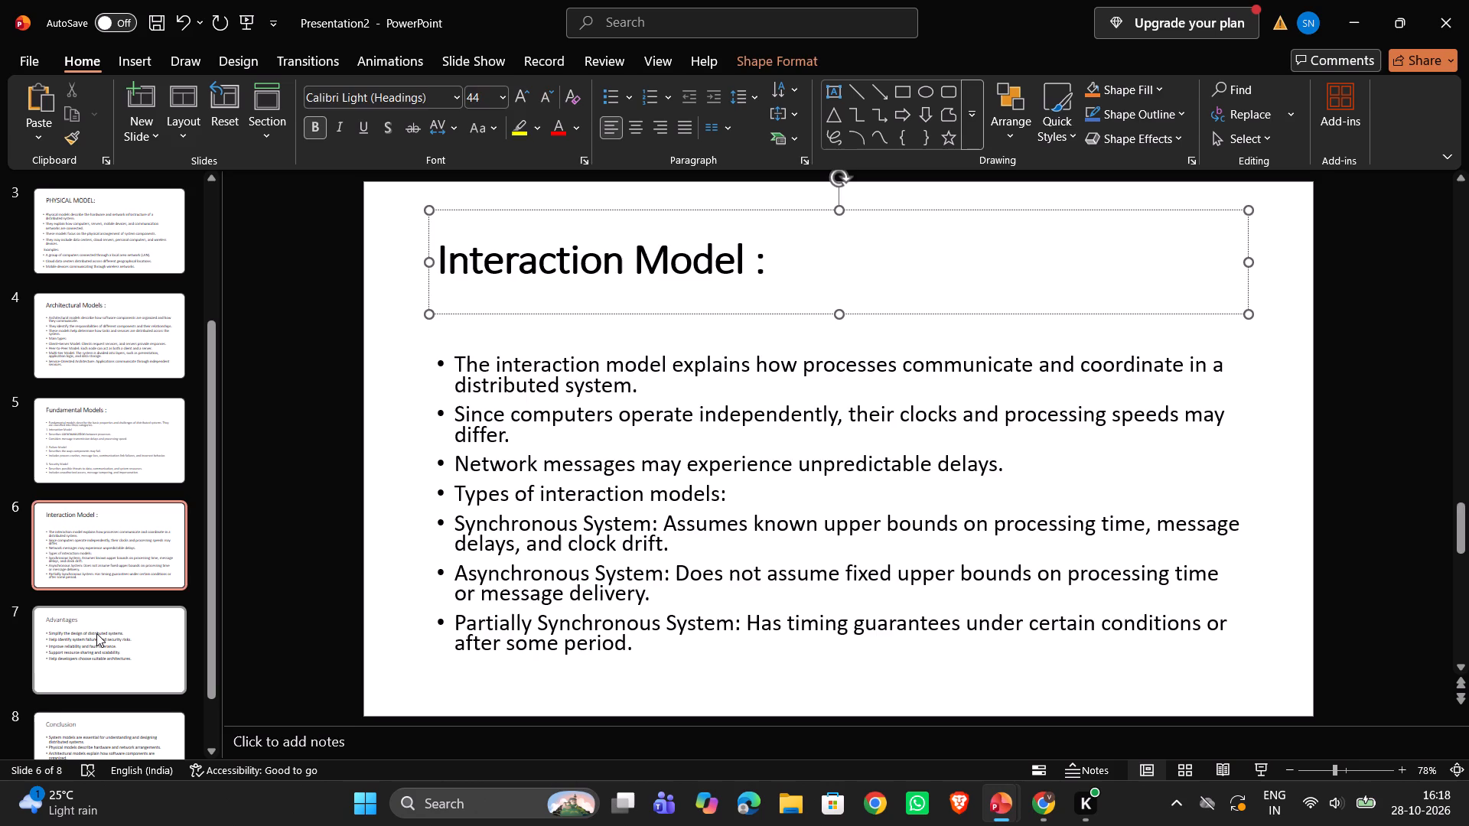
click(527, 265)
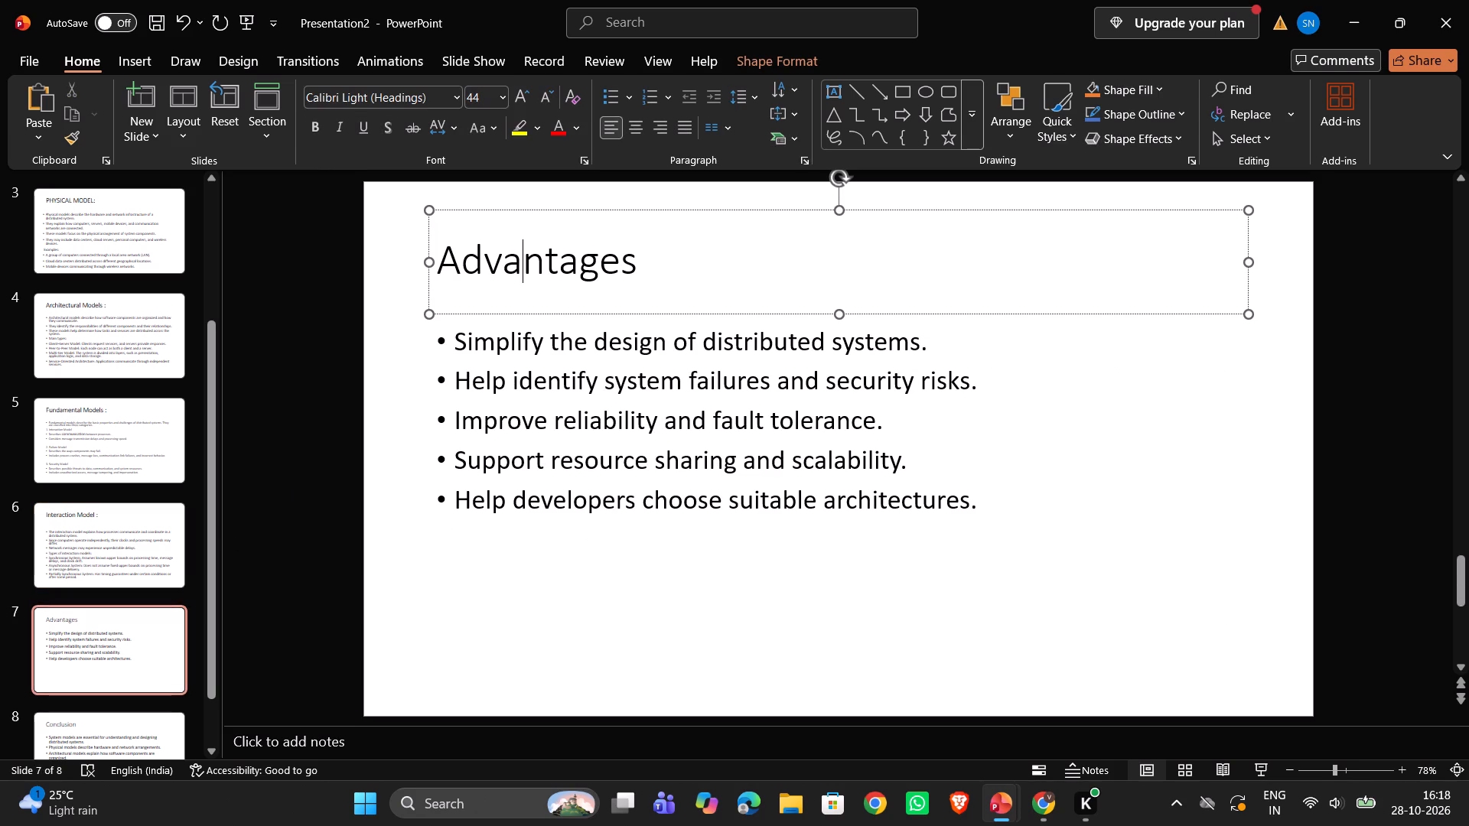
ctrl+click(527, 265)
key(ctrl+a)
double_click(531, 265)
click(549, 257)
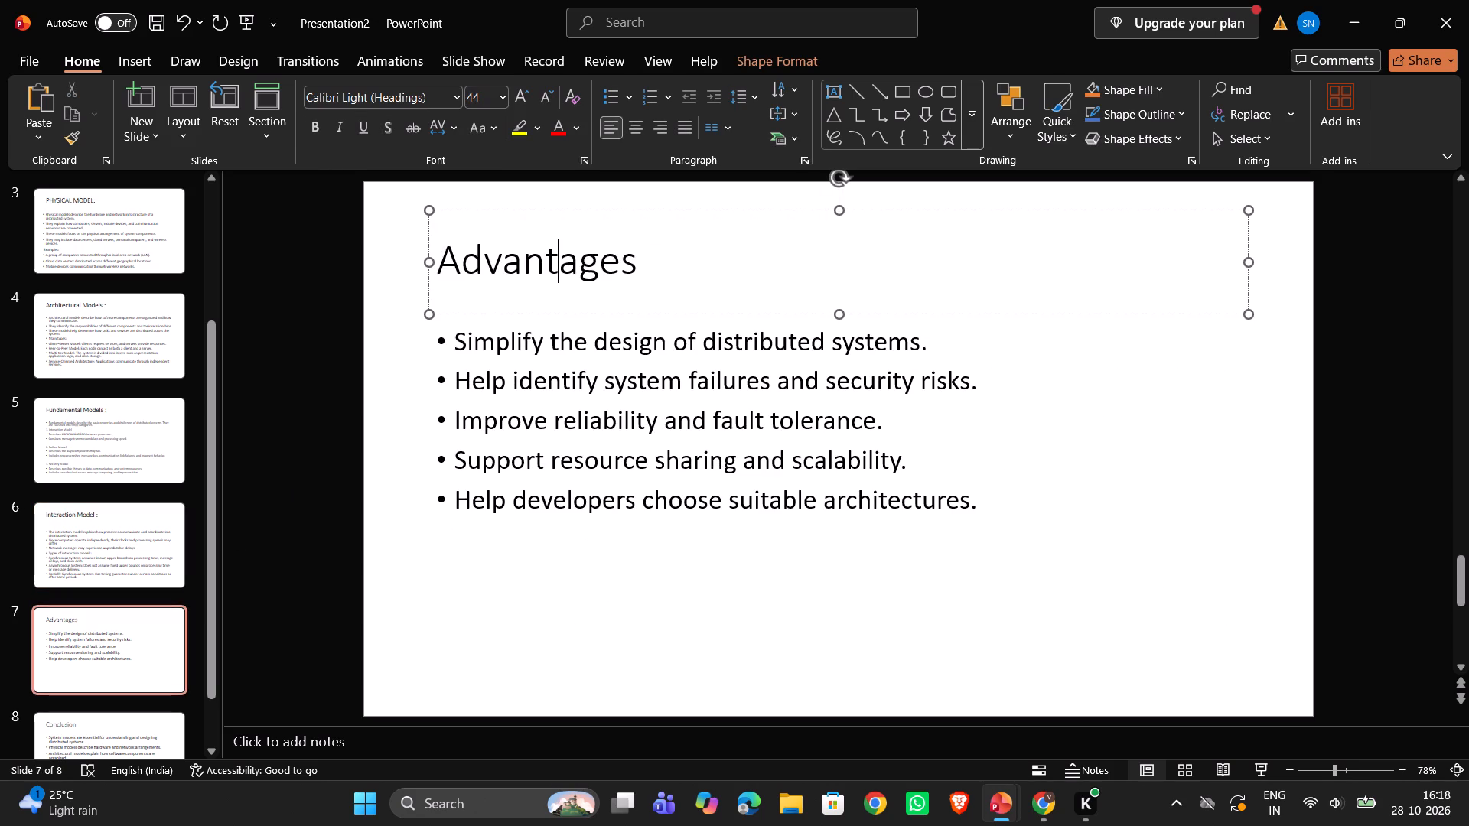
triple_click(554, 255)
triple_click(554, 255)
scroll(650, 252, right, 1)
triple_click(706, 251)
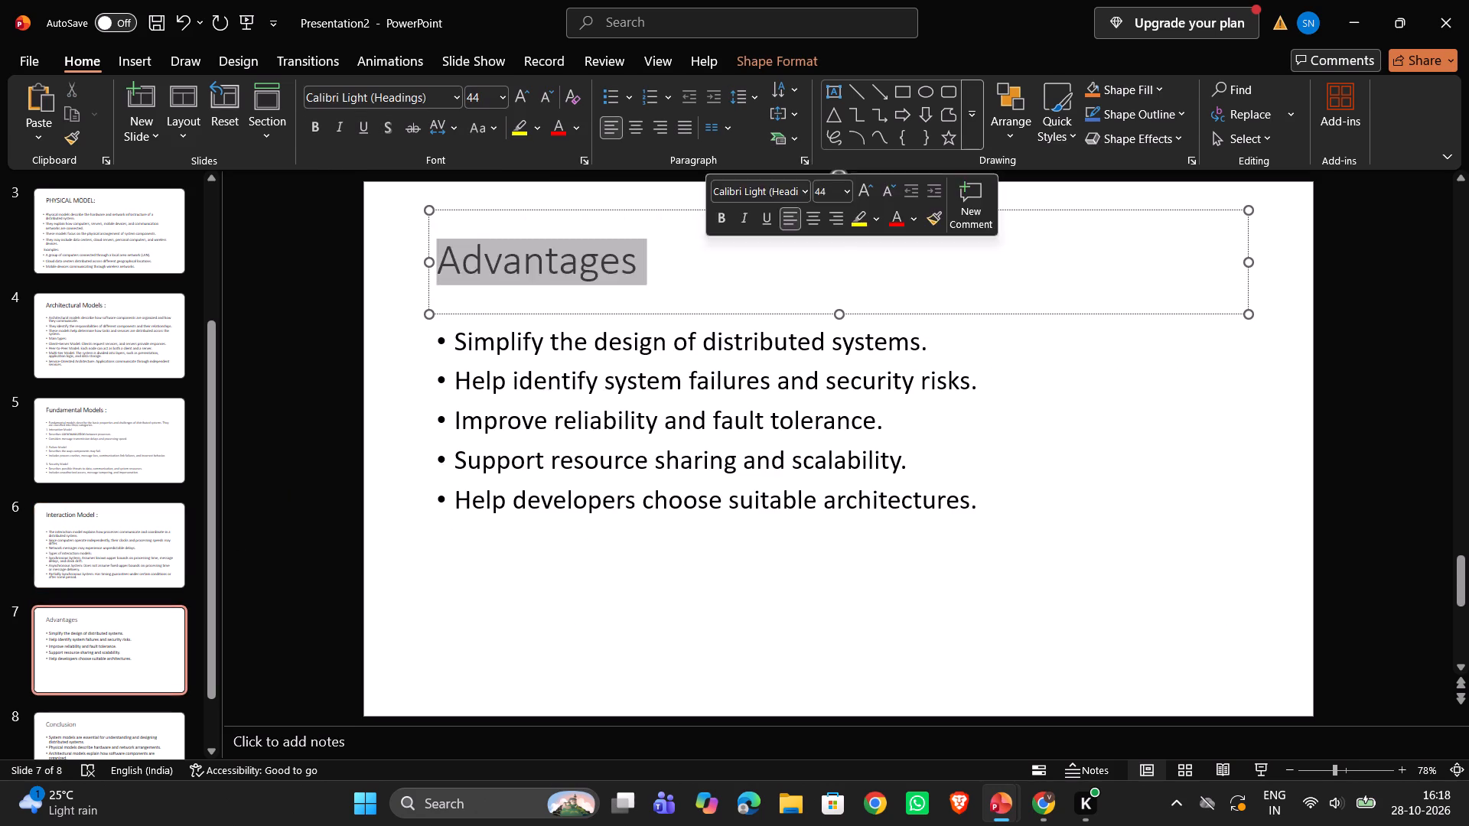
triple_click(706, 251)
key(shift+colon)
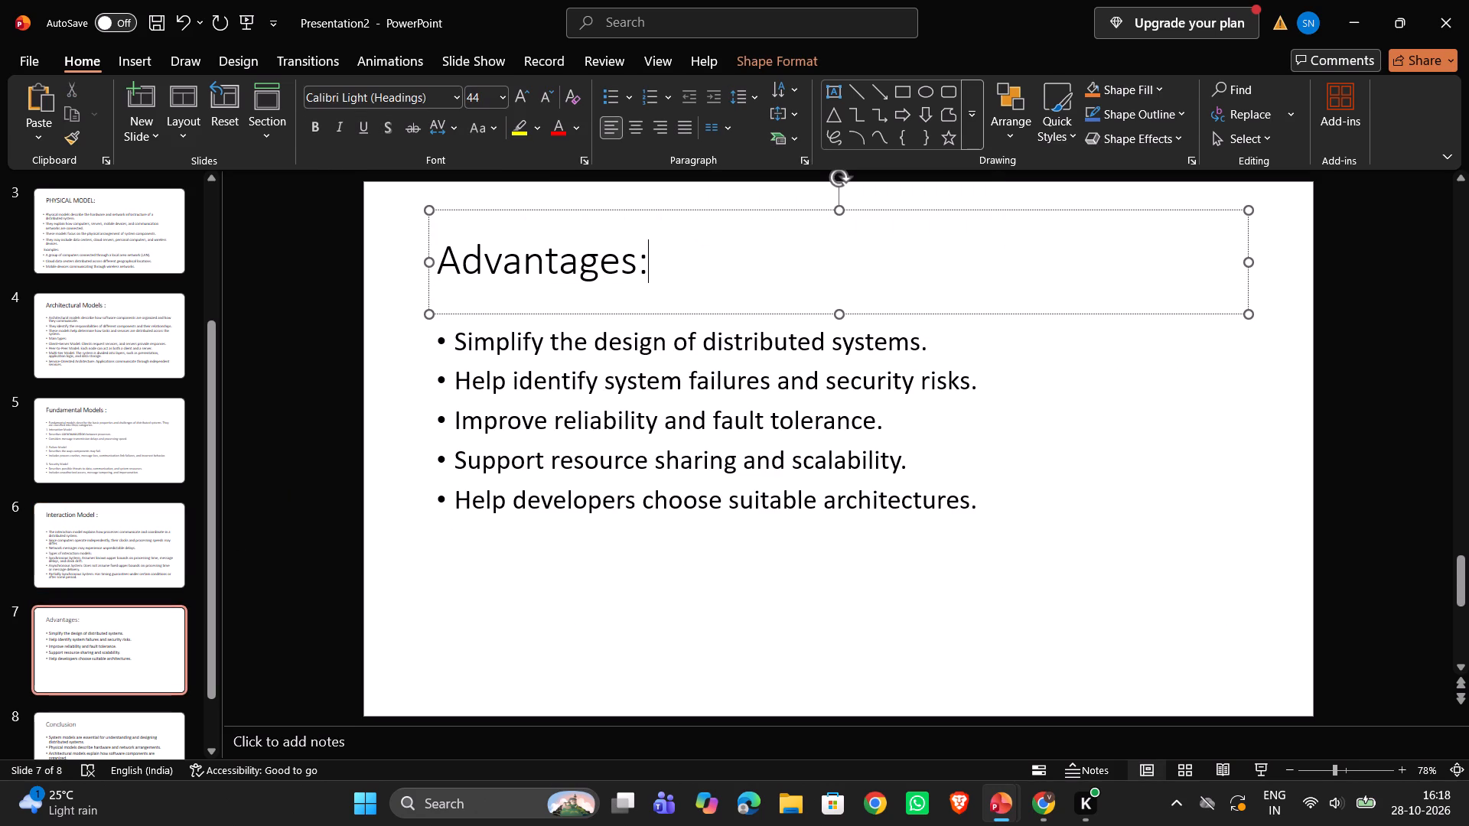
Insert a space before the colon in the seventh slide's title so it reads "Advantages :" and make the title bold.
click(640, 259)
key(space)
key(ctrl+a)
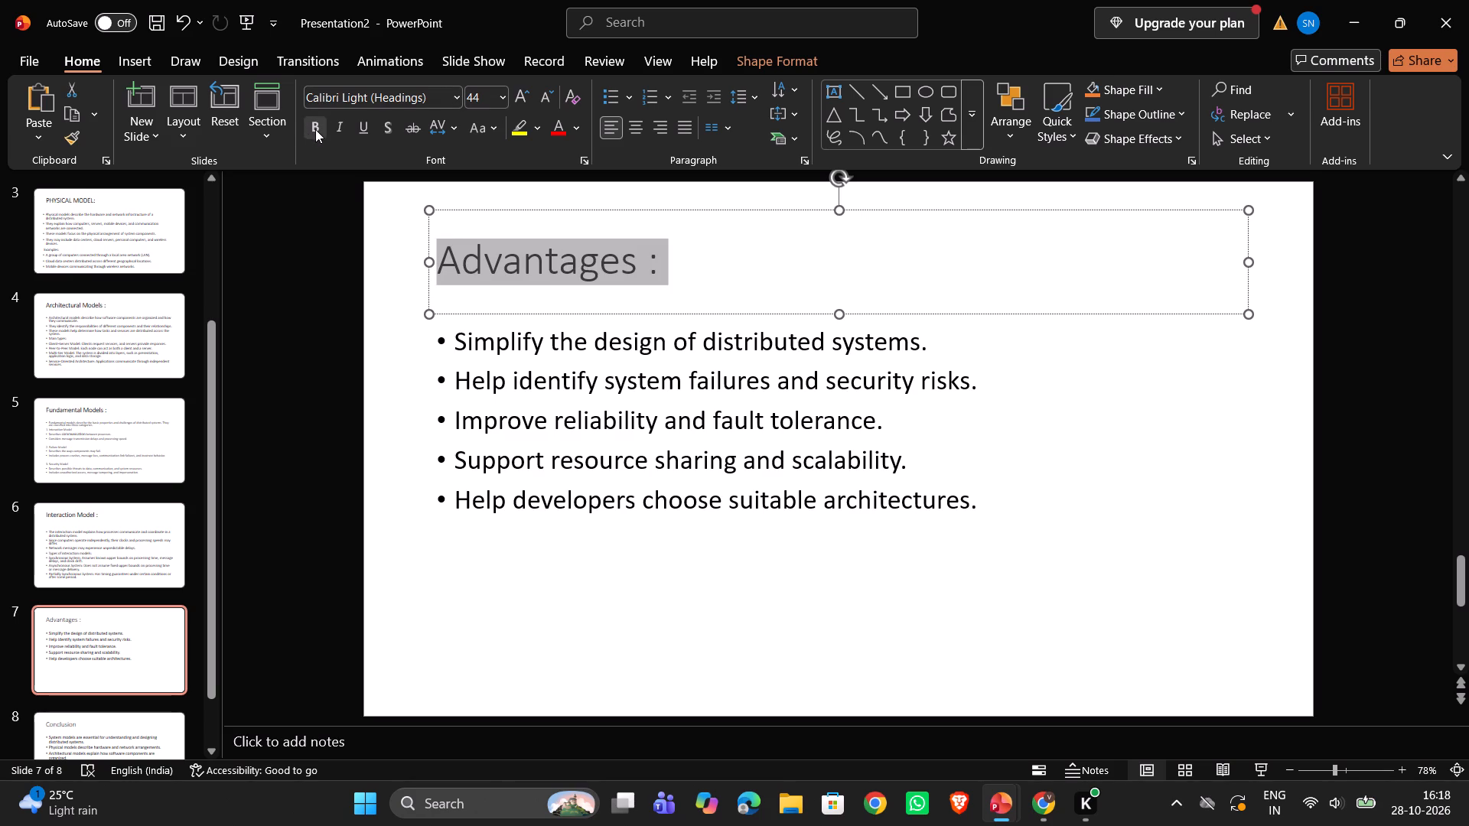
click(315, 129)
Move the seventh slide's bulleted body box and its title box slightly lower on the slide.
click(492, 402)
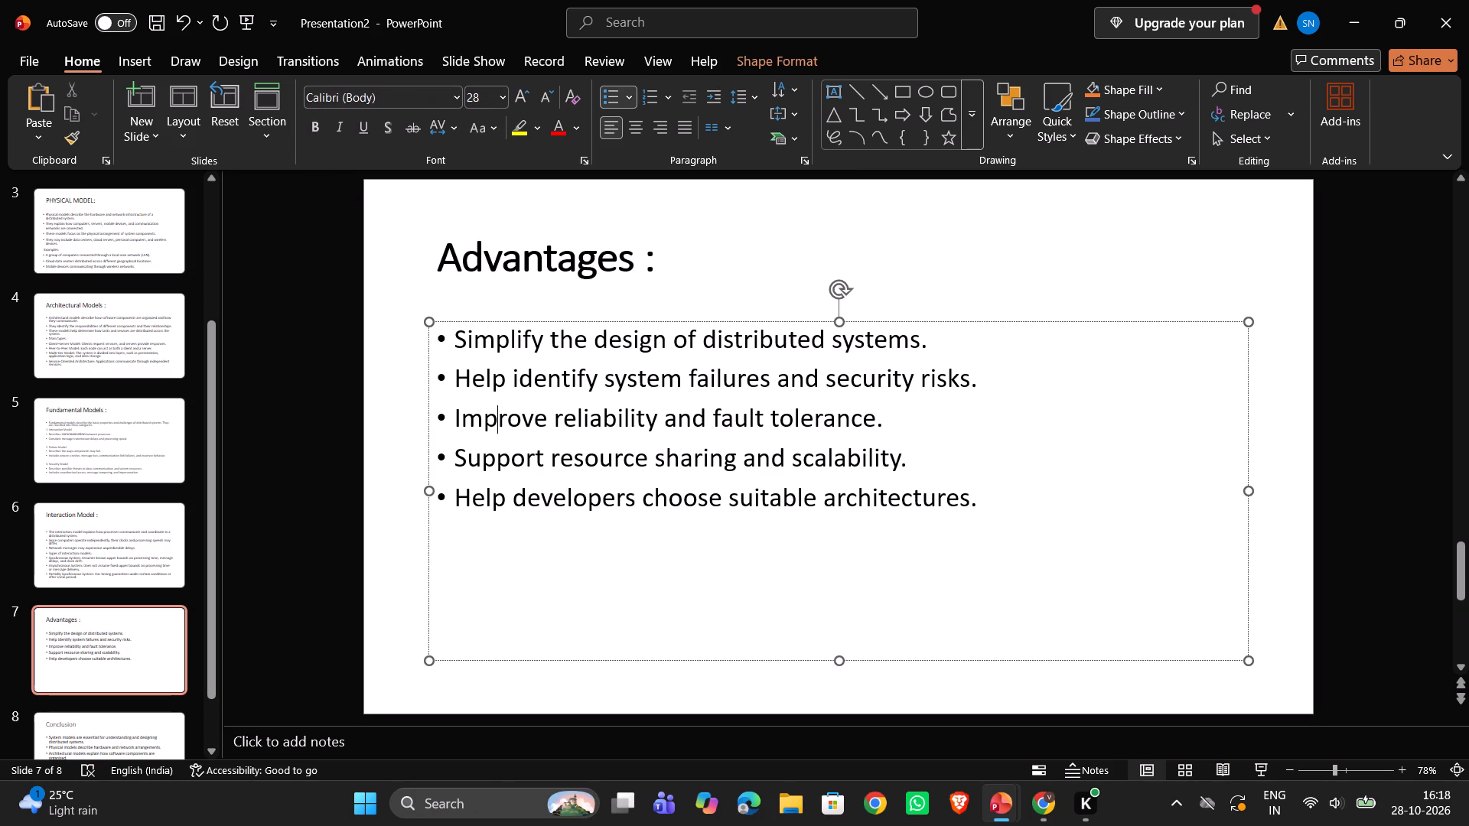
drag(582, 323, 588, 354)
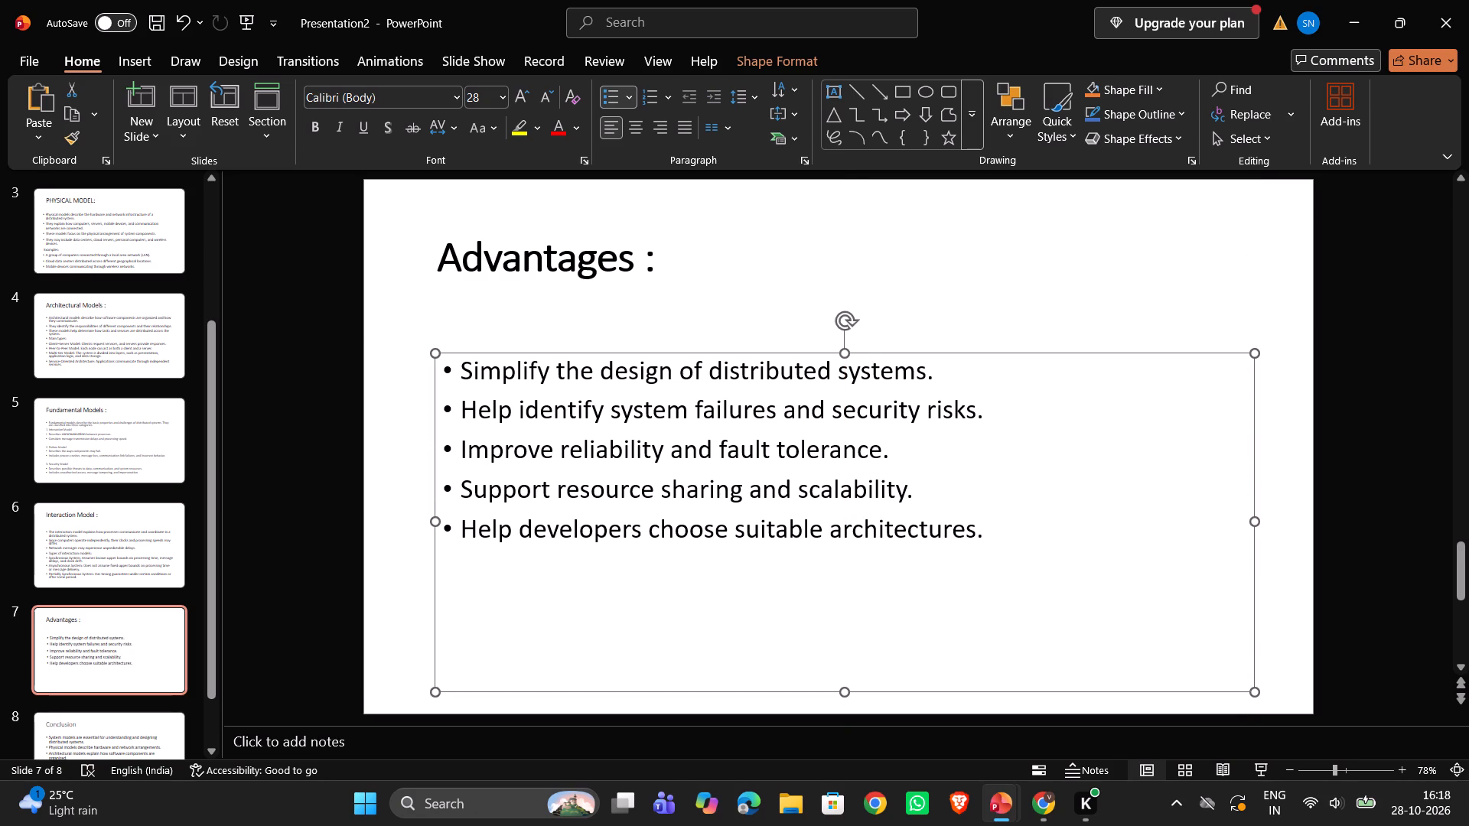
drag(568, 270, 620, 215)
click(620, 215)
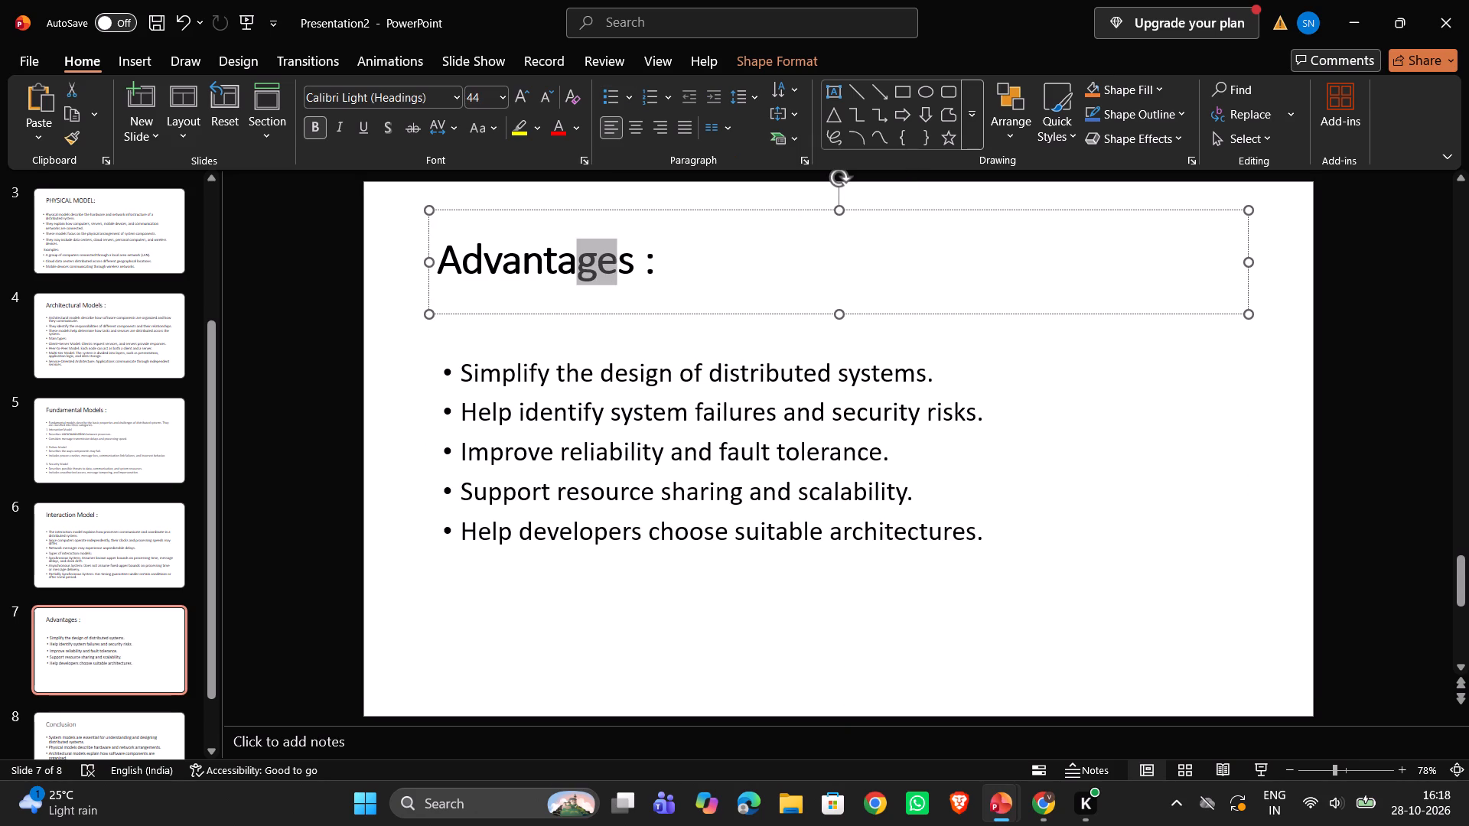
drag(641, 209, 646, 220)
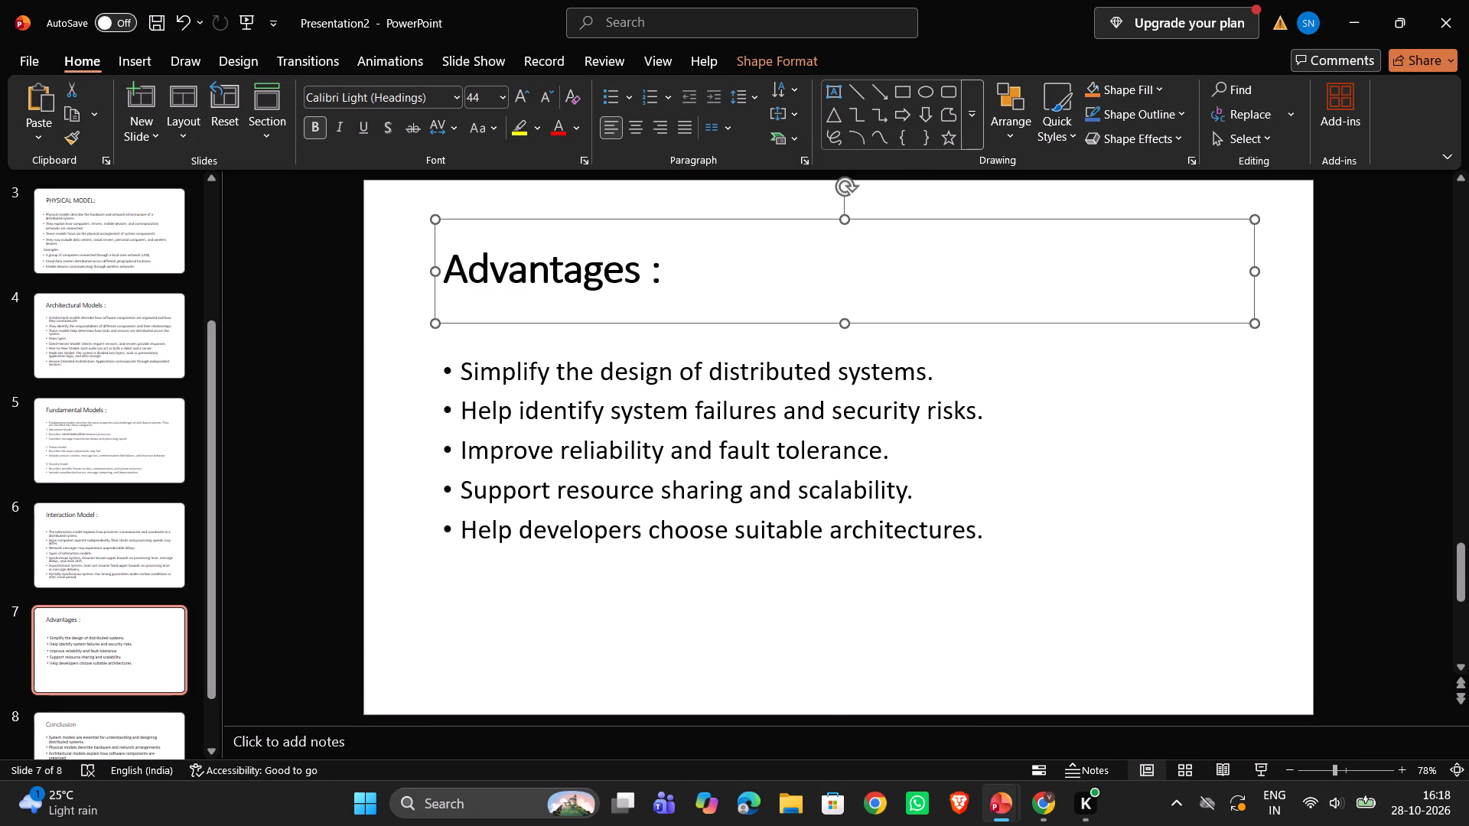
Reduce all of the seventh slide's body text to font size 24.
click(583, 402)
key(ctrl+a)
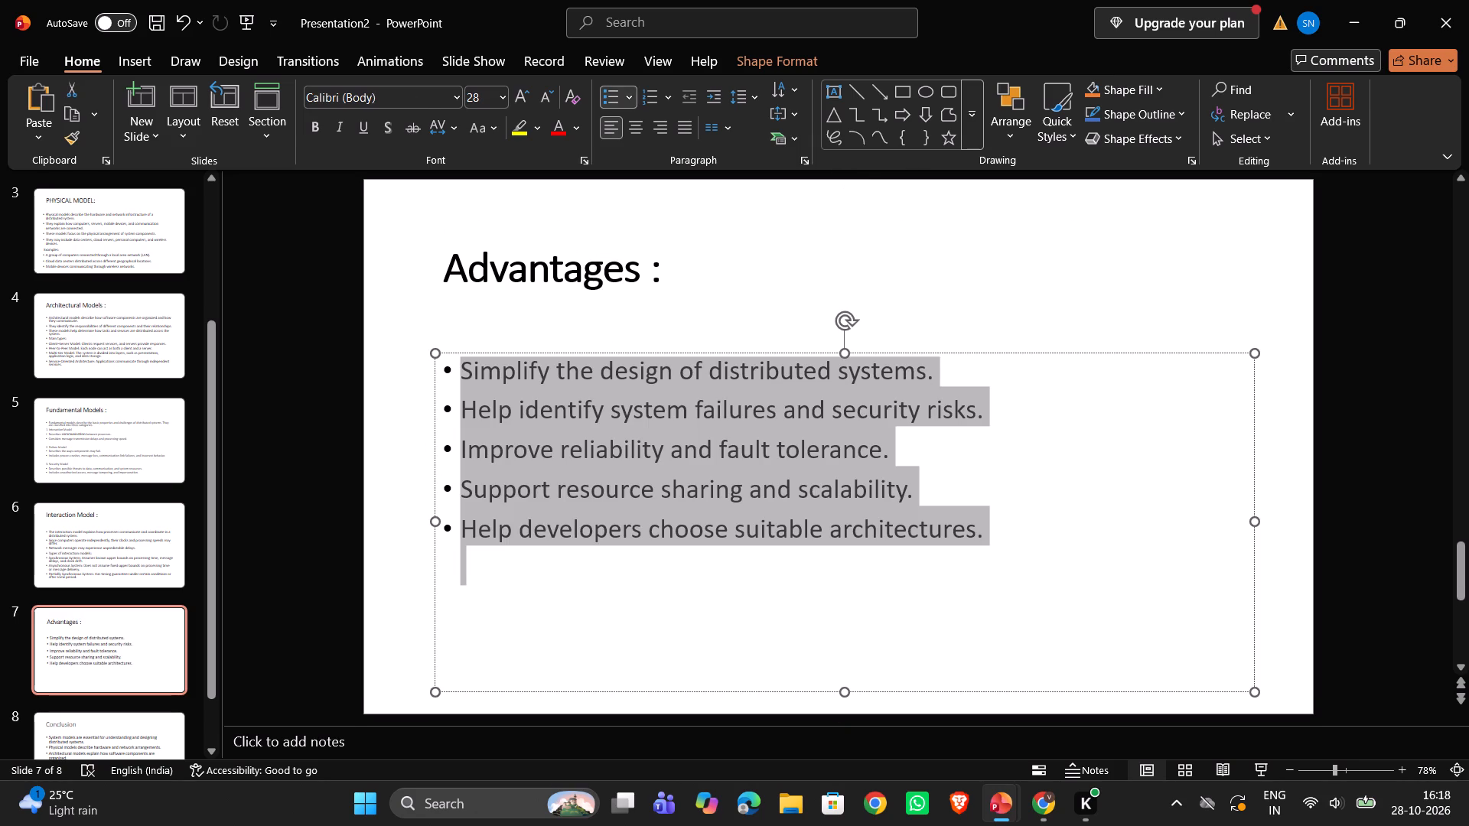
click(549, 93)
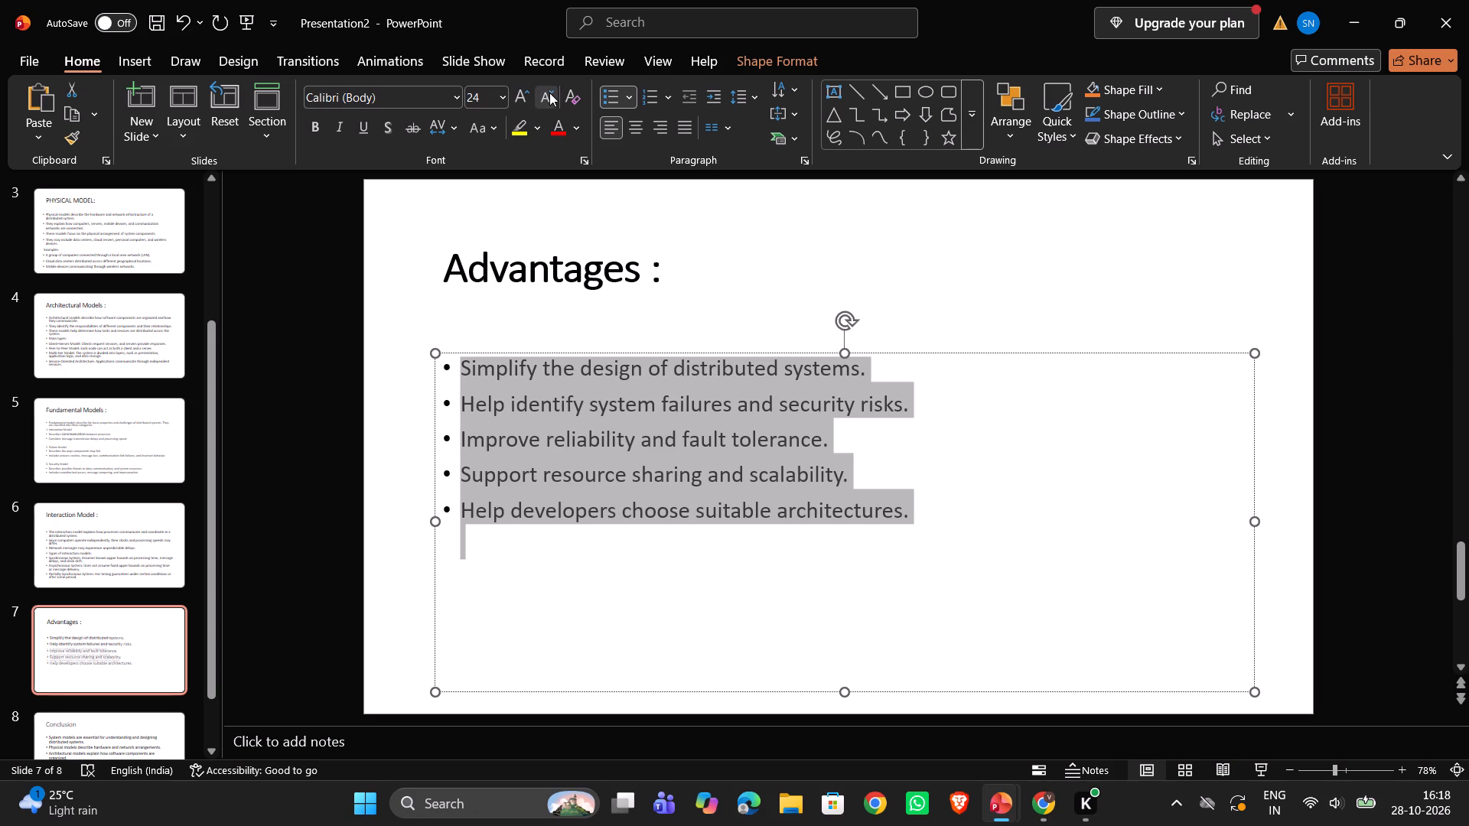
click(718, 239)
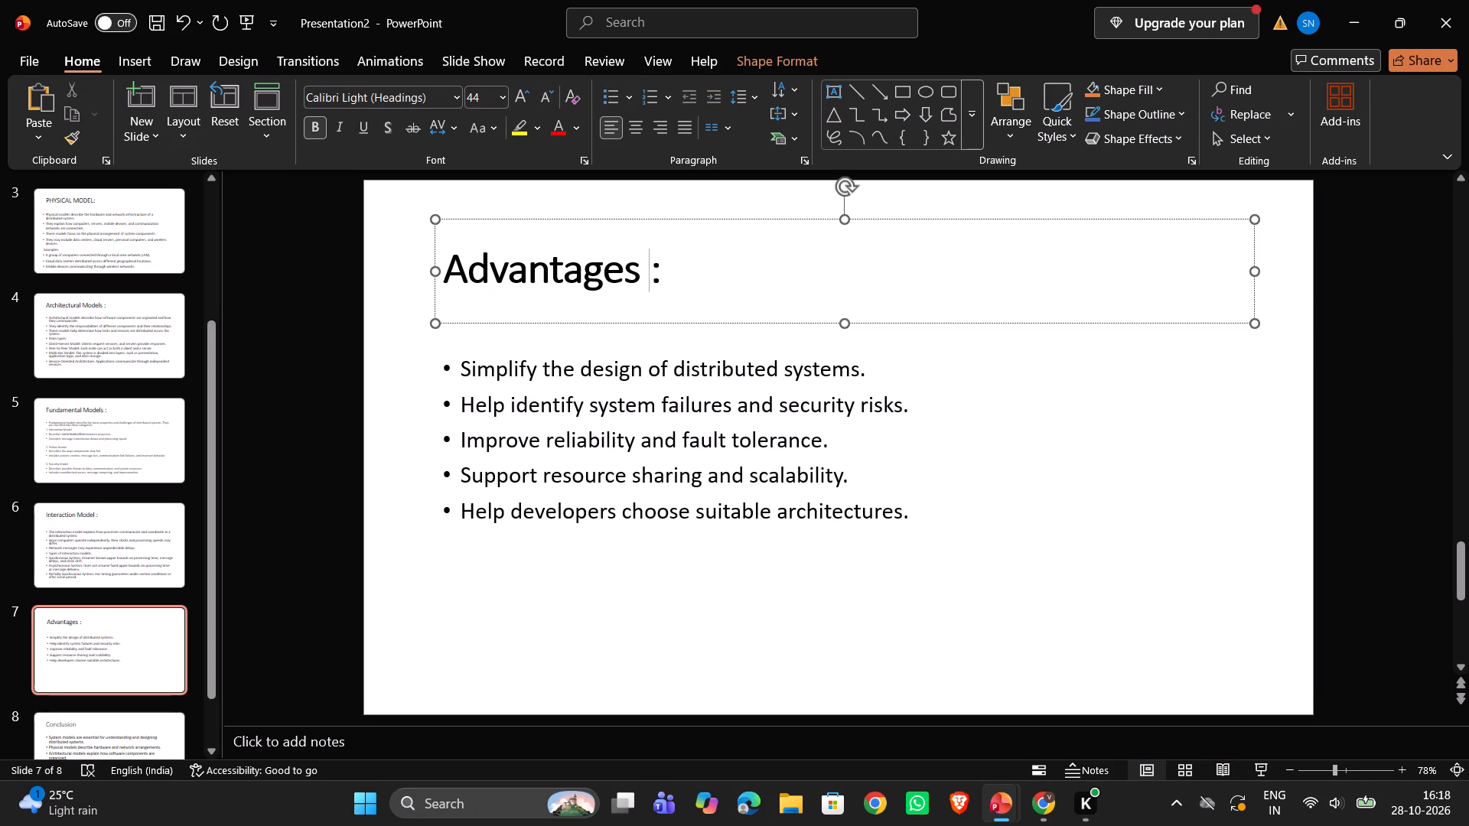
Make the eighth slide's title bold and add a space and a colon so it reads "Conclusion :".
scroll(130, 638, down, 1)
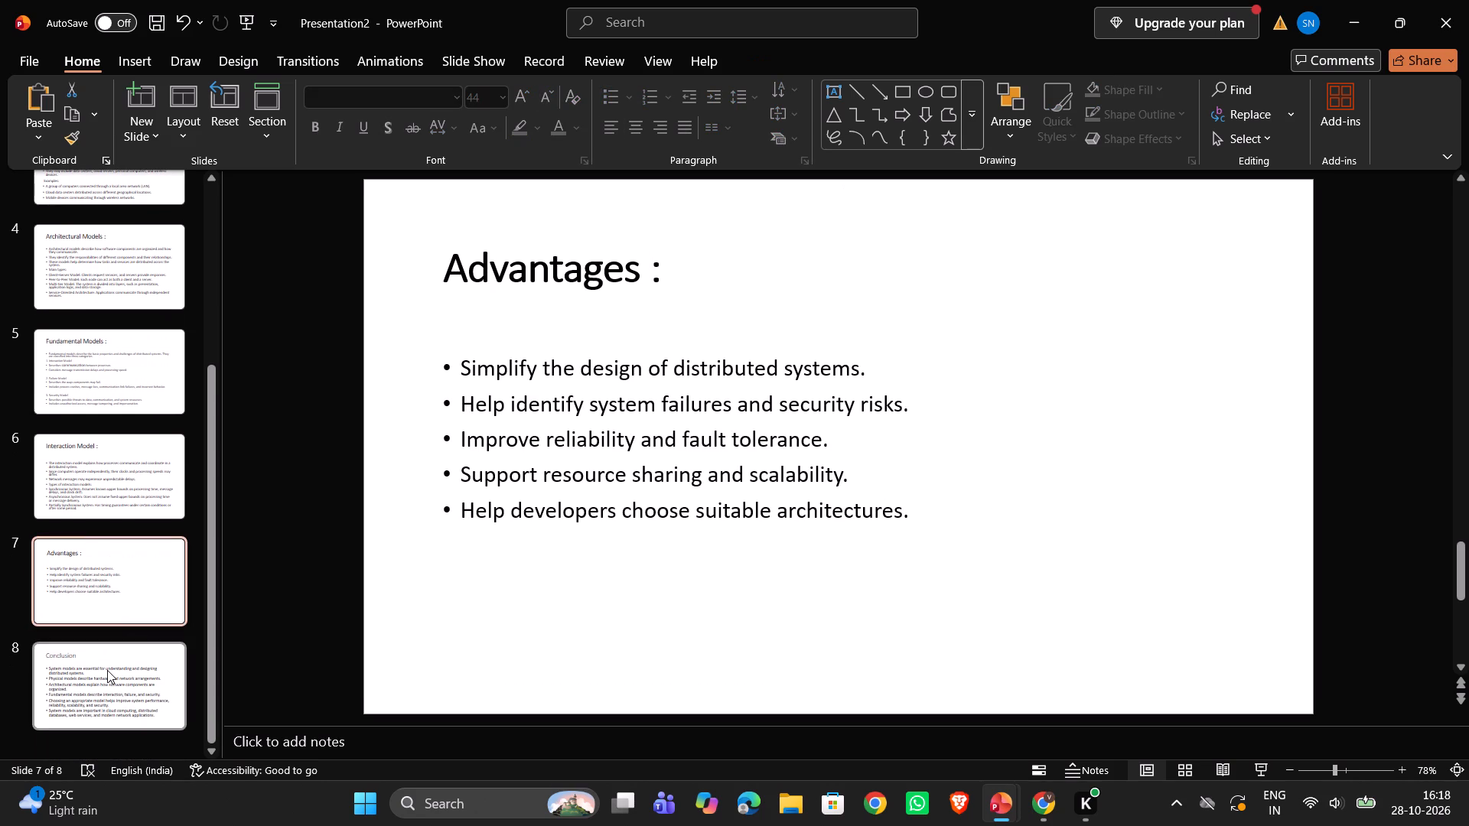
click(107, 670)
click(553, 260)
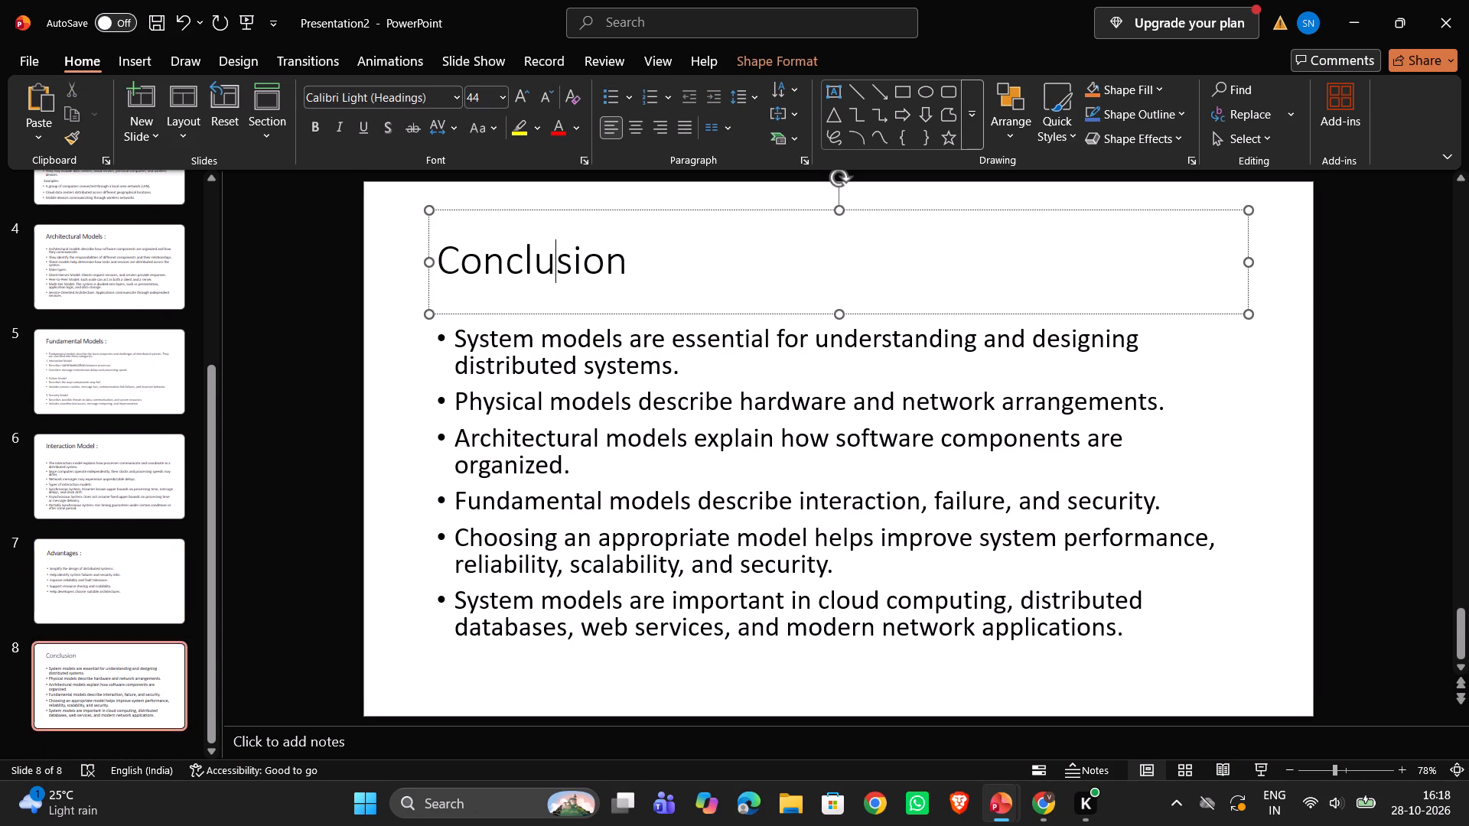
key(ctrl+a)
click(321, 128)
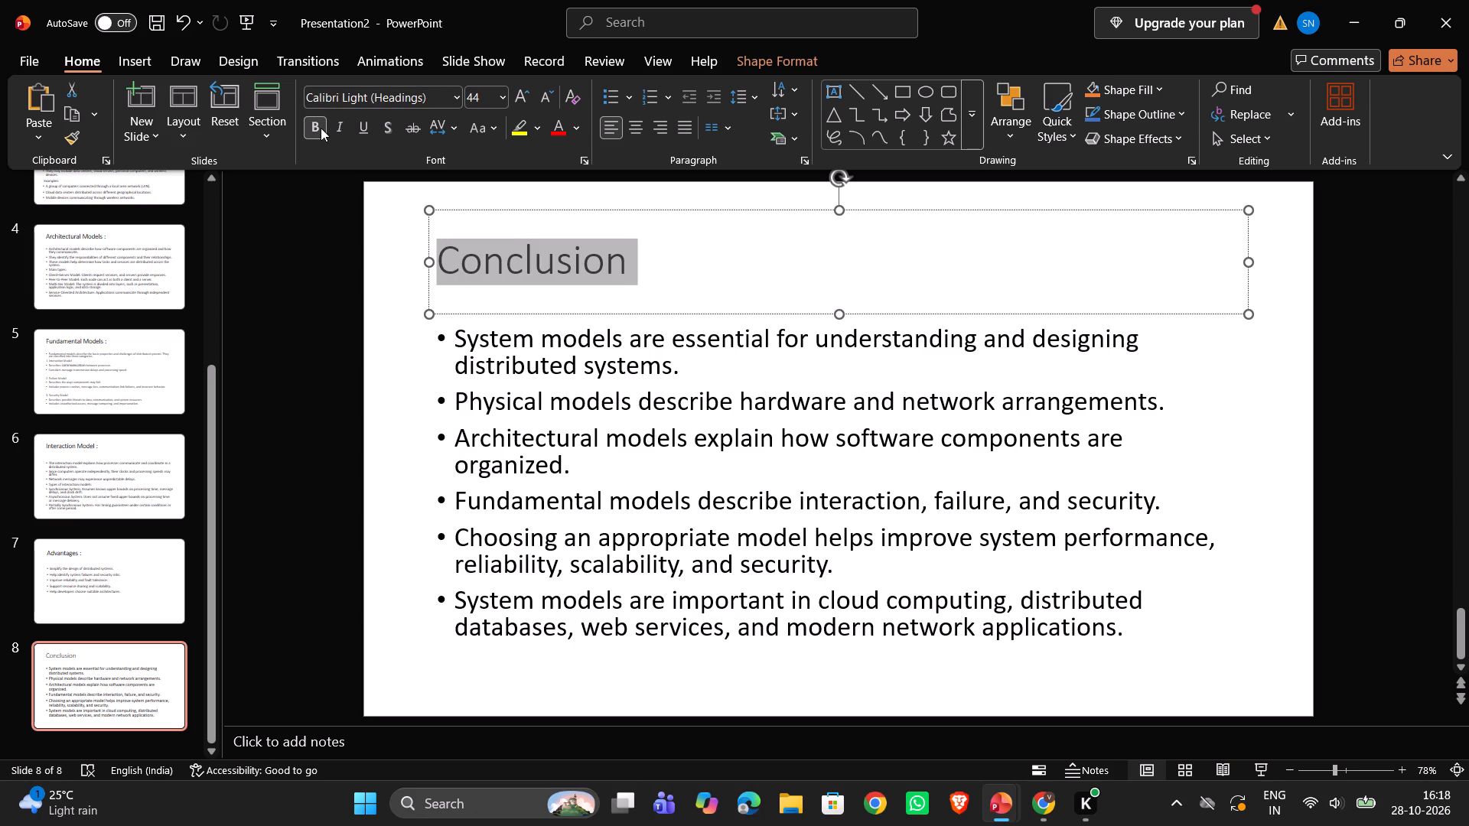
click(674, 275)
key(space)
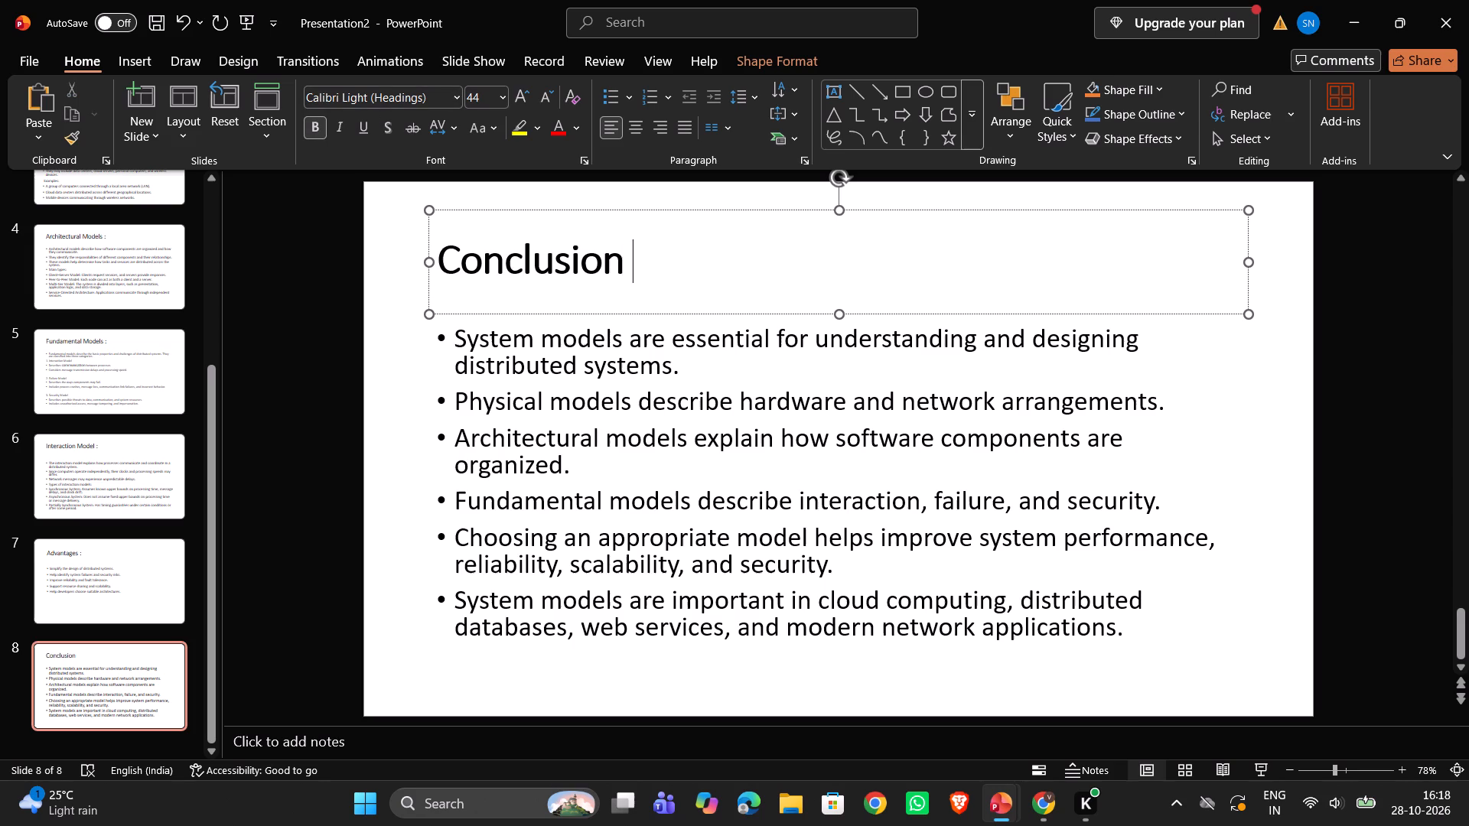
text(:)
Reduce all of the eighth slide's body text to font size 24.
click(564, 453)
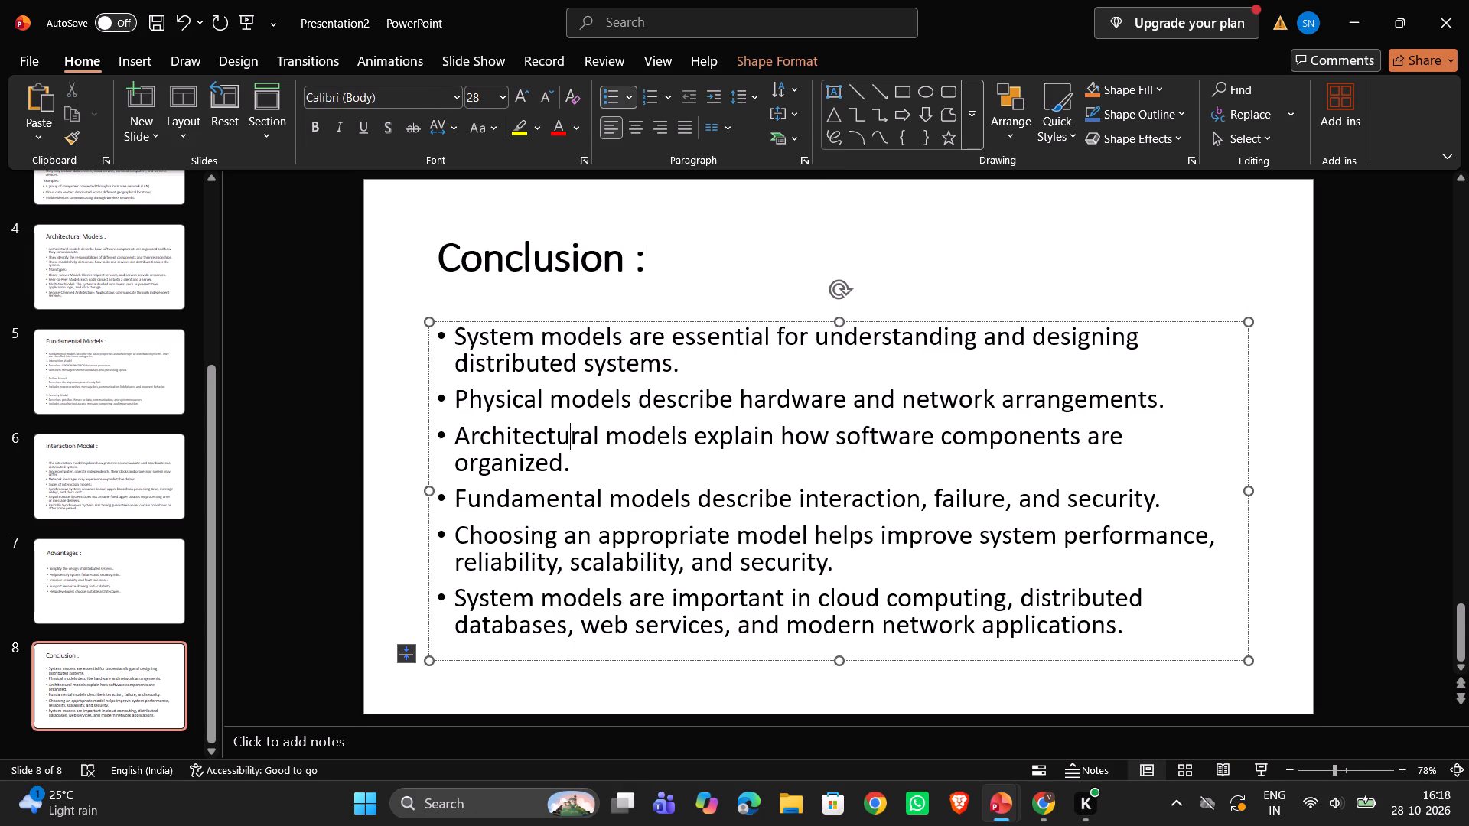
key(ctrl+a)
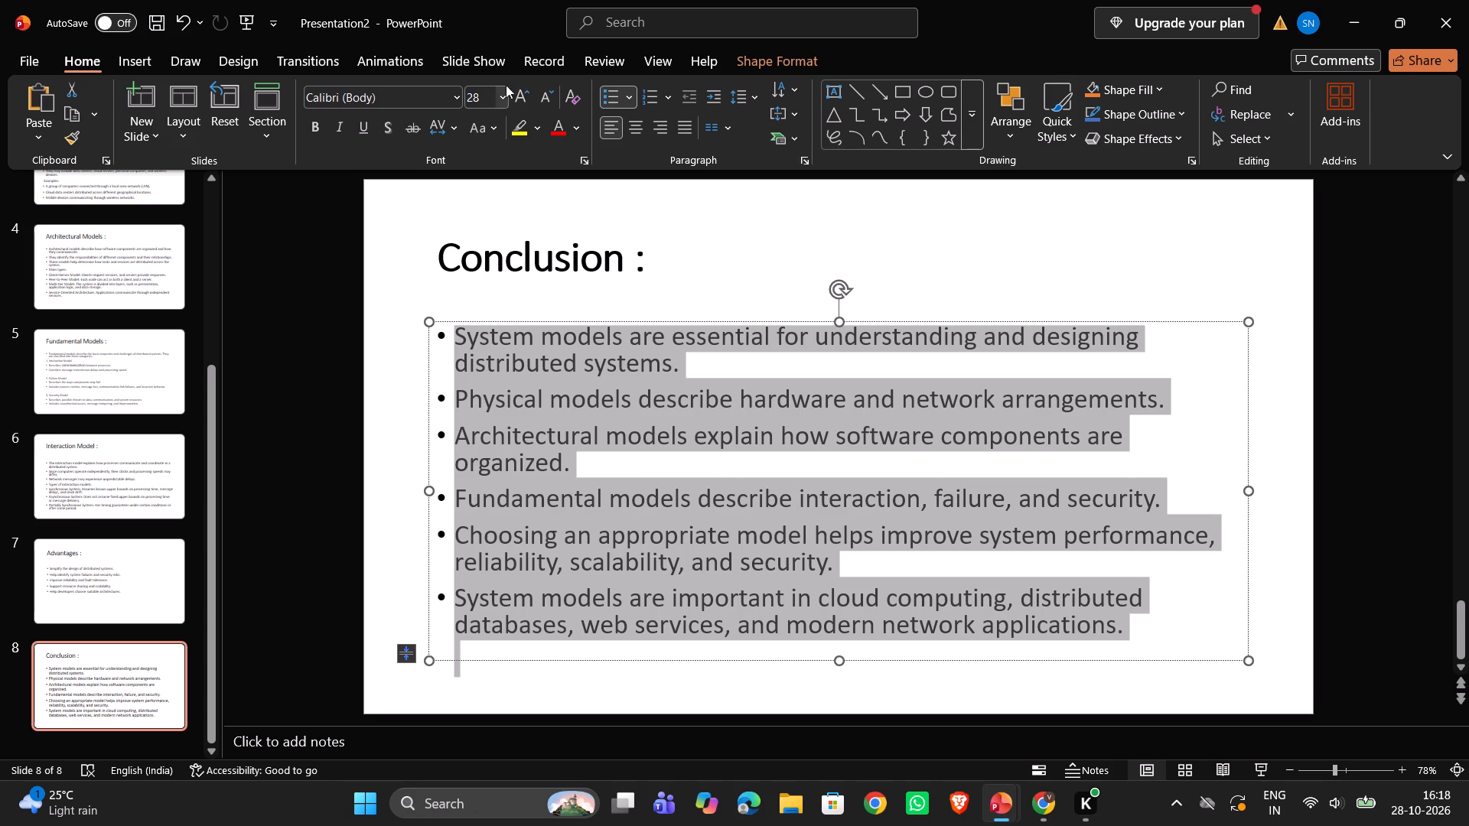
click(548, 97)
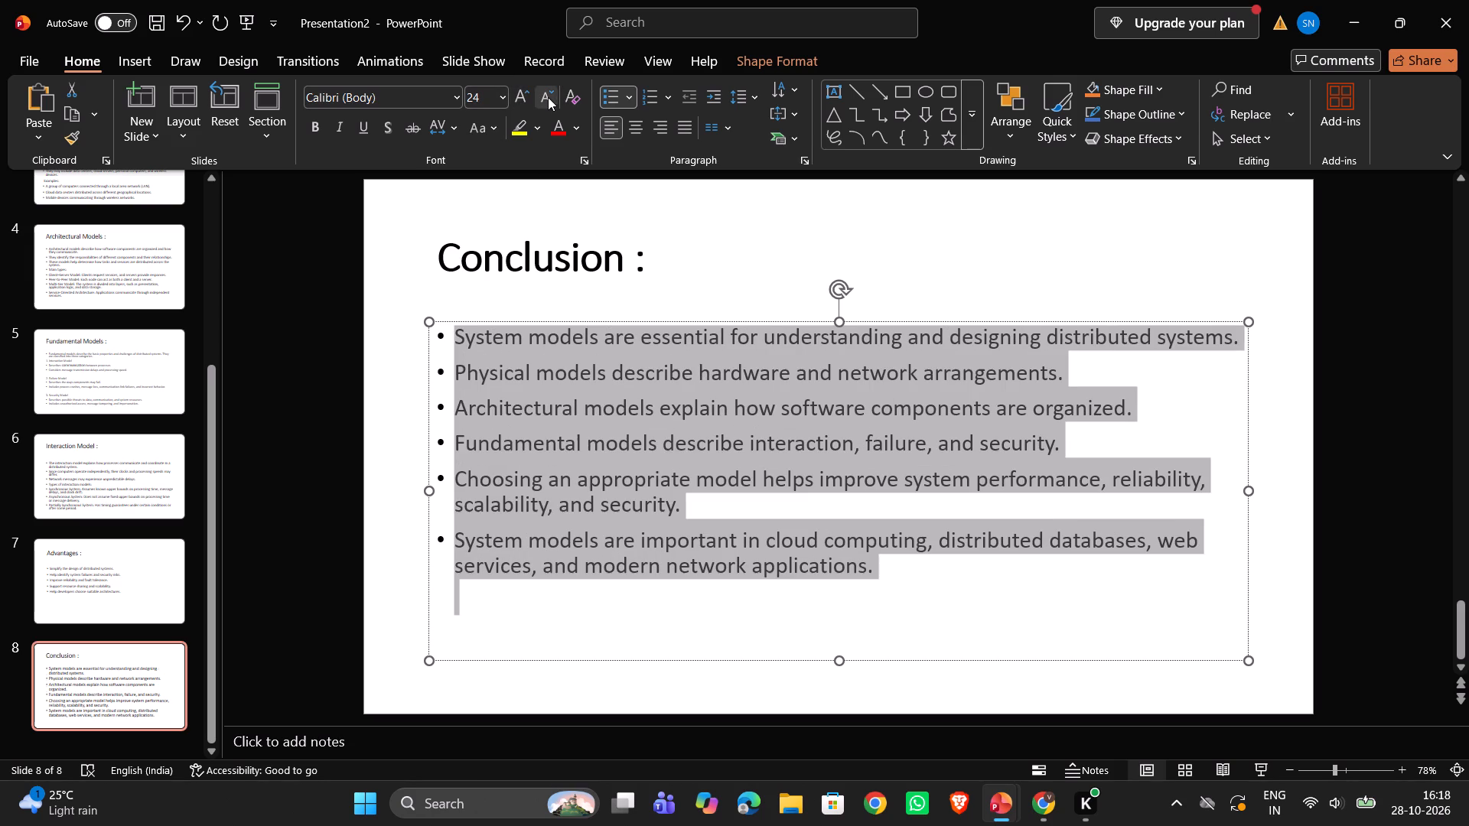
Move the eighth slide's bulleted body box and its title box lower on the slide.
click(582, 436)
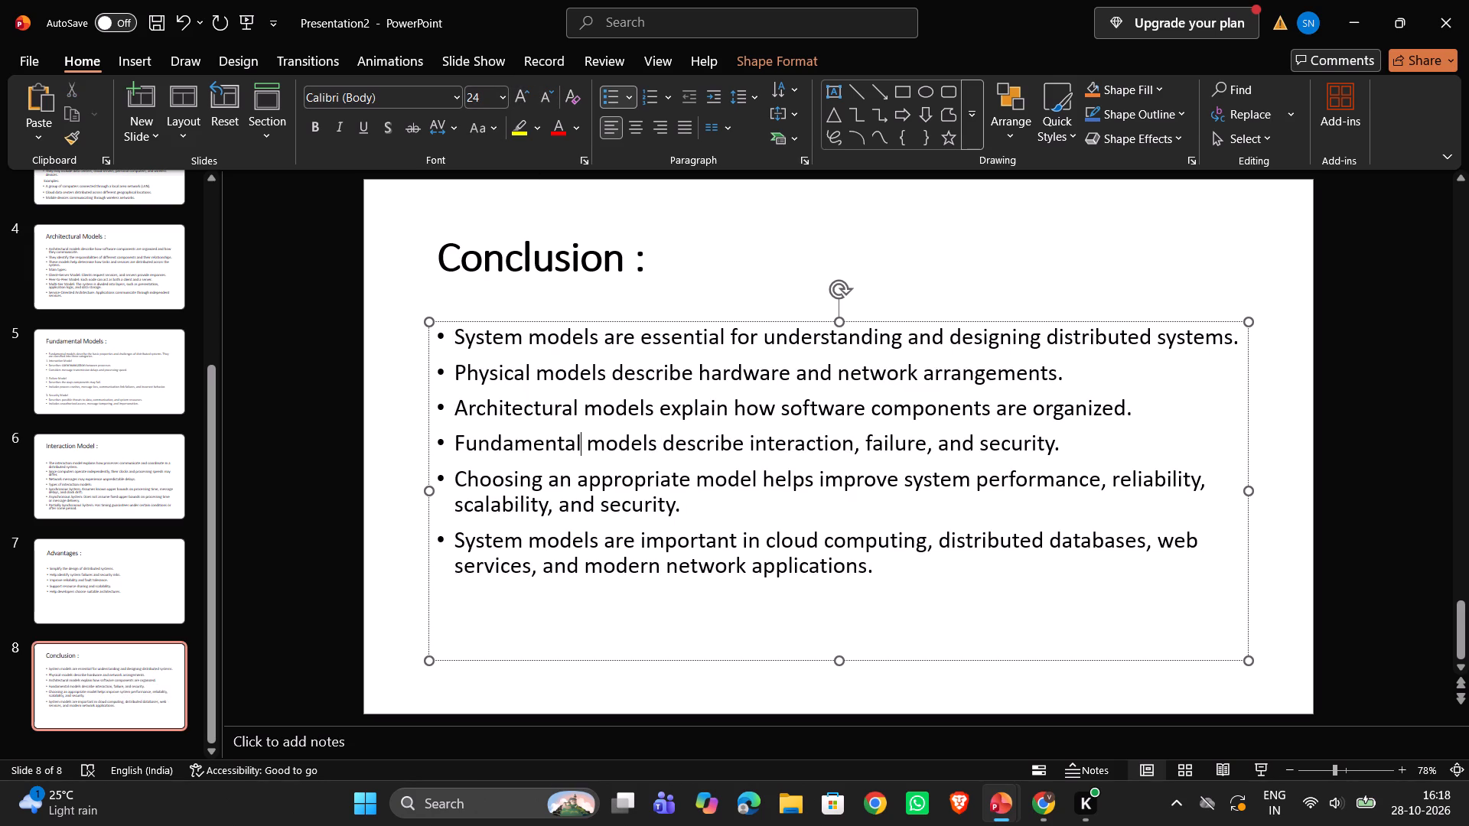
drag(724, 320, 713, 377)
click(562, 244)
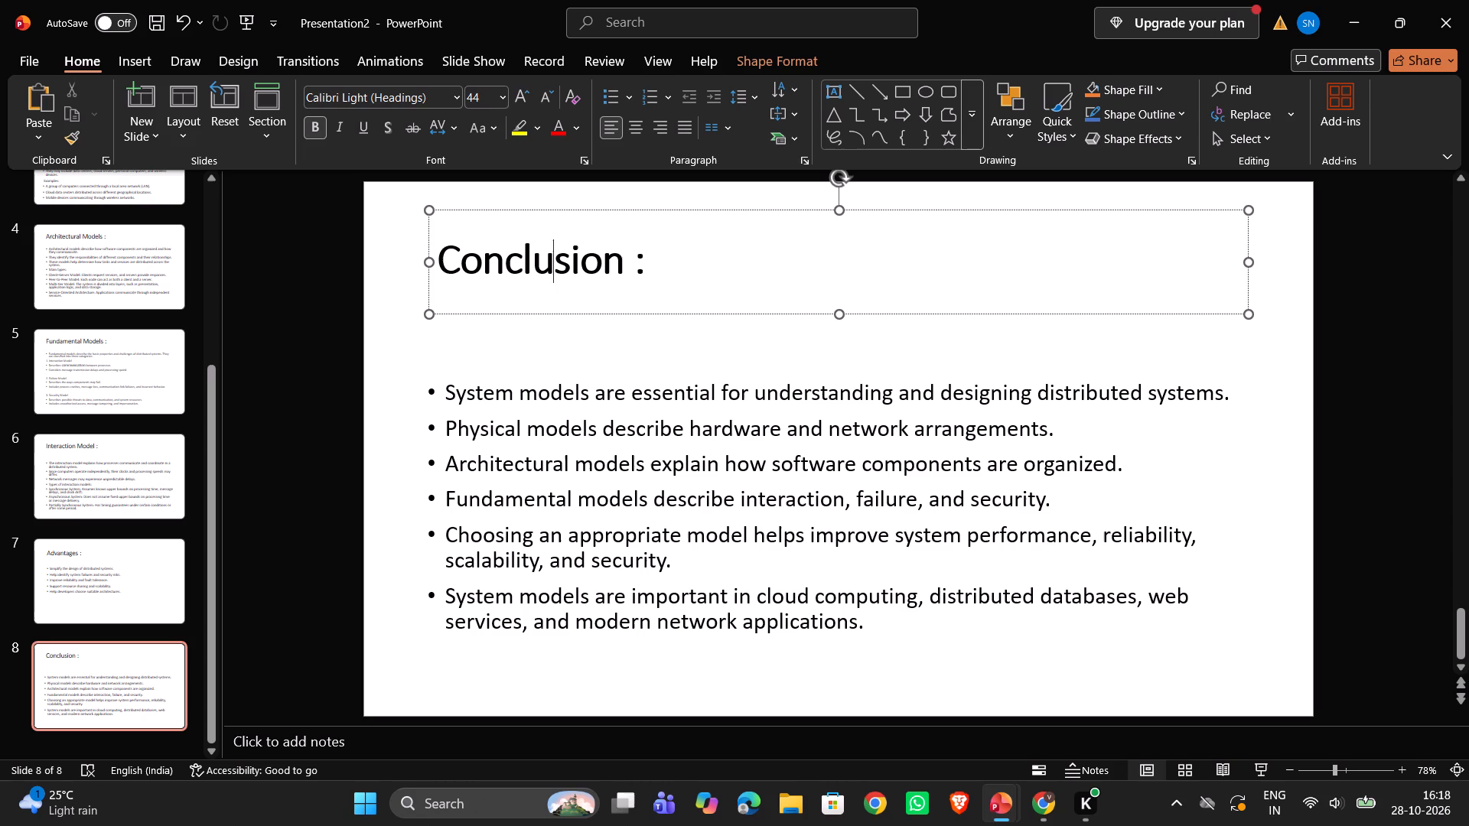
drag(660, 212, 665, 226)
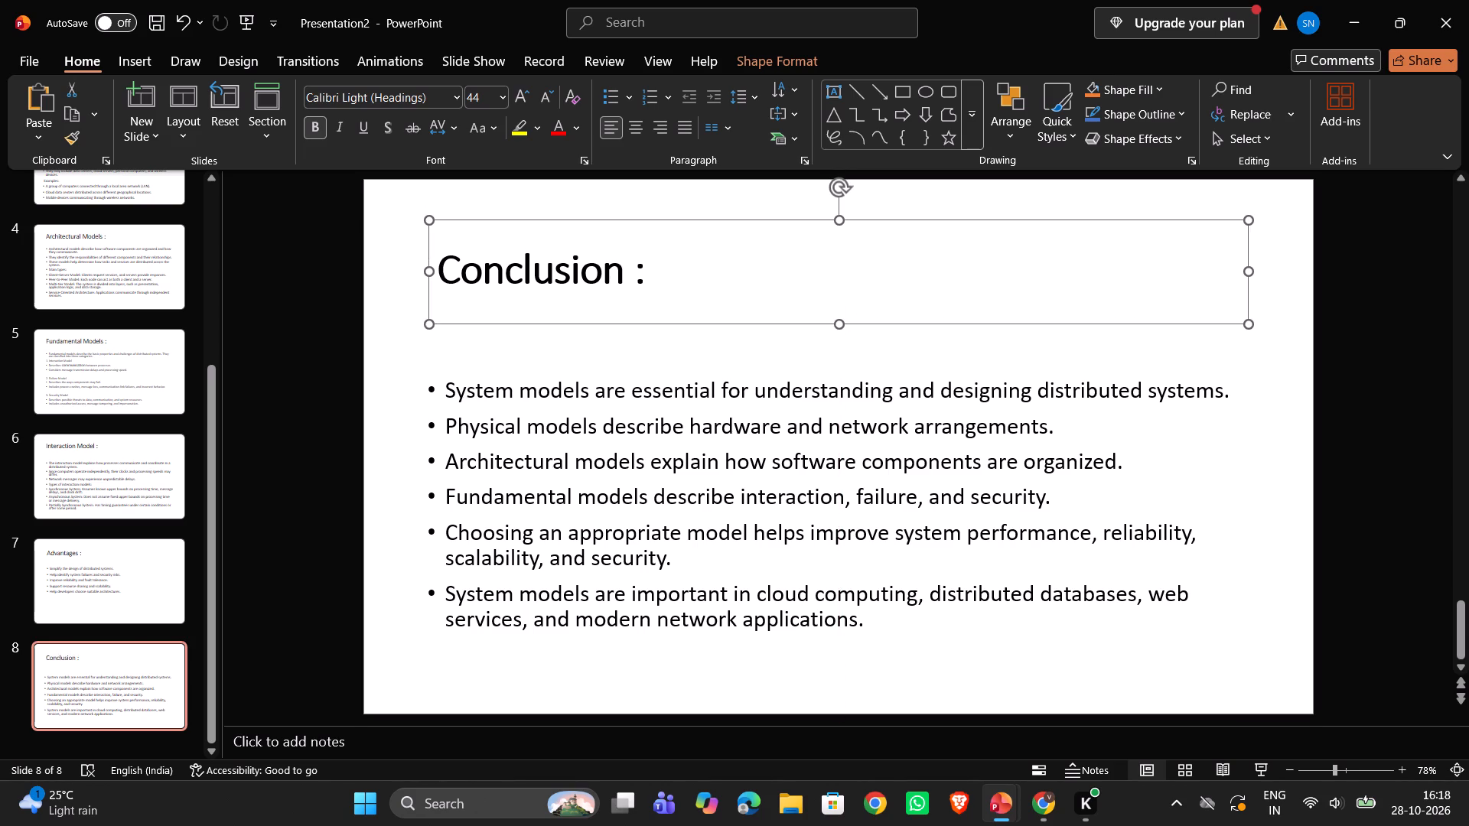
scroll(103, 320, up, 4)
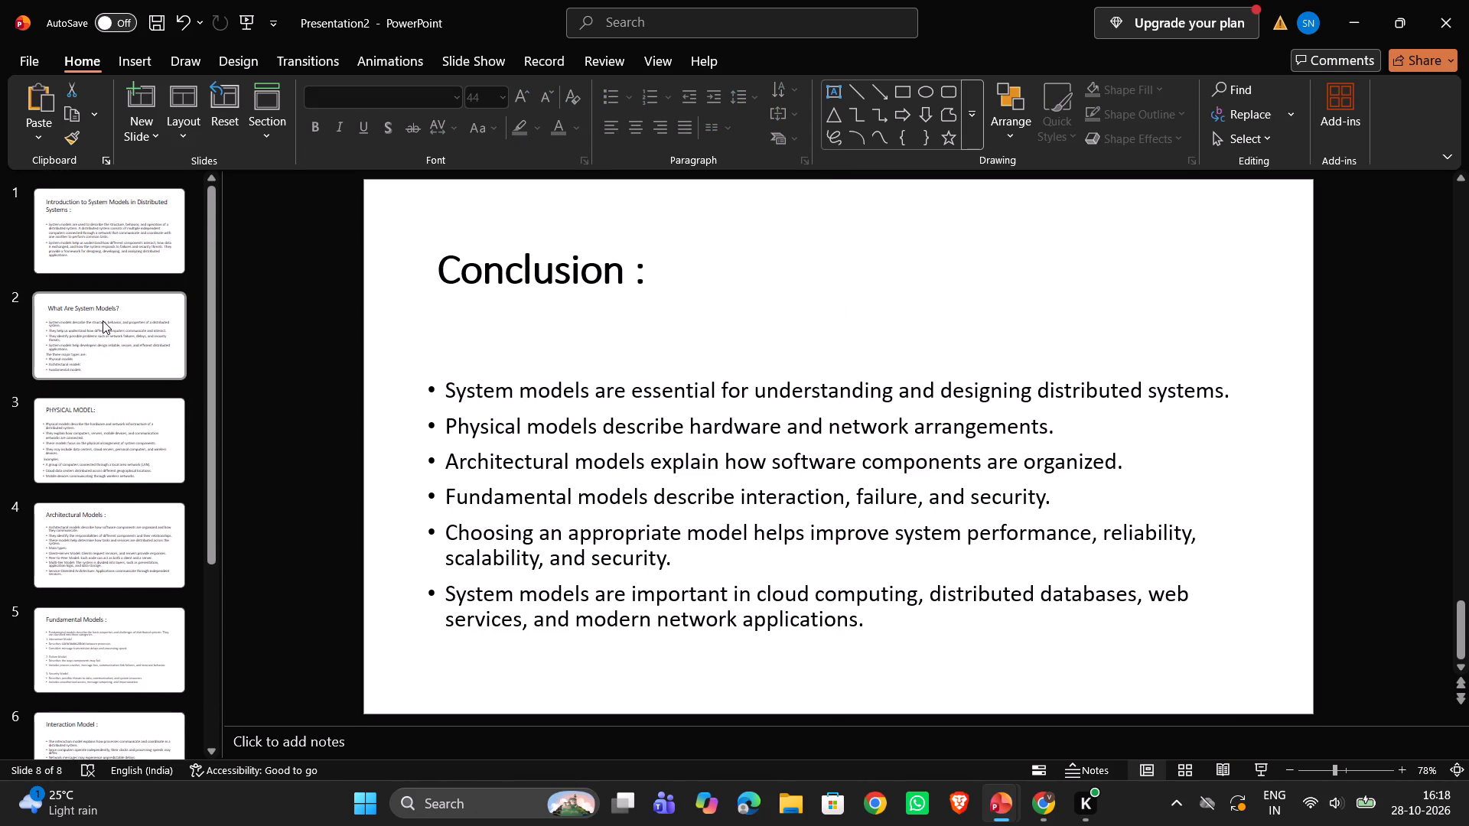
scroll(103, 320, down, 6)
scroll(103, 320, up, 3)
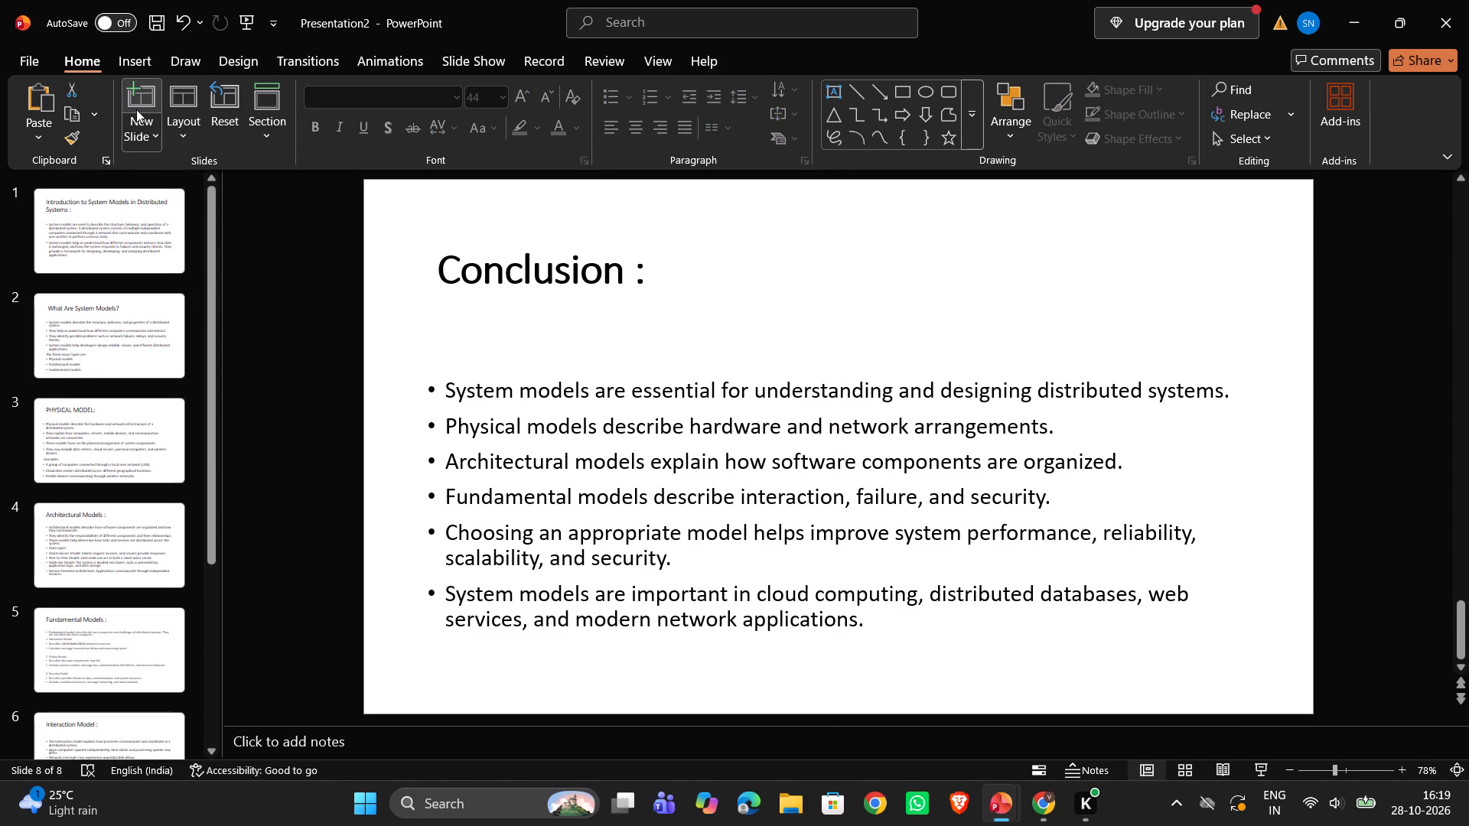
Switch to the BDA-8 presentation and copy its first slide, the CMR Engineering College title slide "Hive Overview".
key(alt+Tab)
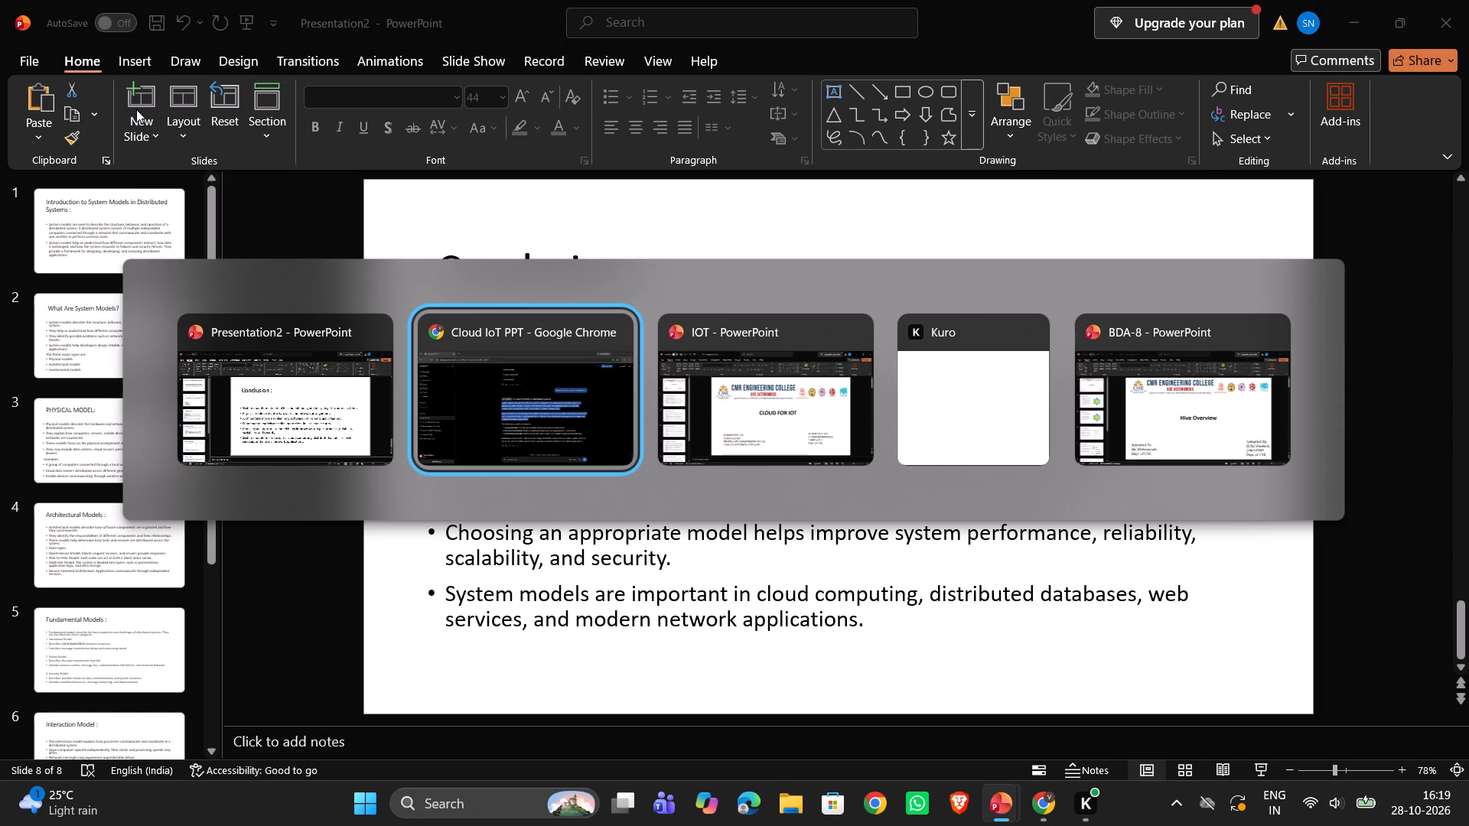
key(alt+Tab)
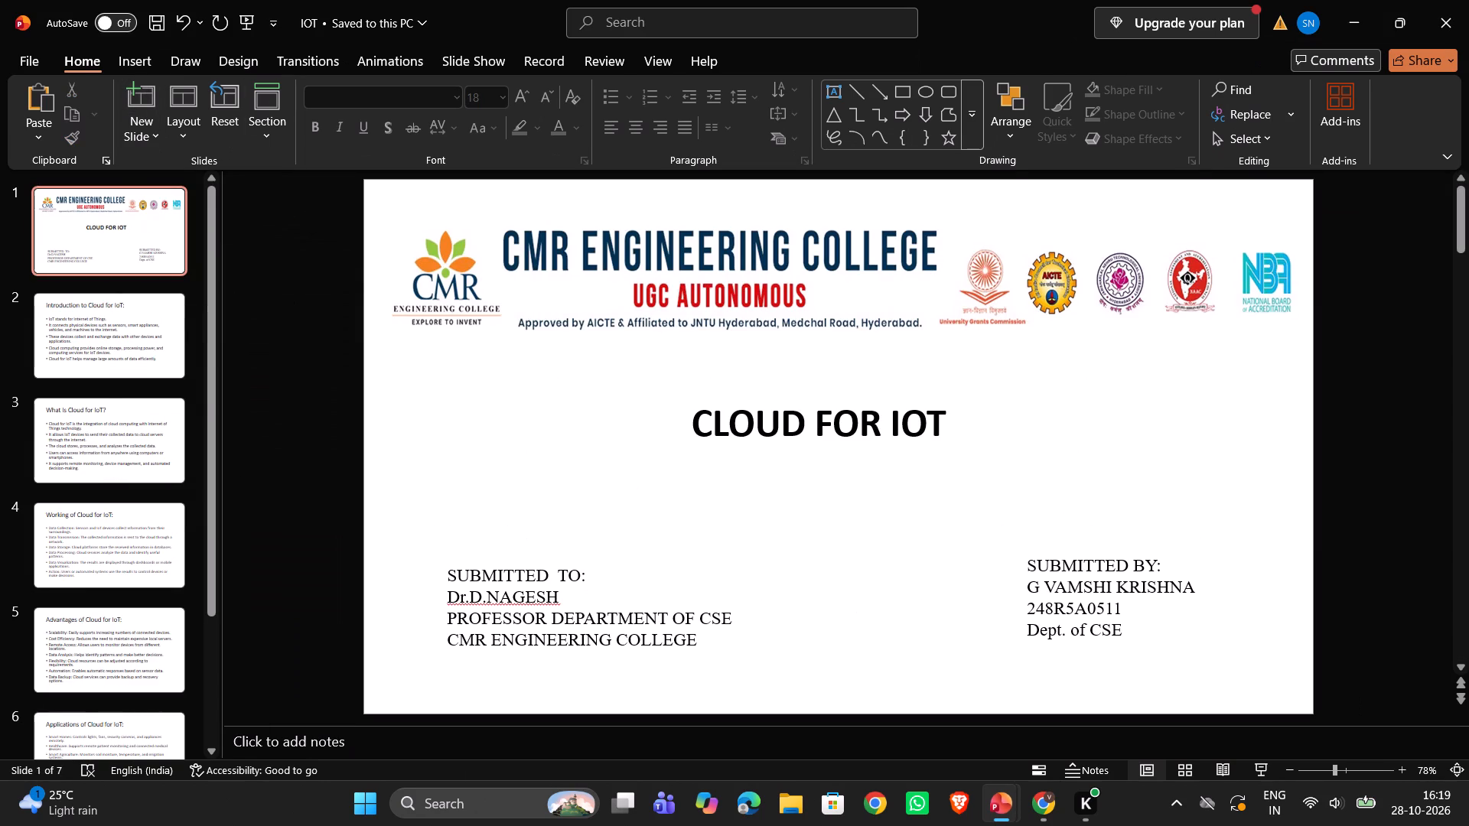
key(alt+Tab)
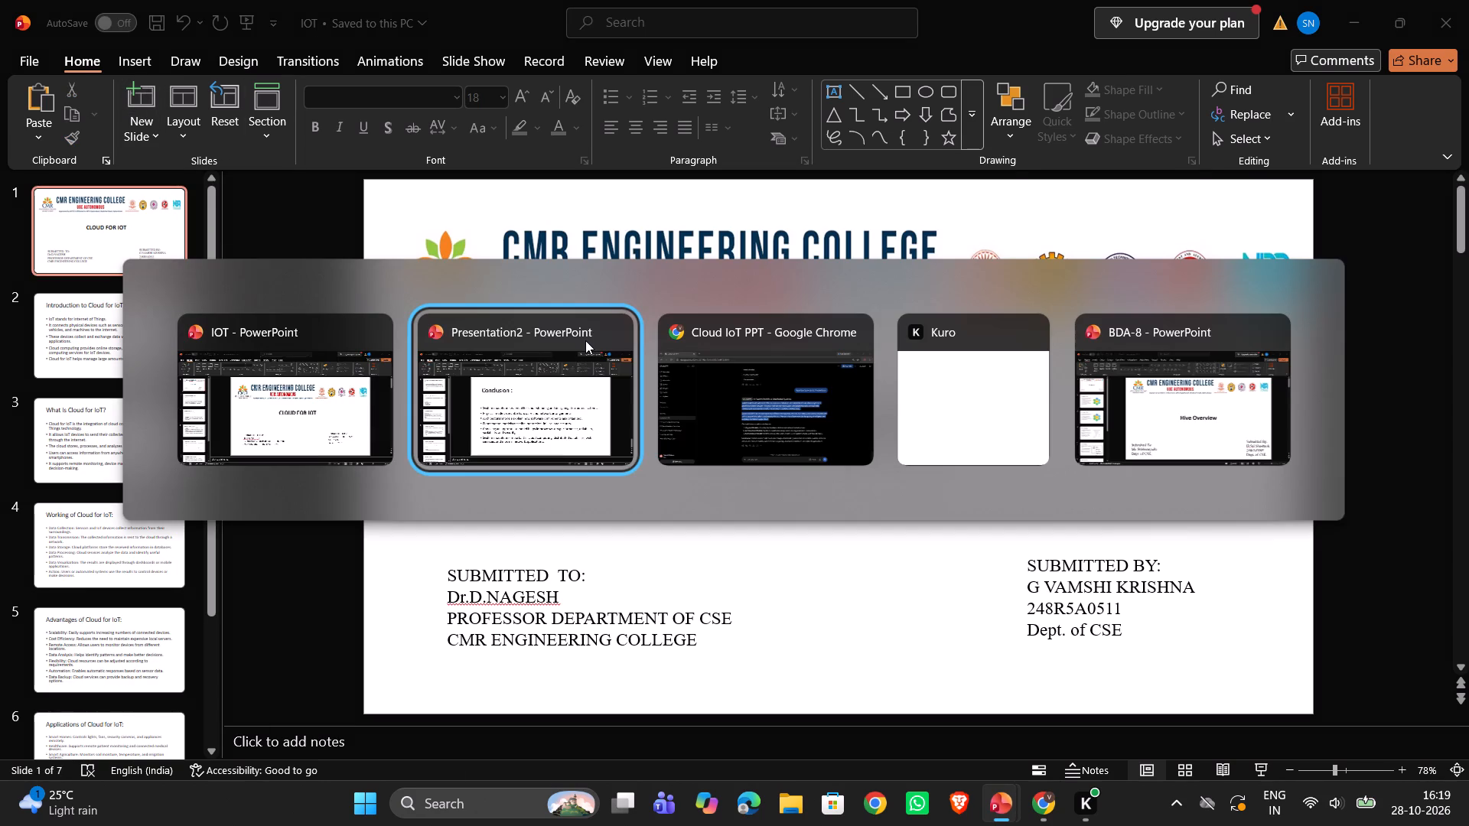
key(alt+Tab)
key(alt+Tab)
key(alt+Tab)
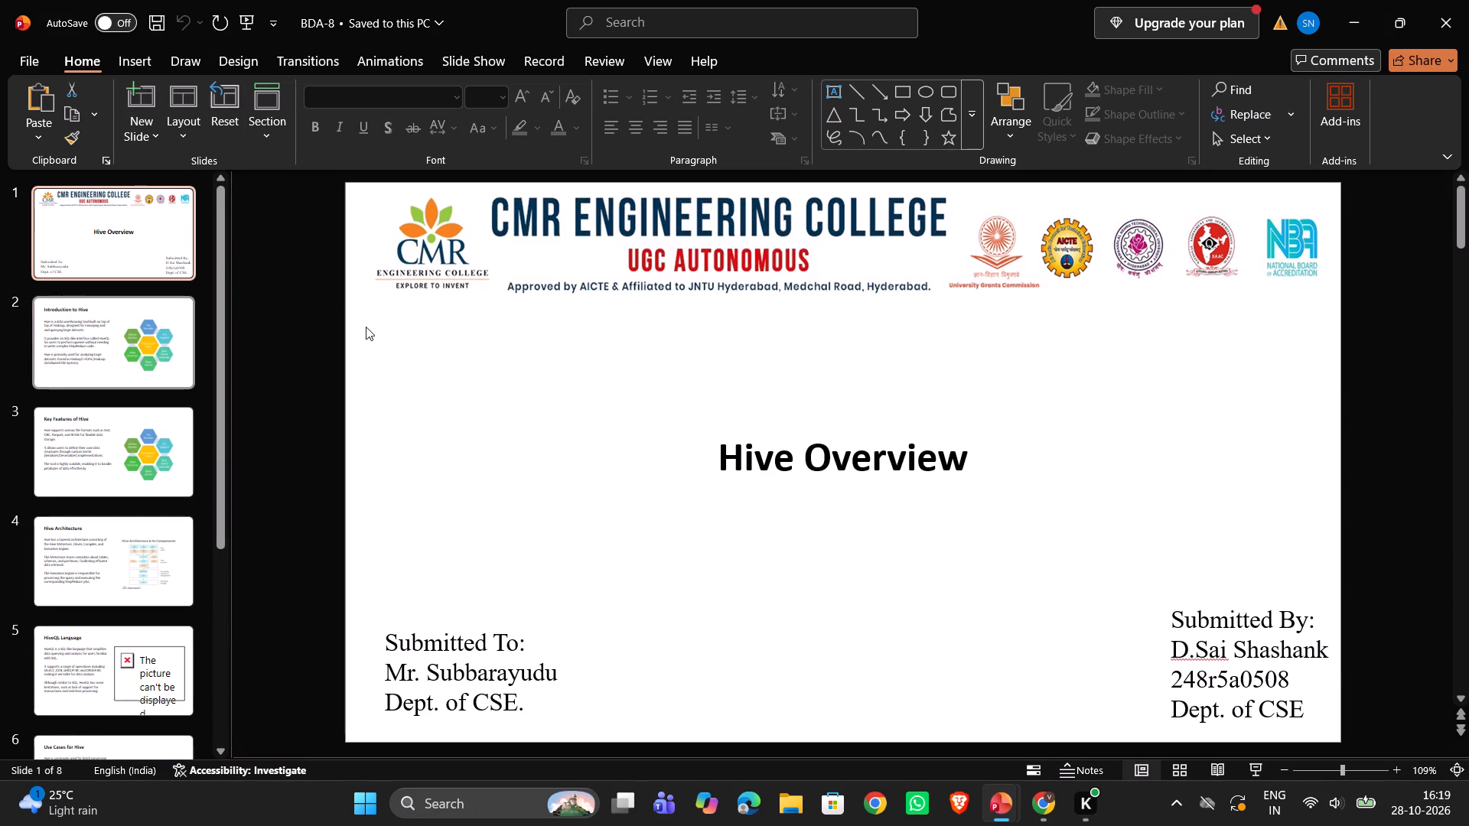
right_click(151, 242)
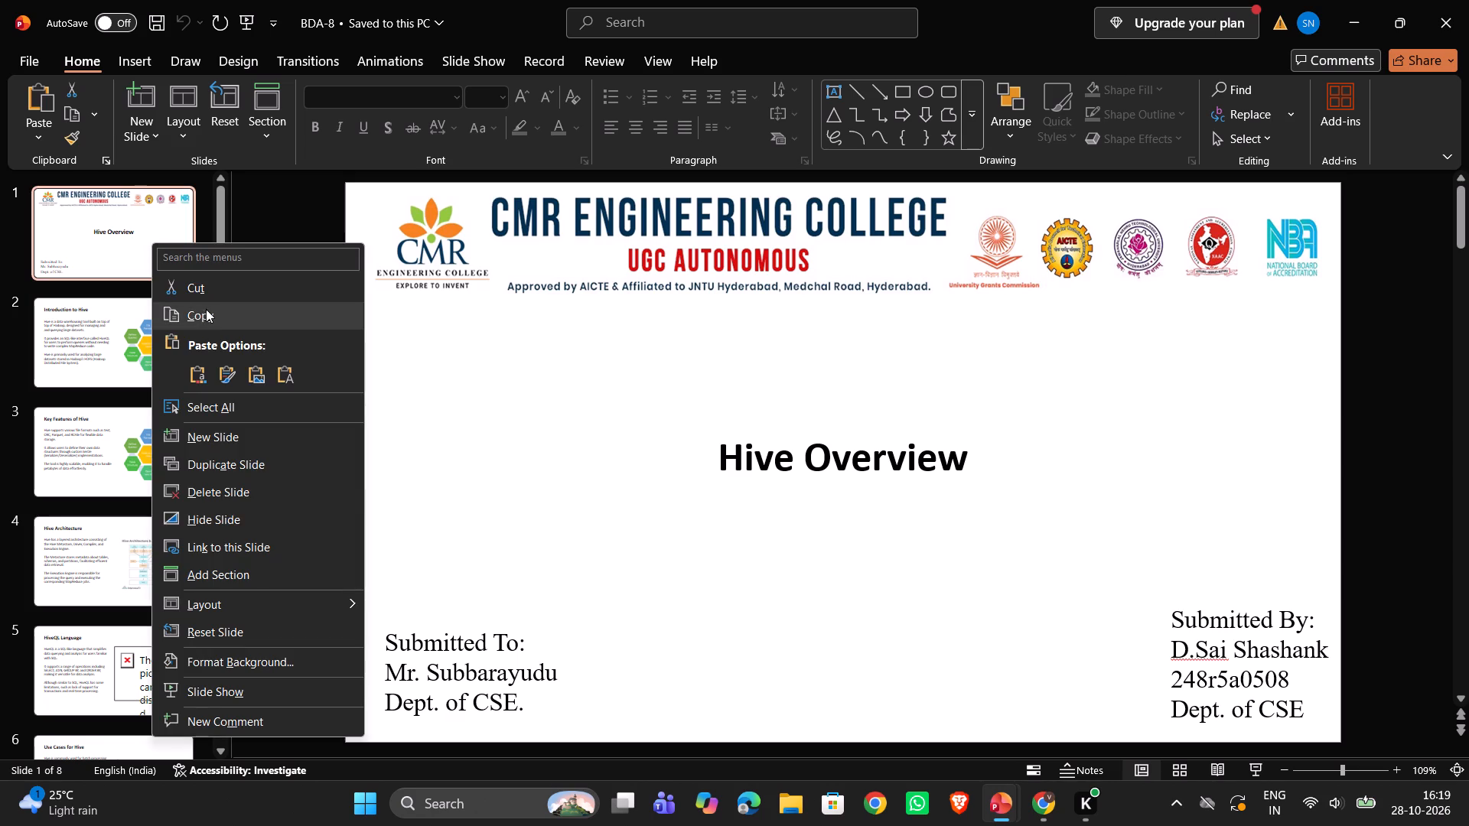
click(210, 312)
Paste the copied college title slide into Presentation2 and make it the first slide.
key(alt+Tab)
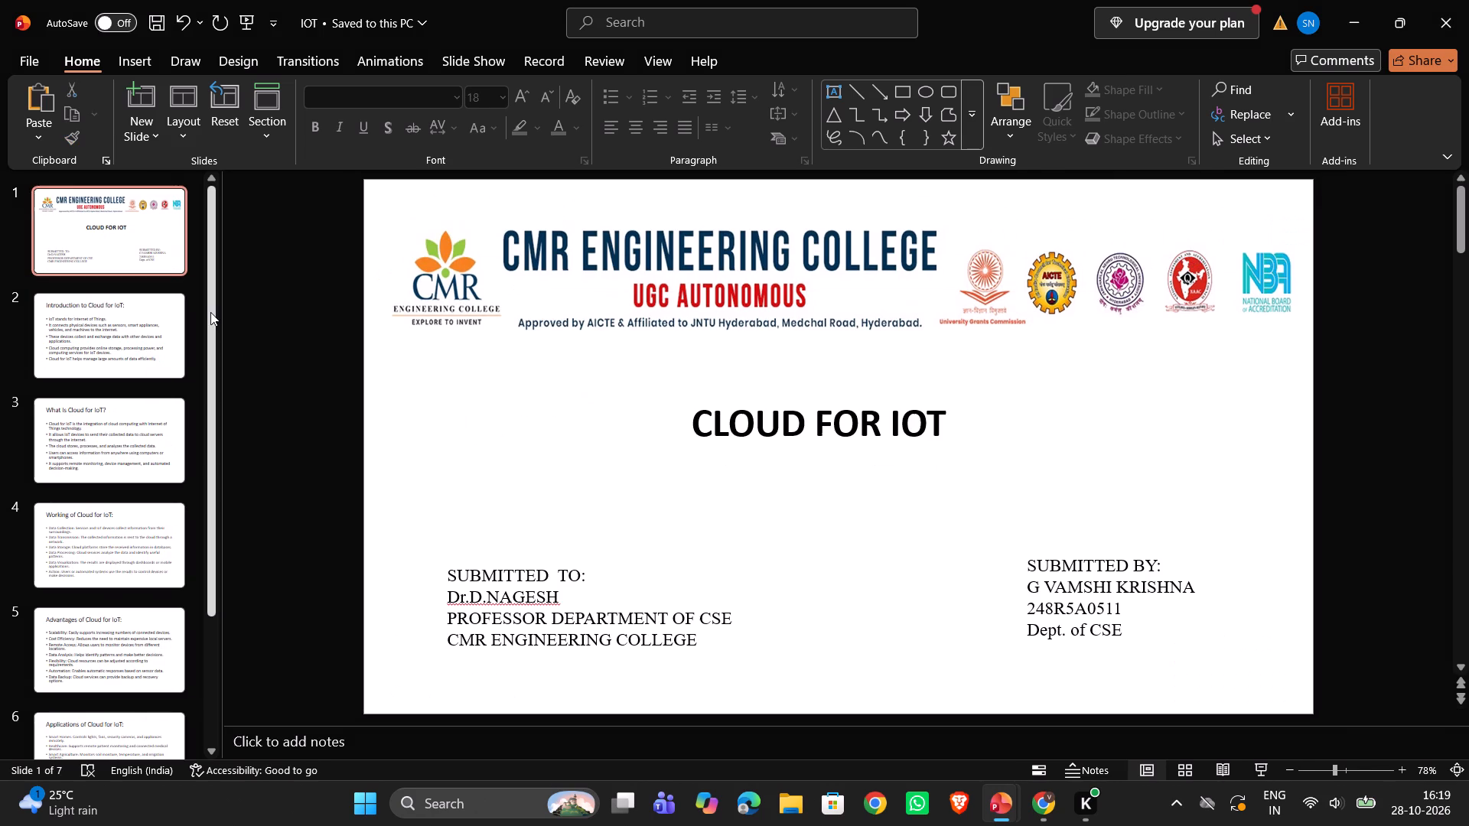
key(alt+Tab)
key(alt+Tab)
key(alt+Tab)
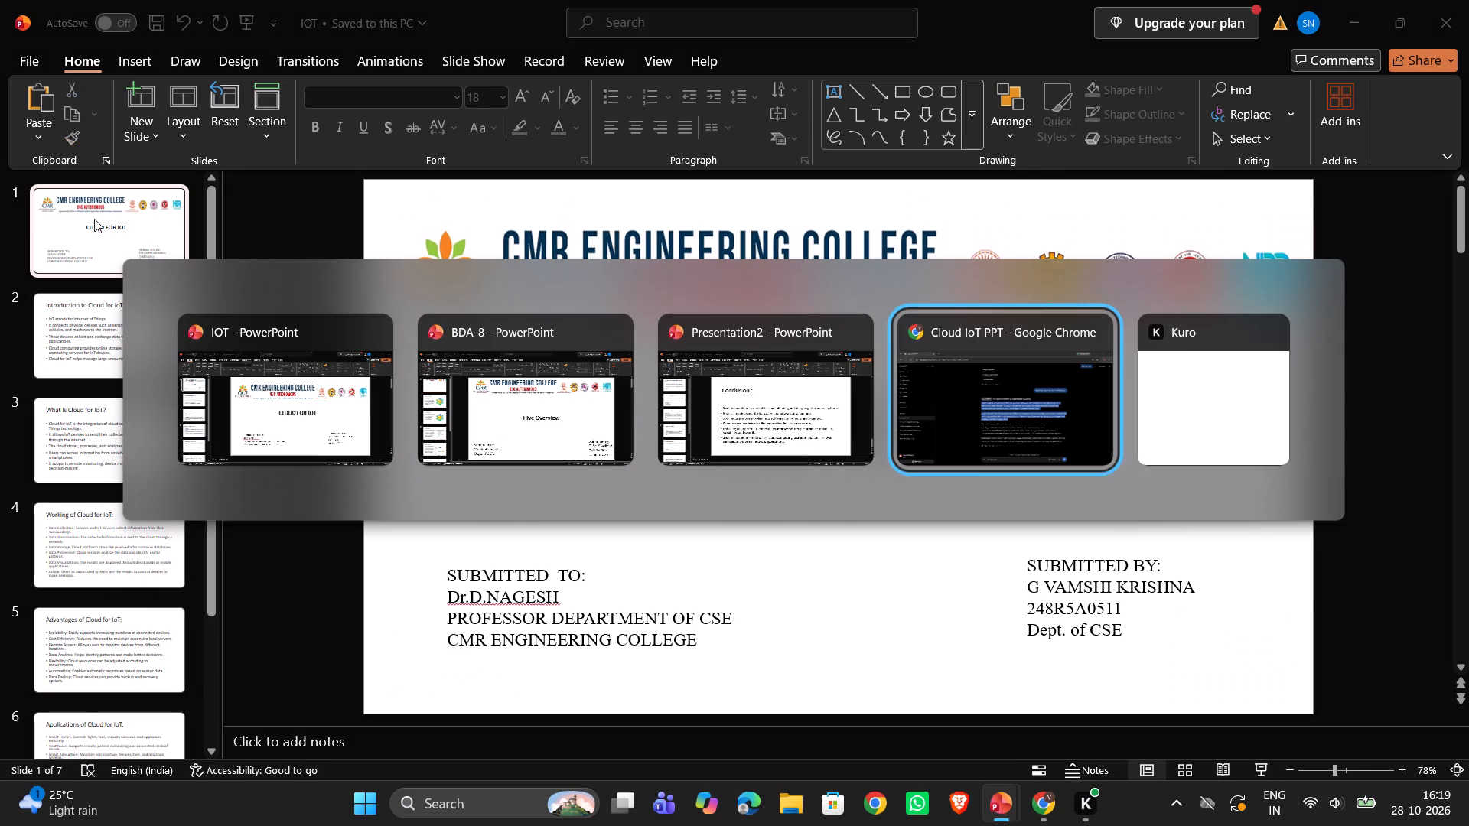
key(alt+Tab)
key(alt+Tab)
key(alt+Tab)
key(alt+Tab)
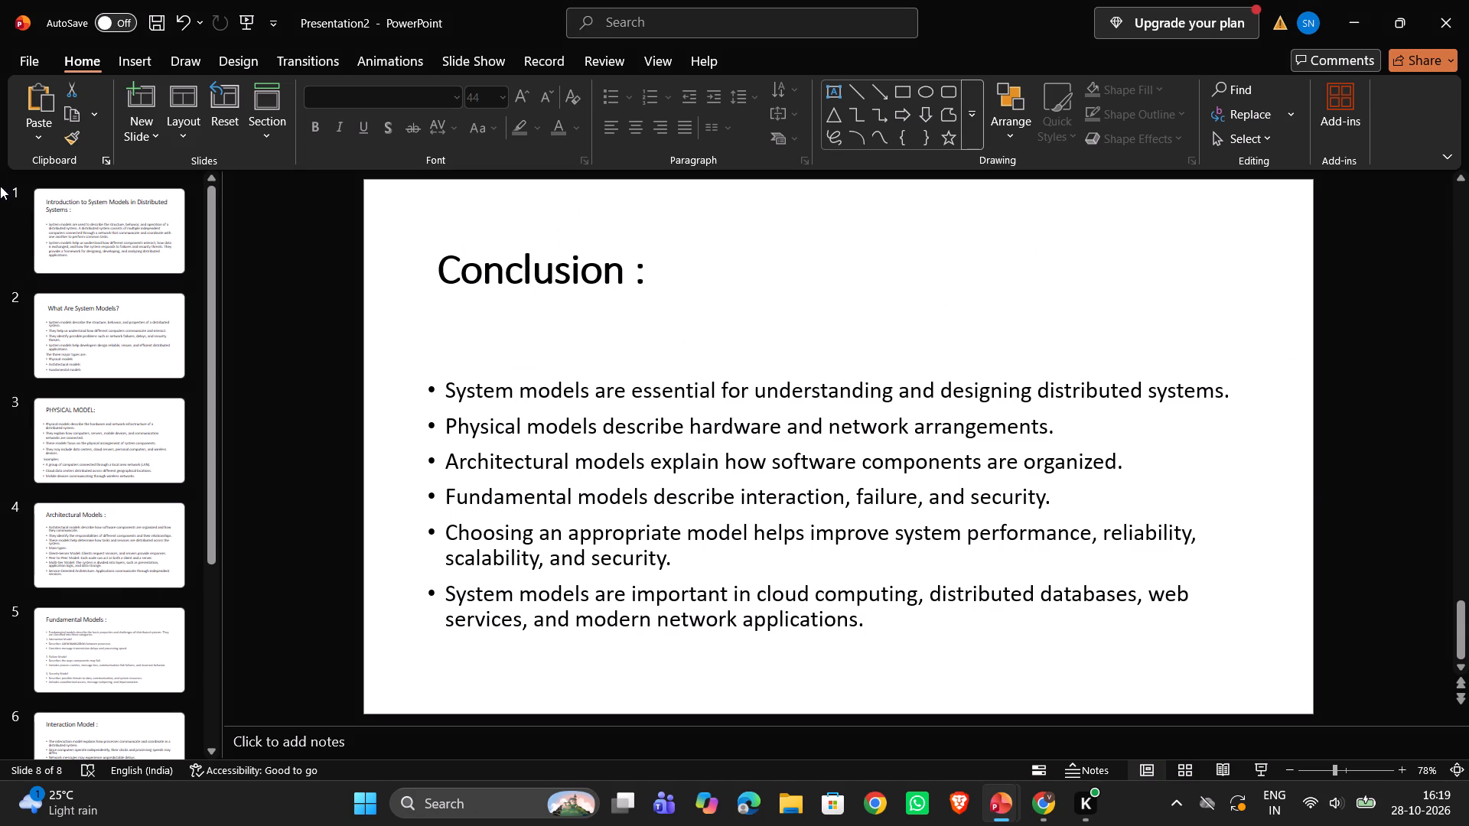
scroll(192, 240, up, 1)
key(ctrl+v)
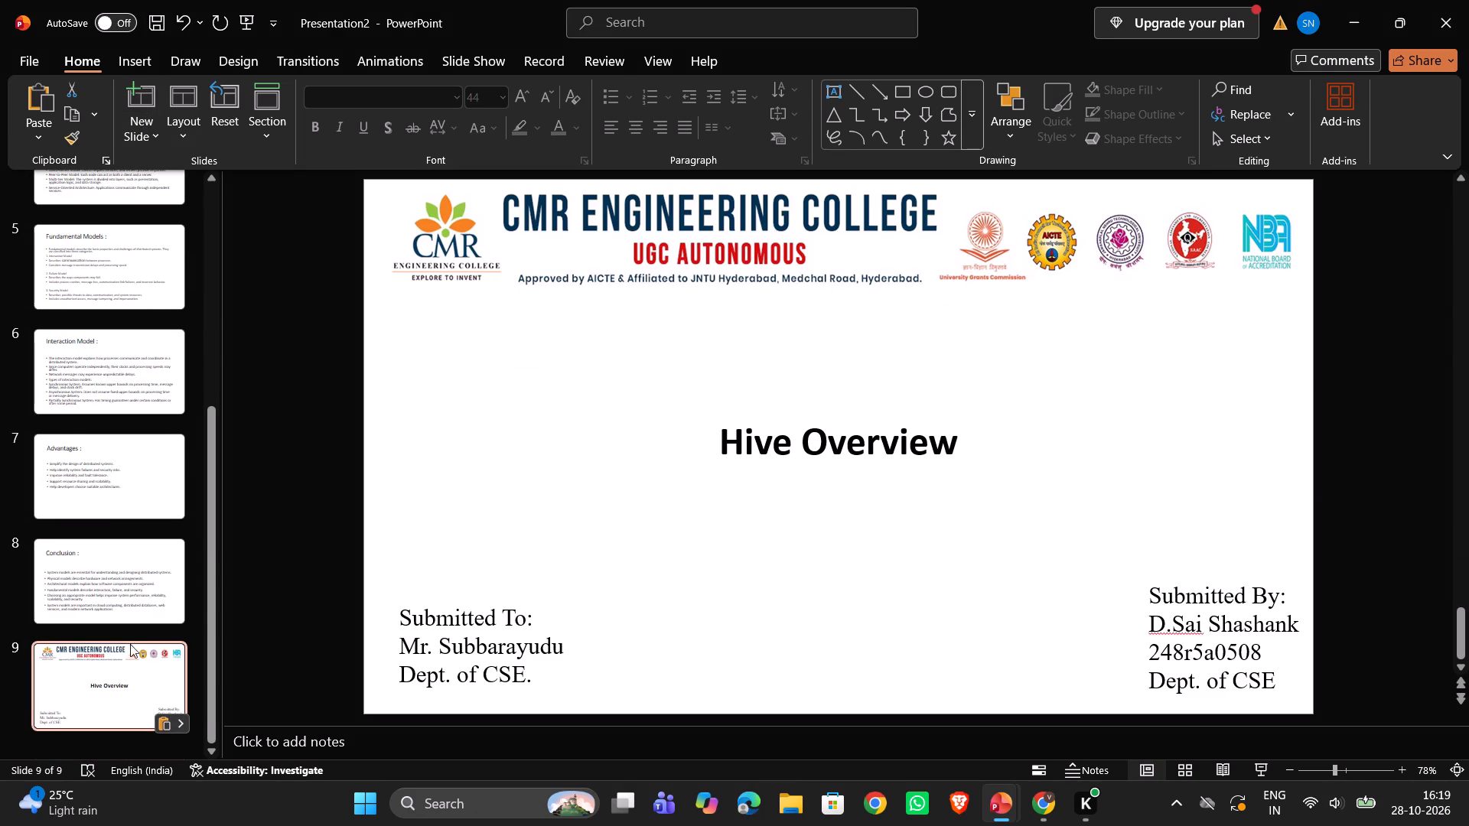
drag(131, 663, 141, 193)
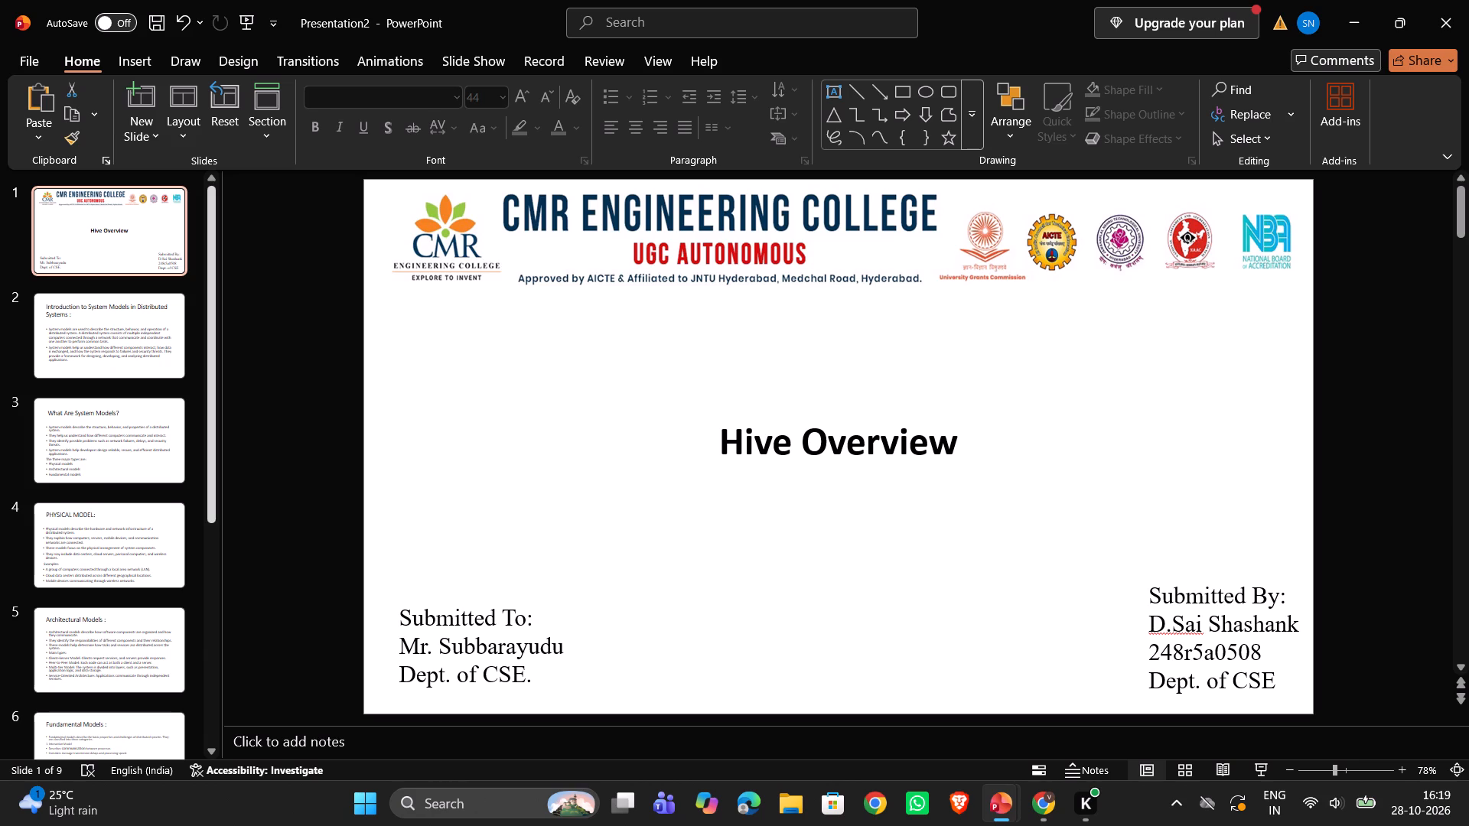
Replace the title slide's "Hive Overview" heading with "SYSTEM MODELS".
click(880, 455)
key(Right)
key(Right)
key(Right)
key(Right)
key(Right)
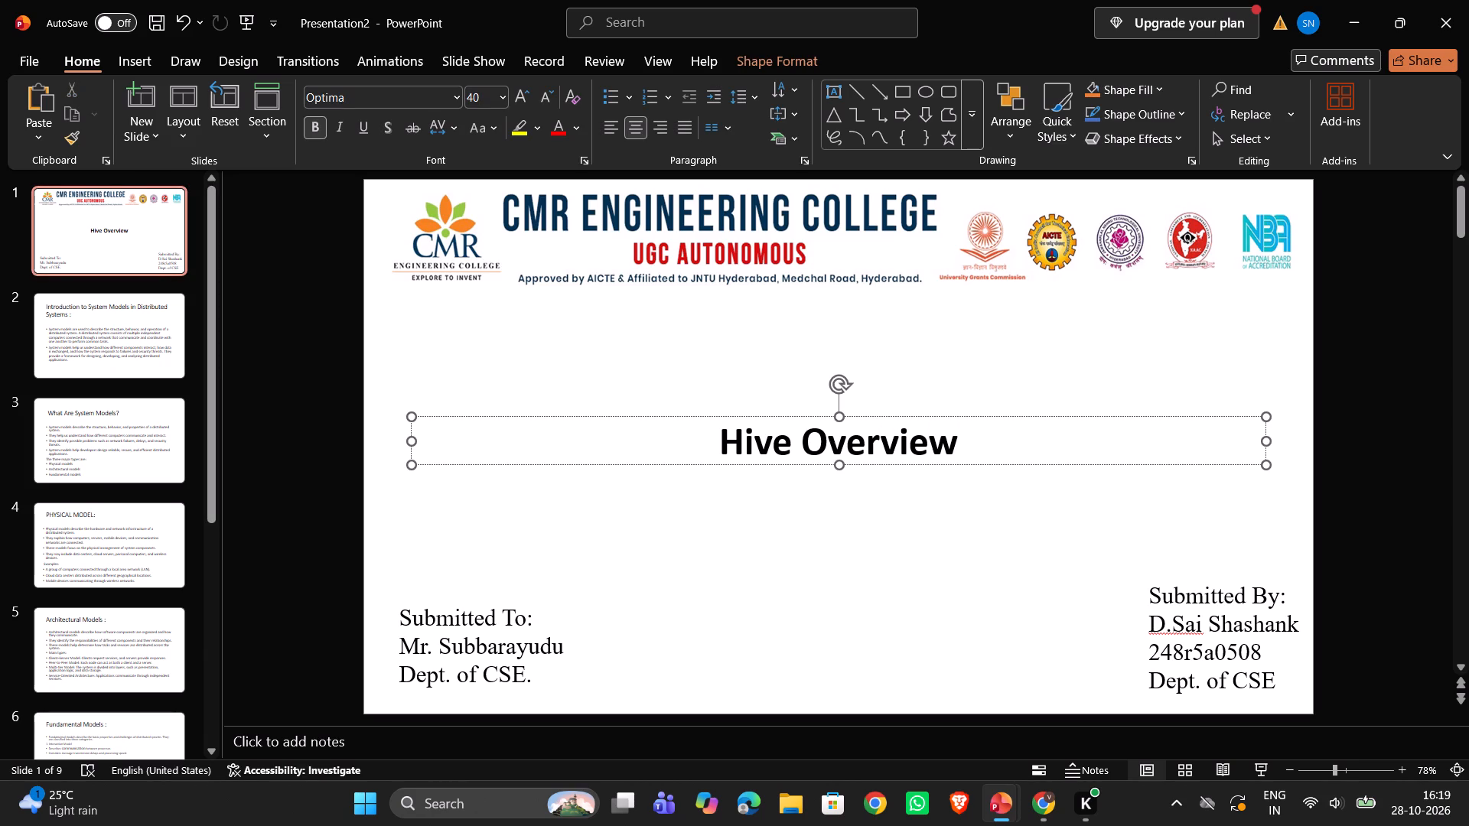
key(BackSpace)
key(BackSpace)
key(BackSpace)
key(BackSpace)
key(BackSpace)
key(BackSpace)
key(BackSpace)
key(BackSpace)
key(BackSpace)
key(BackSpace)
key(BackSpace)
key(BackSpace)
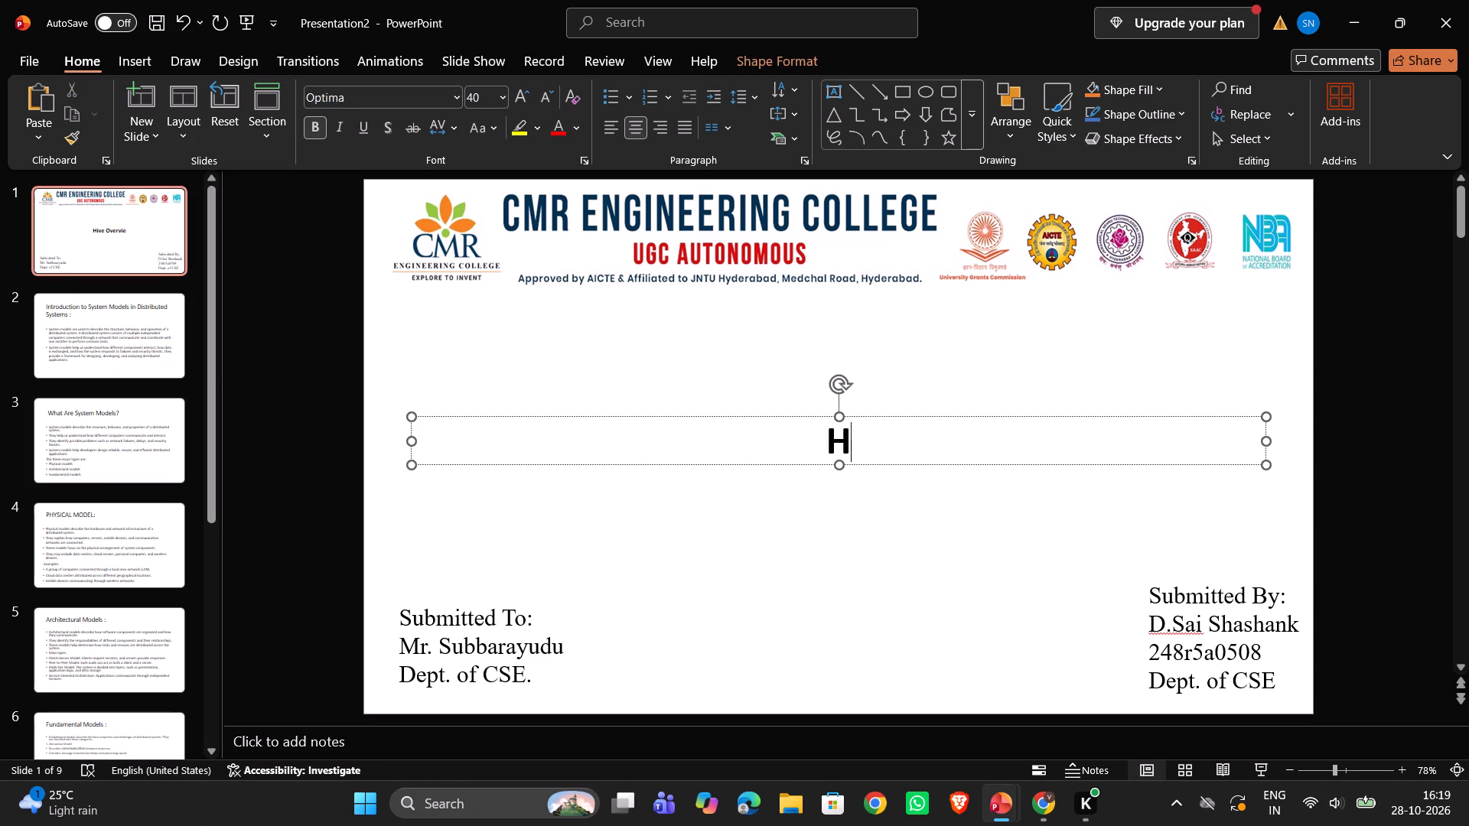
key(BackSpace)
text(SYSTEM MODELS)
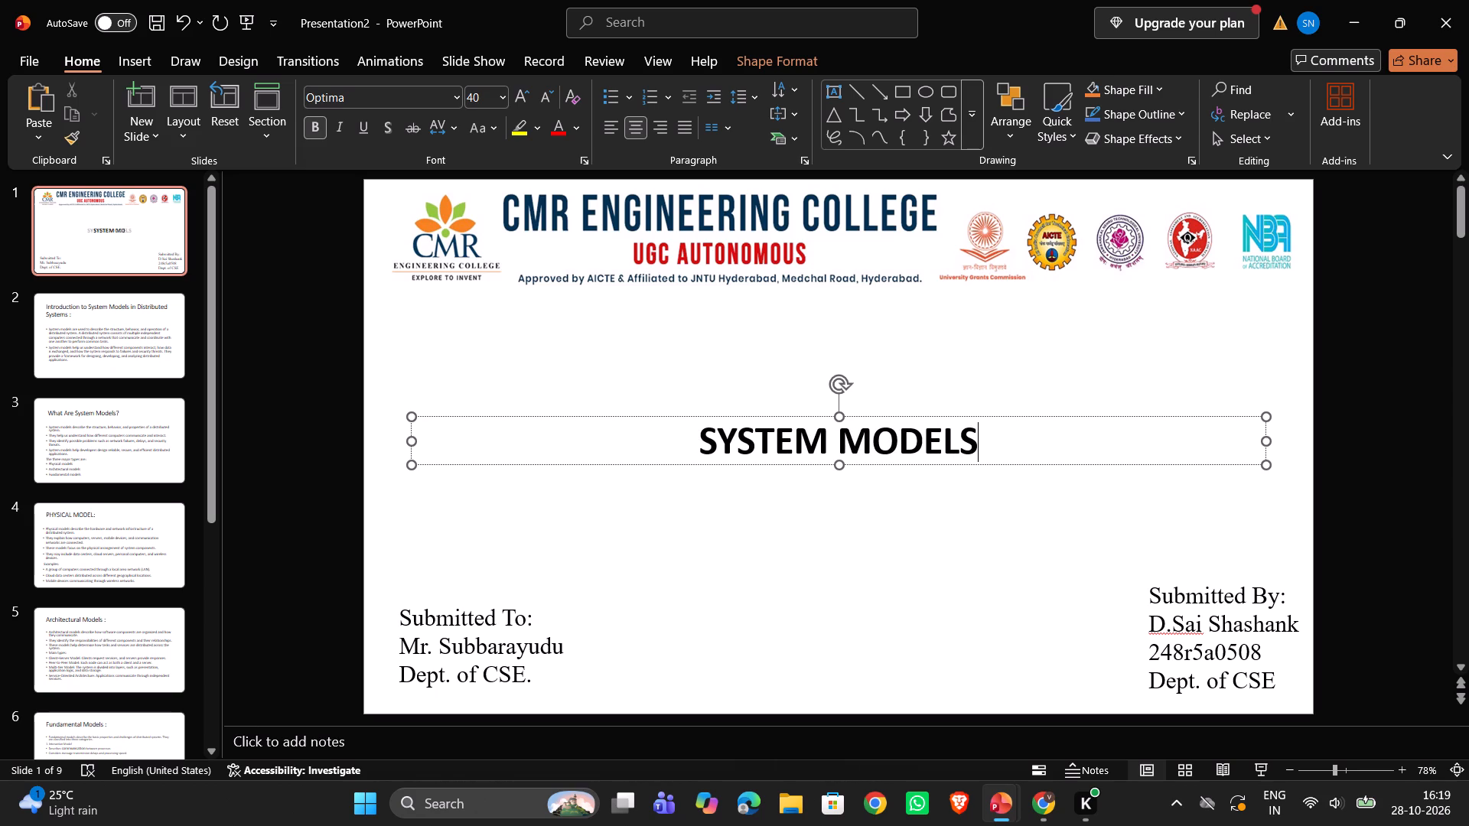
Move the title slide's college banner image lower and stretch its top edge slightly upward.
click(774, 274)
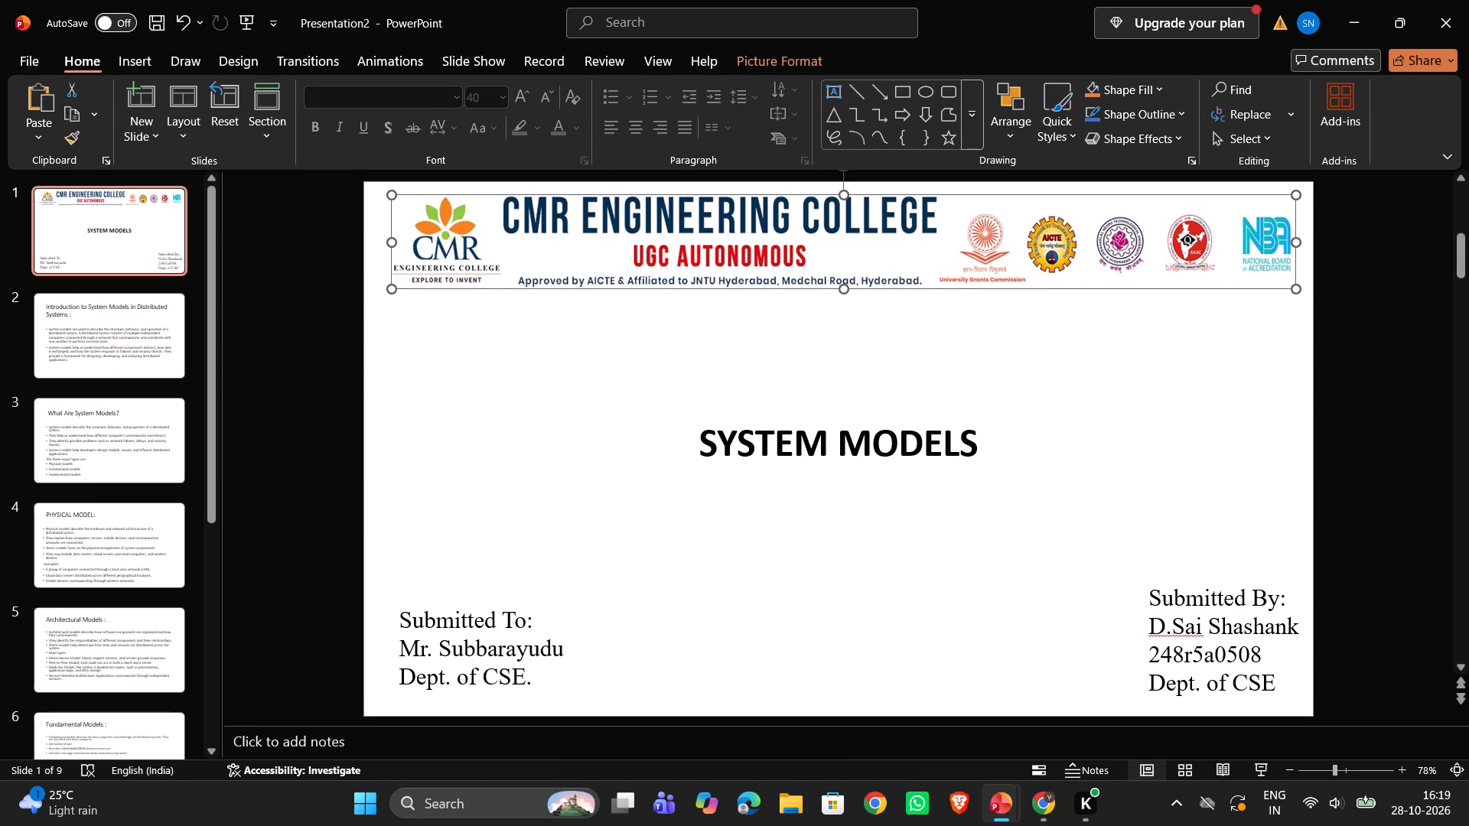
drag(817, 196, 819, 231)
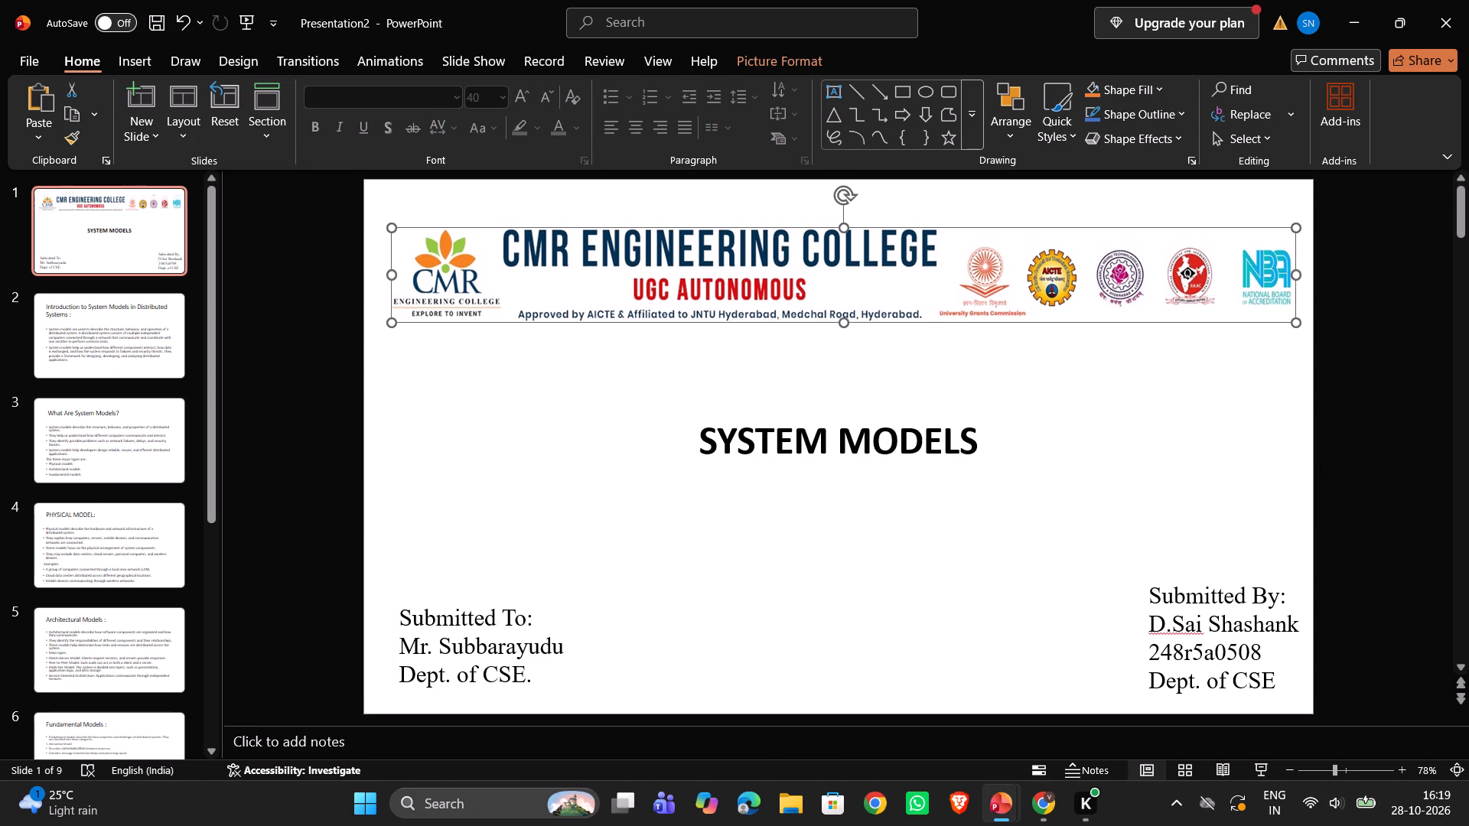
click(829, 321)
drag(829, 321, 829, 330)
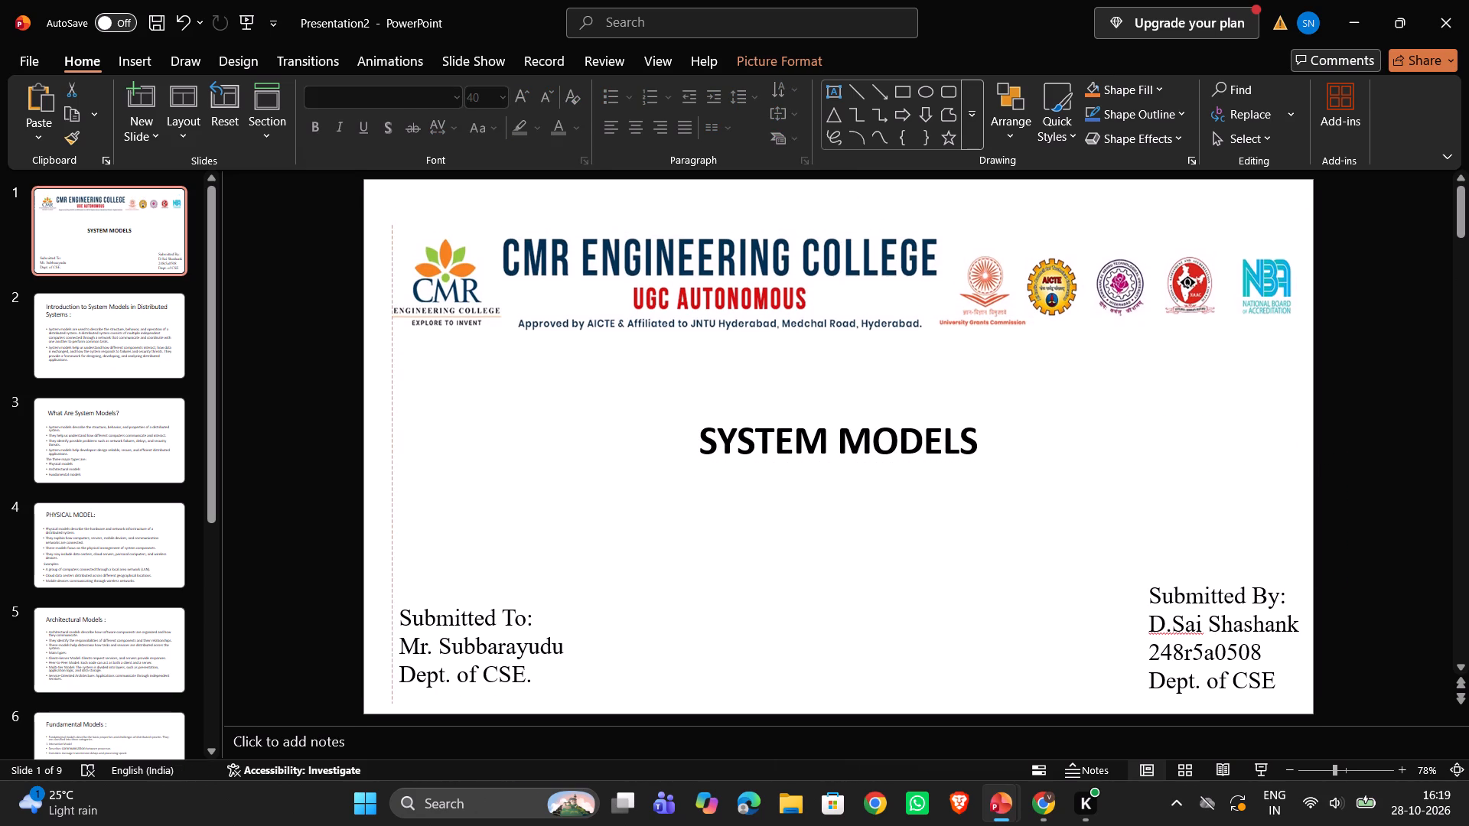
drag(829, 330, 829, 331)
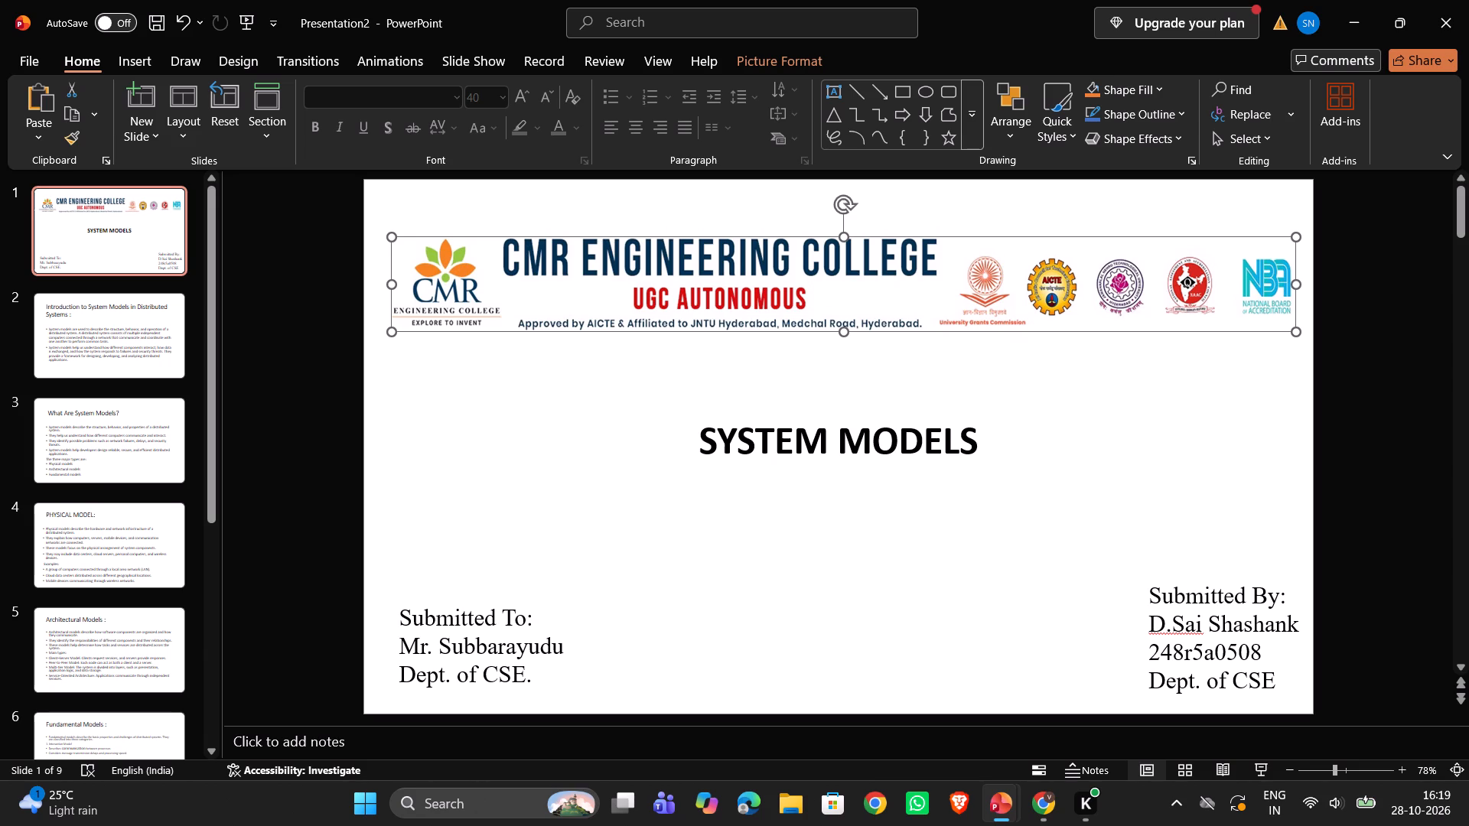
click(823, 234)
drag(845, 235, 842, 223)
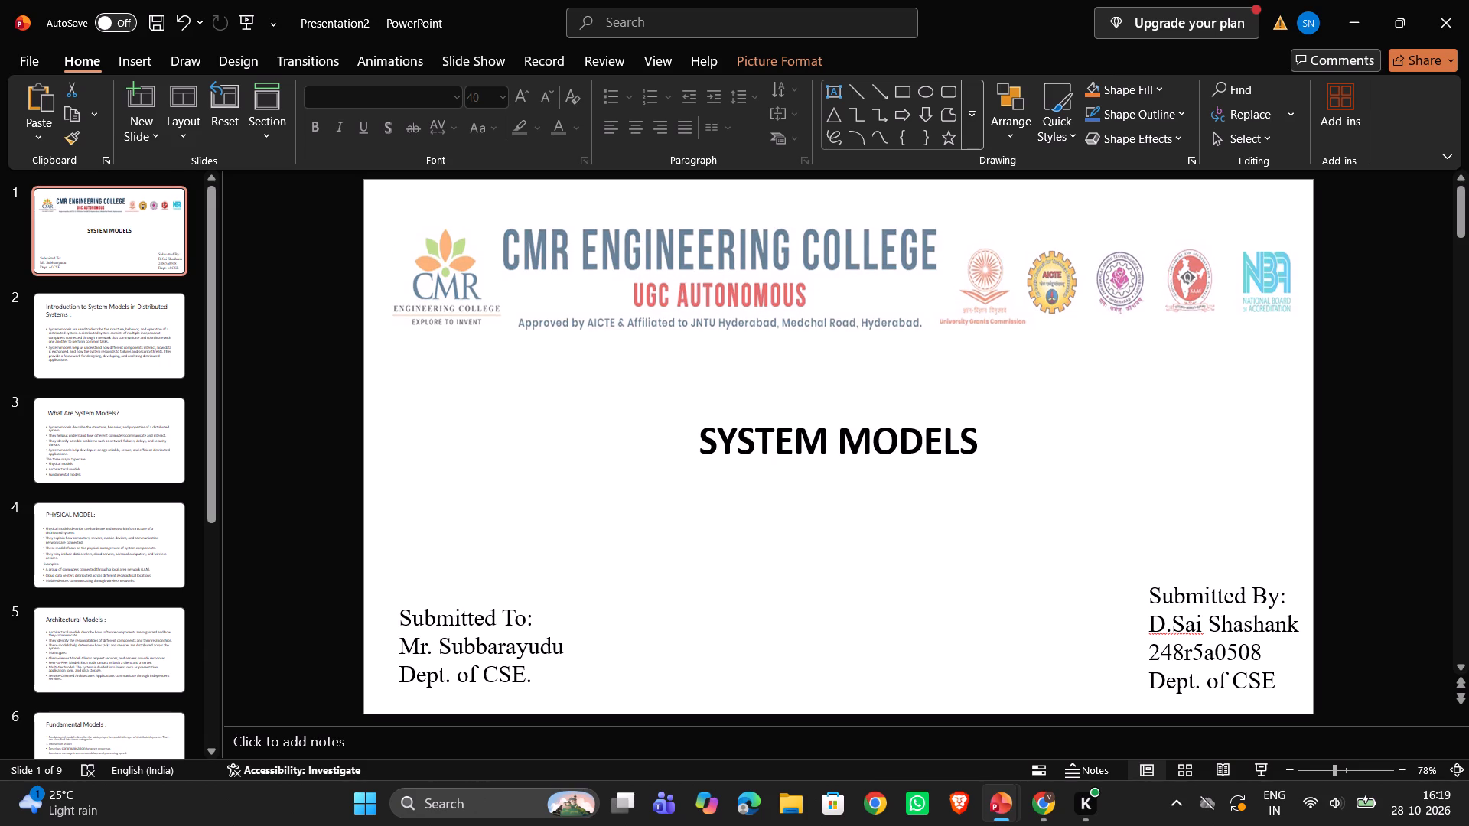
drag(842, 223, 842, 220)
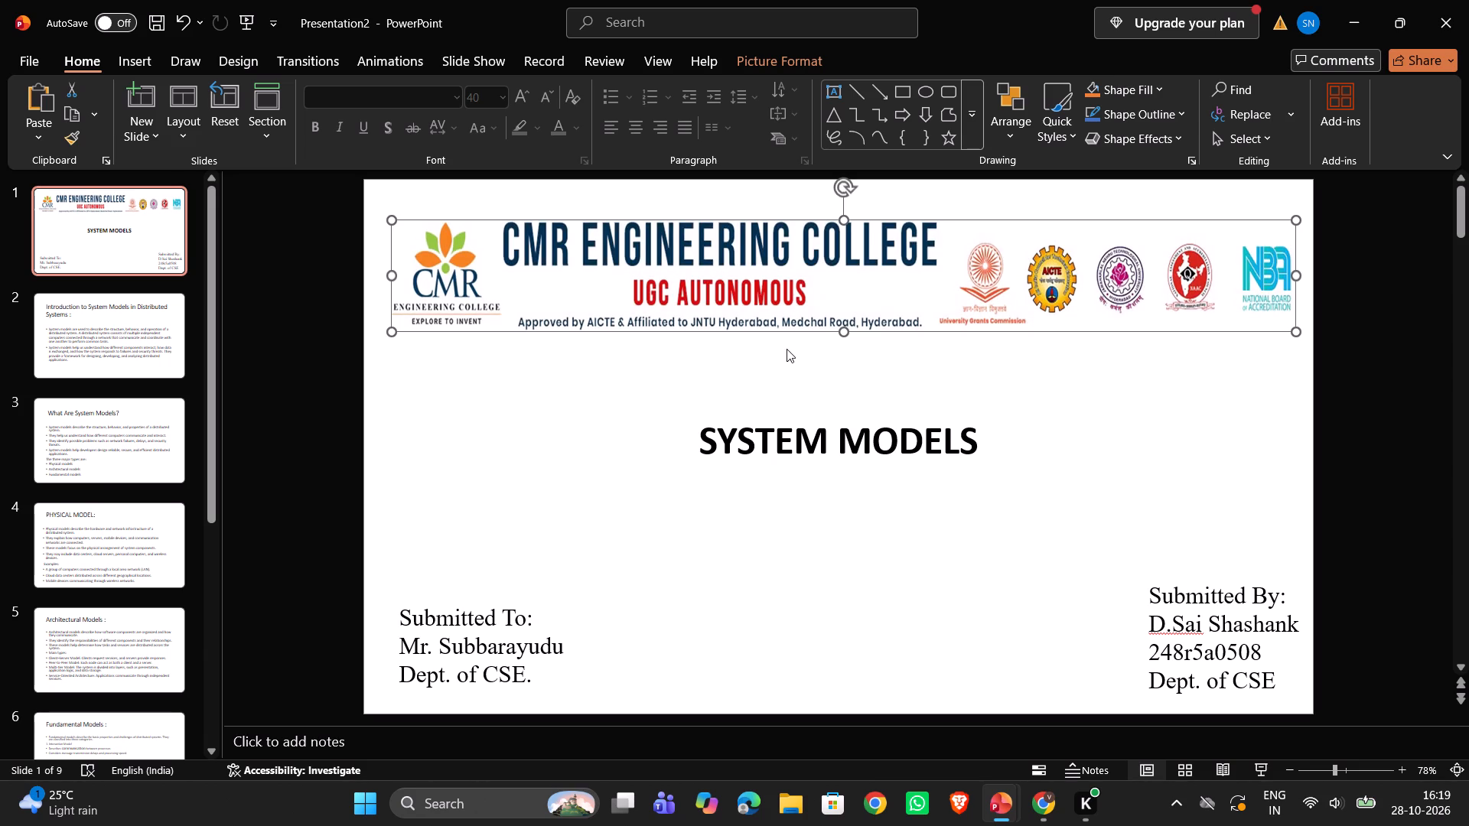
Move the title slide's "Submitted To" text box slightly up and inward from the slide's left edge.
click(818, 443)
click(501, 627)
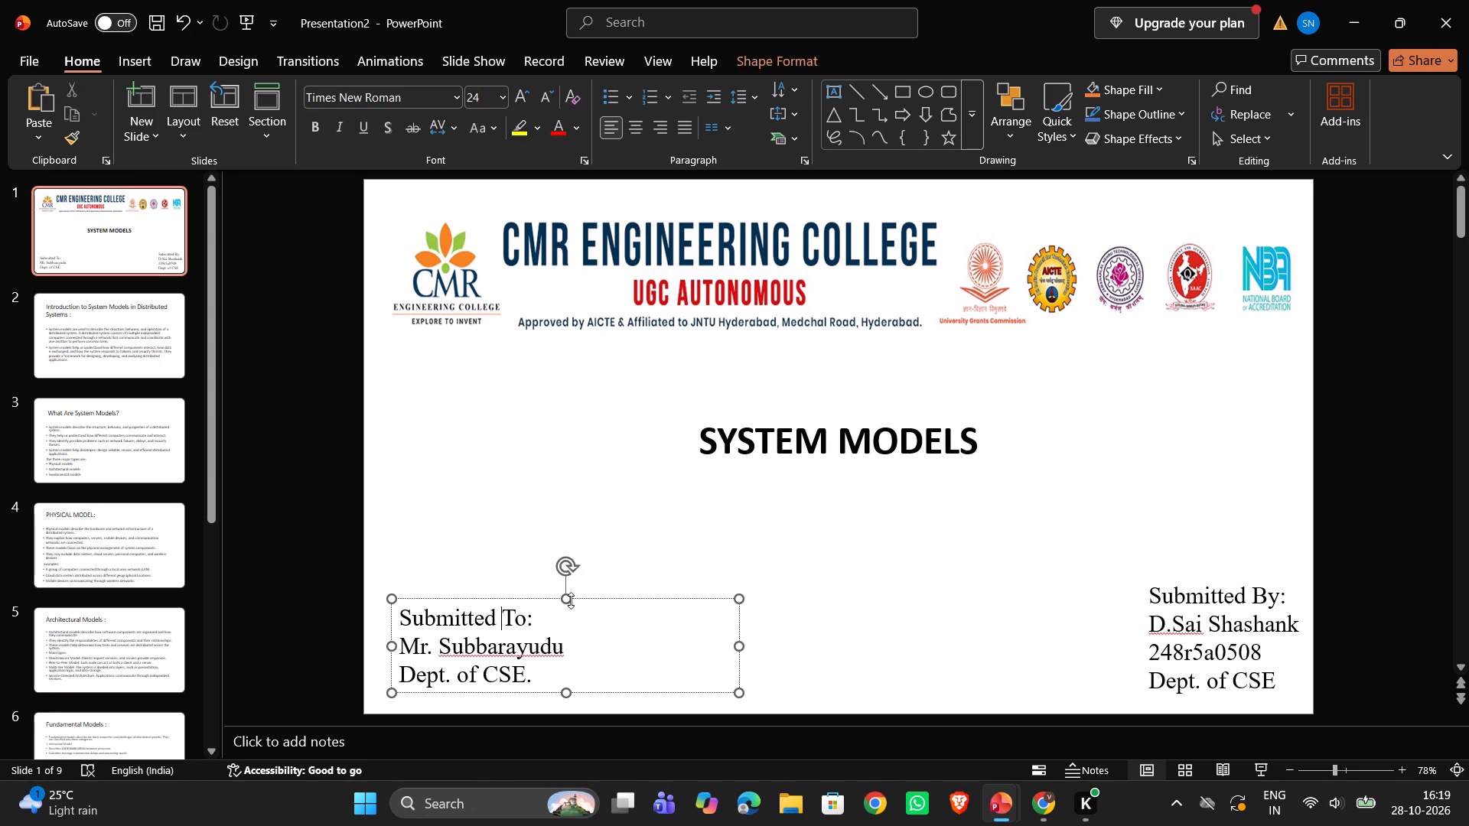
click(592, 592)
drag(592, 592, 627, 569)
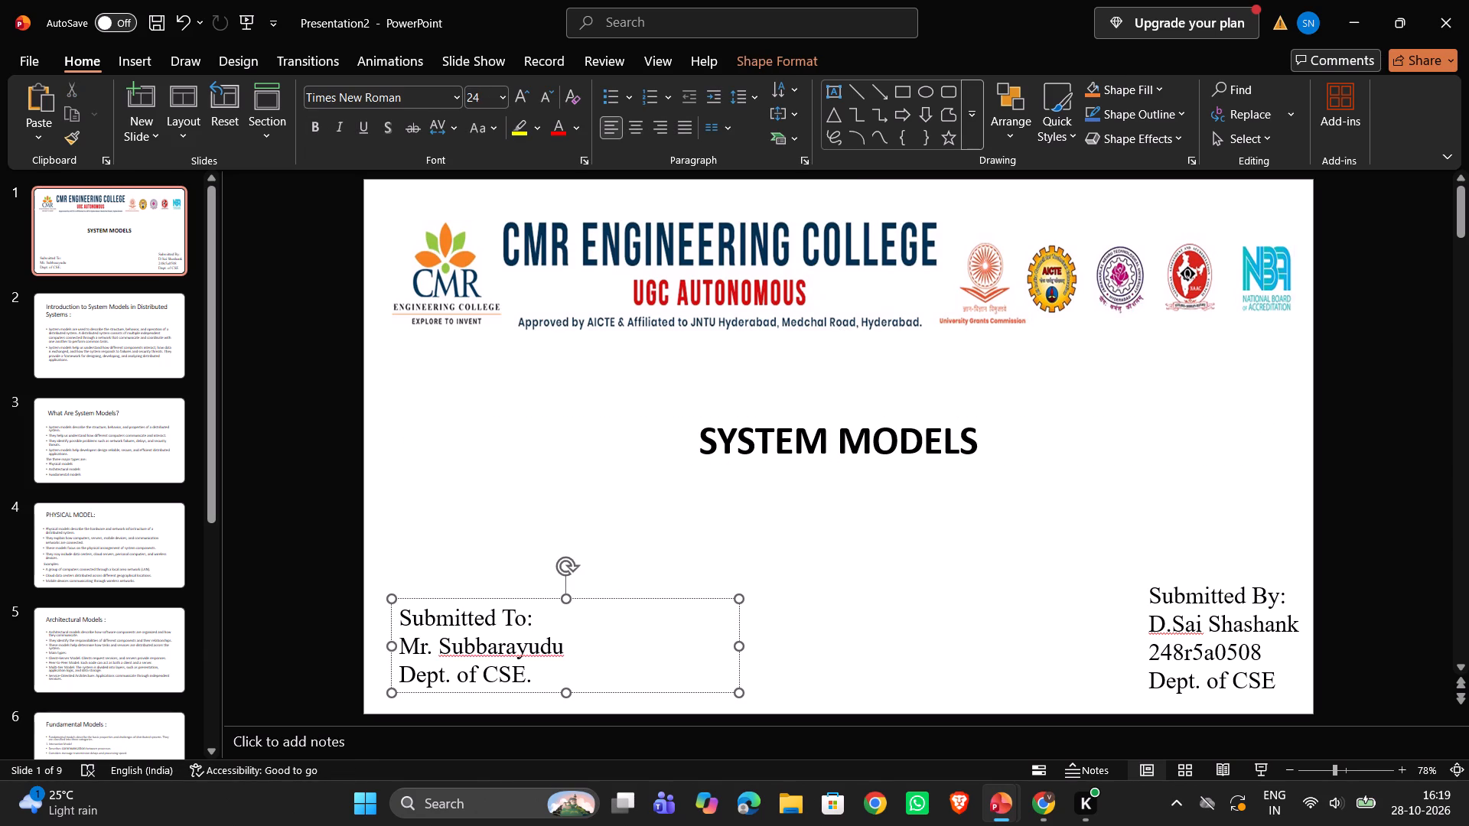
drag(603, 600, 640, 574)
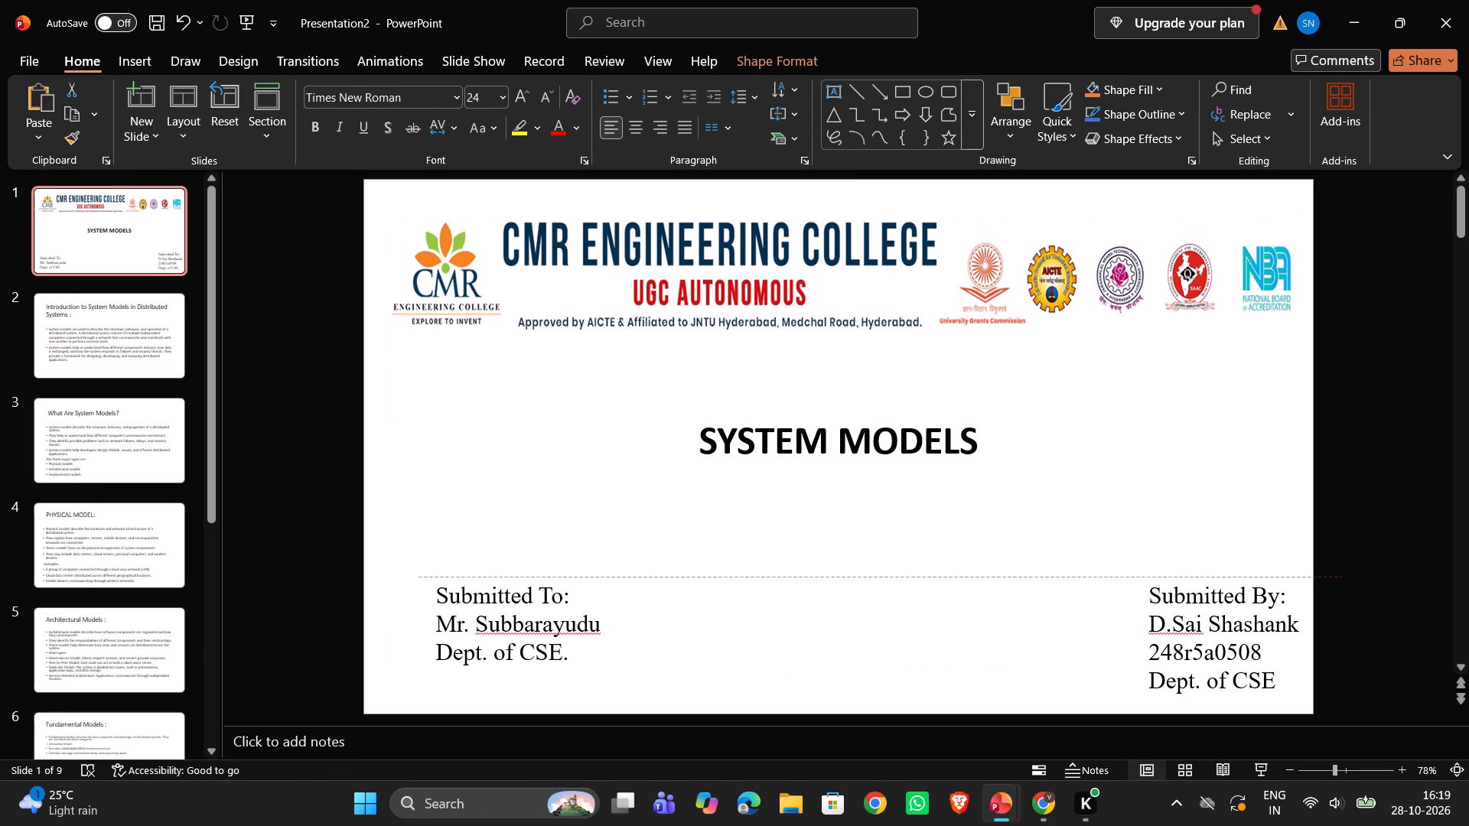
drag(640, 574, 675, 559)
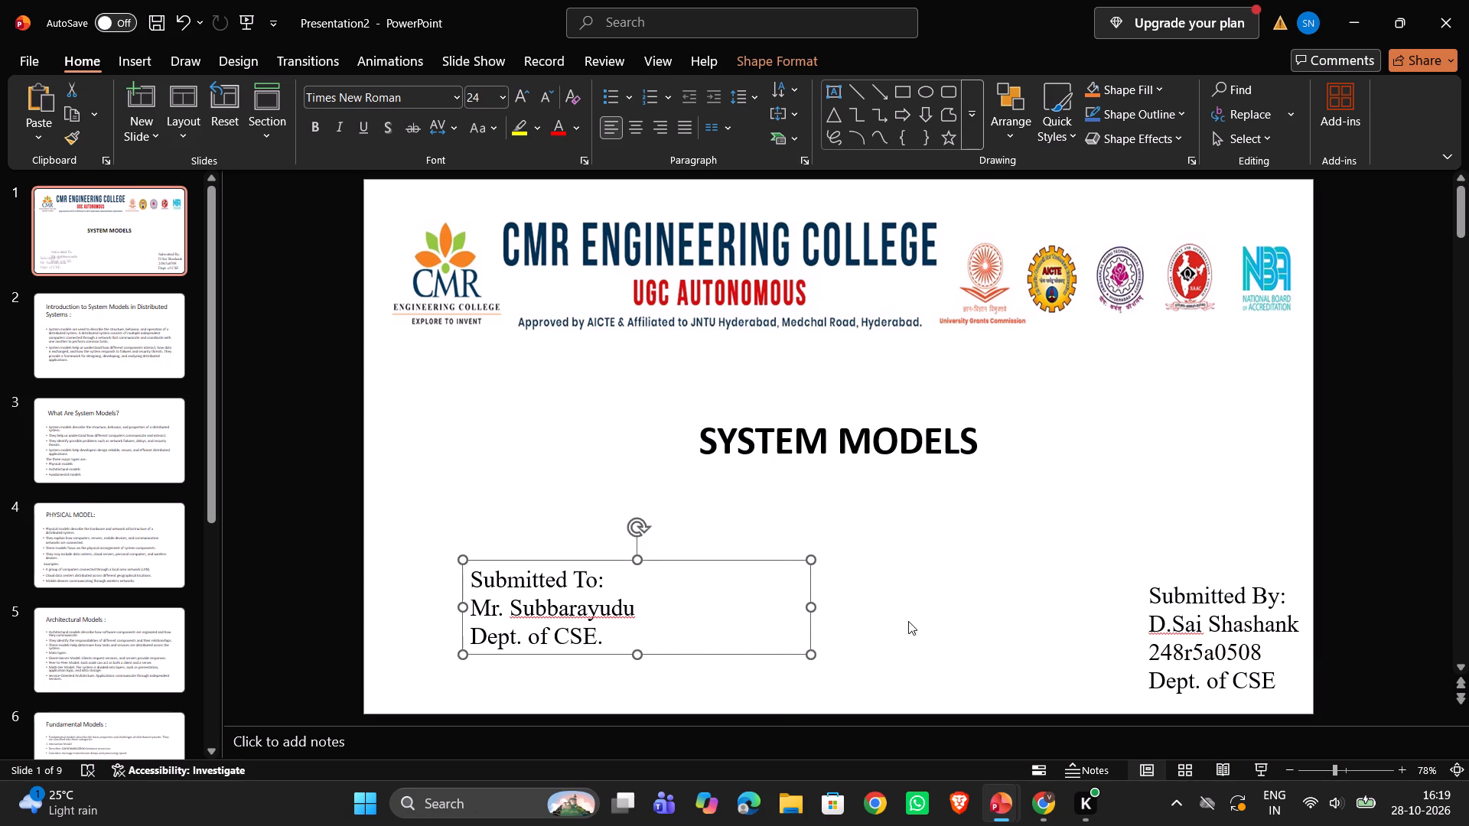
Move the "Submitted By" text box inward, widen it leftward, and align its top with the "Submitted To" box.
click(1158, 619)
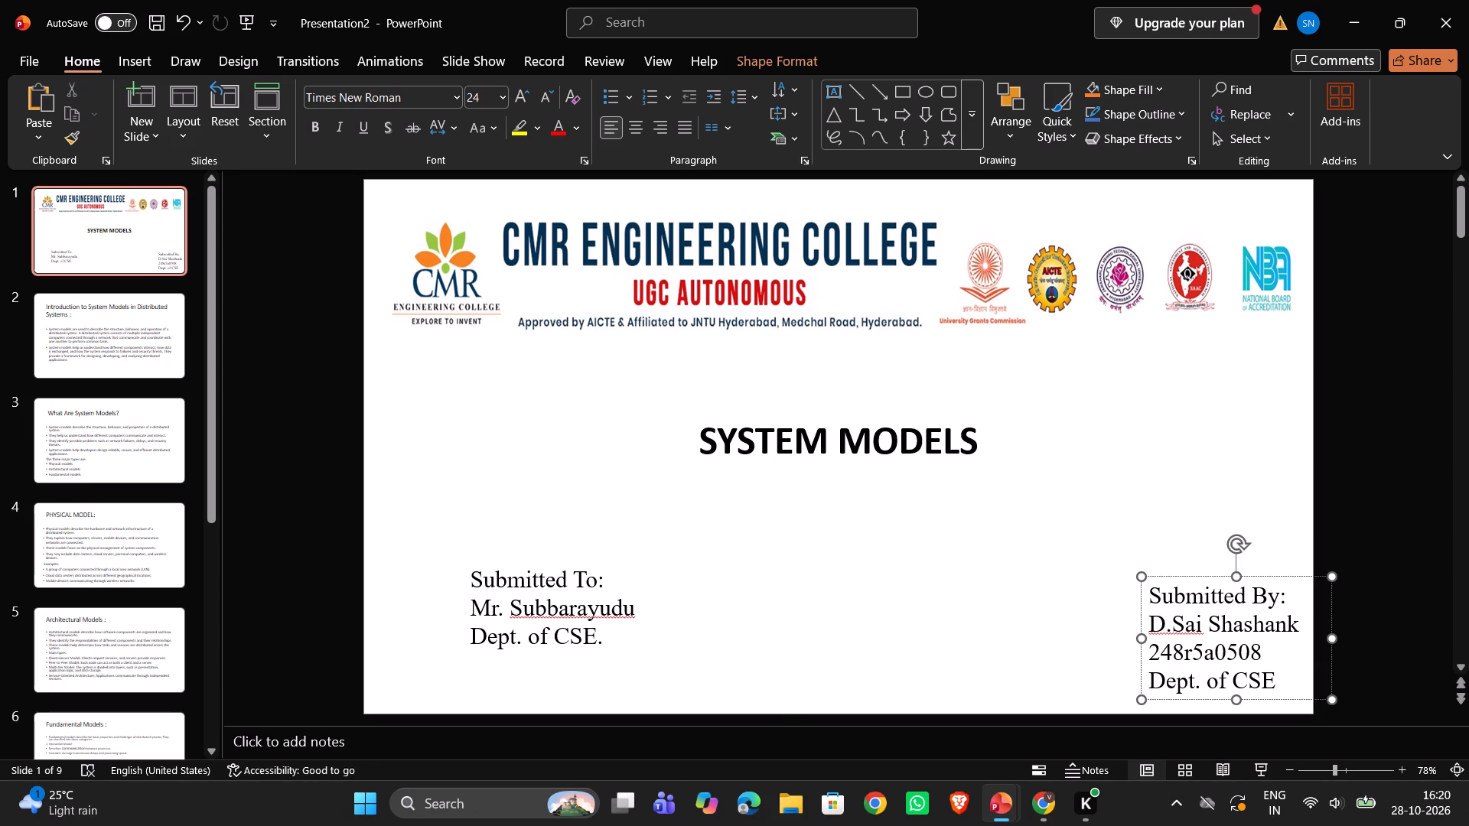
drag(1187, 577, 1075, 543)
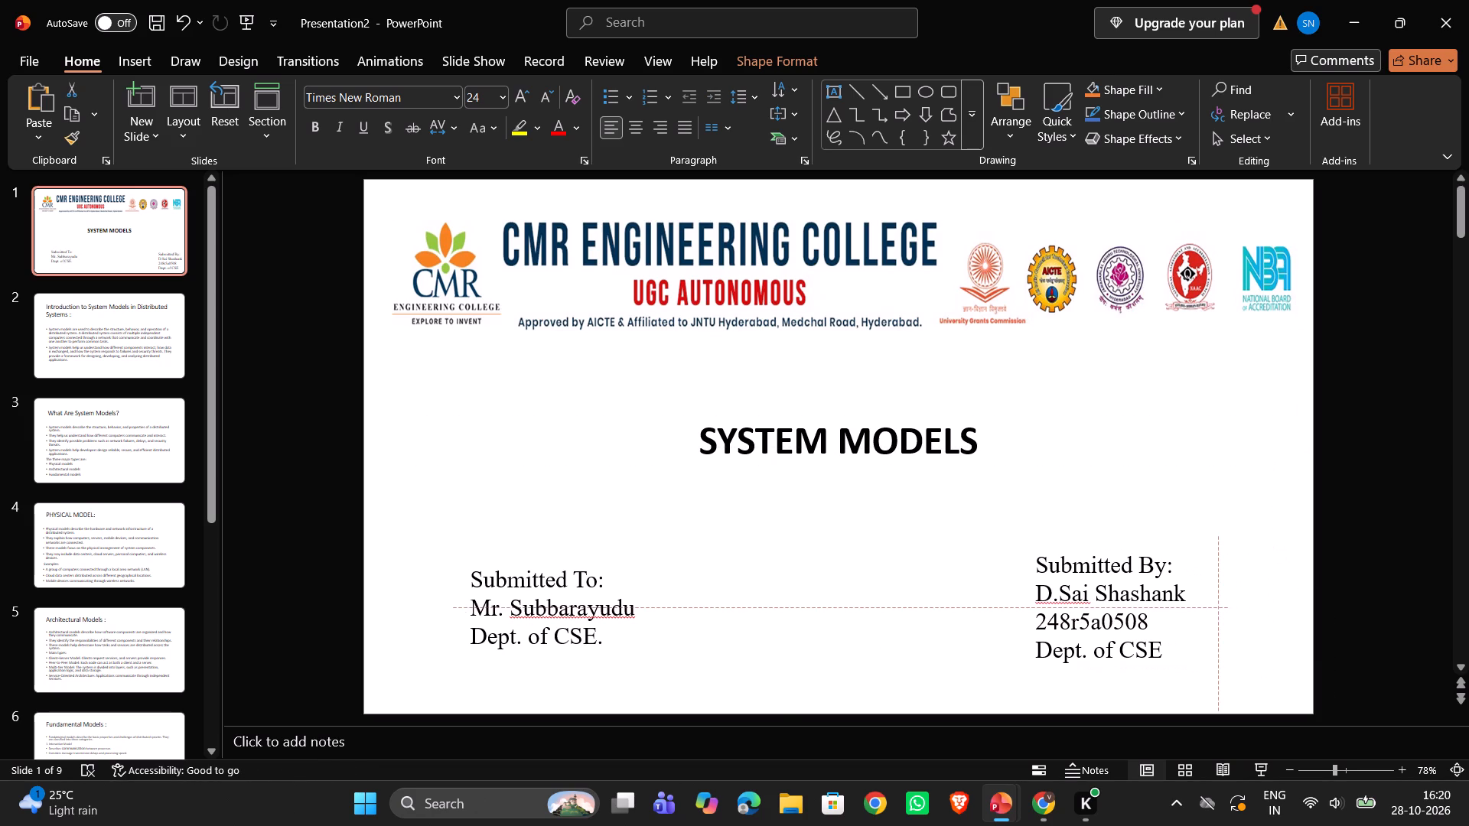
drag(1075, 543, 1068, 540)
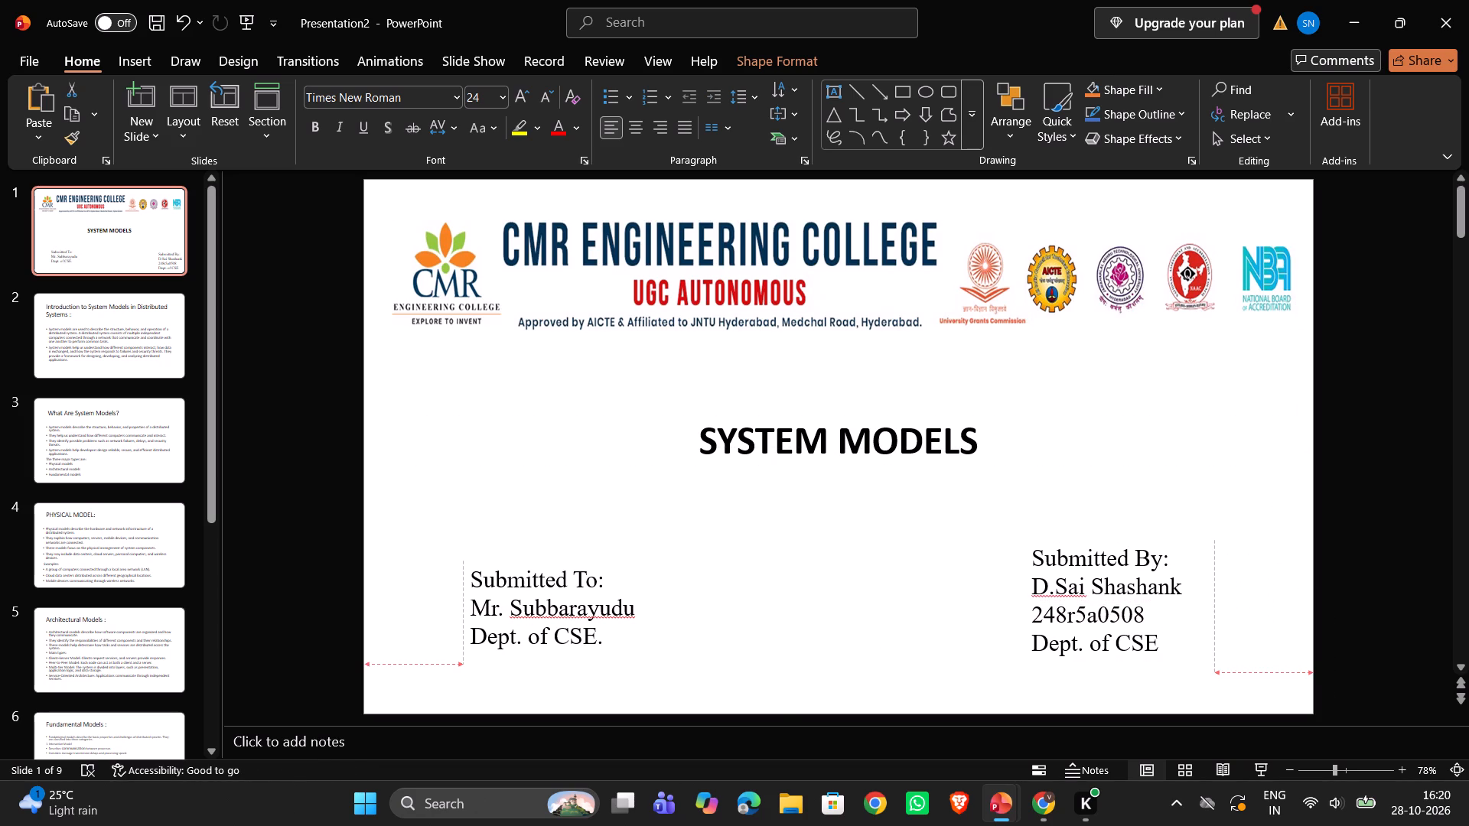
drag(1068, 540, 1064, 547)
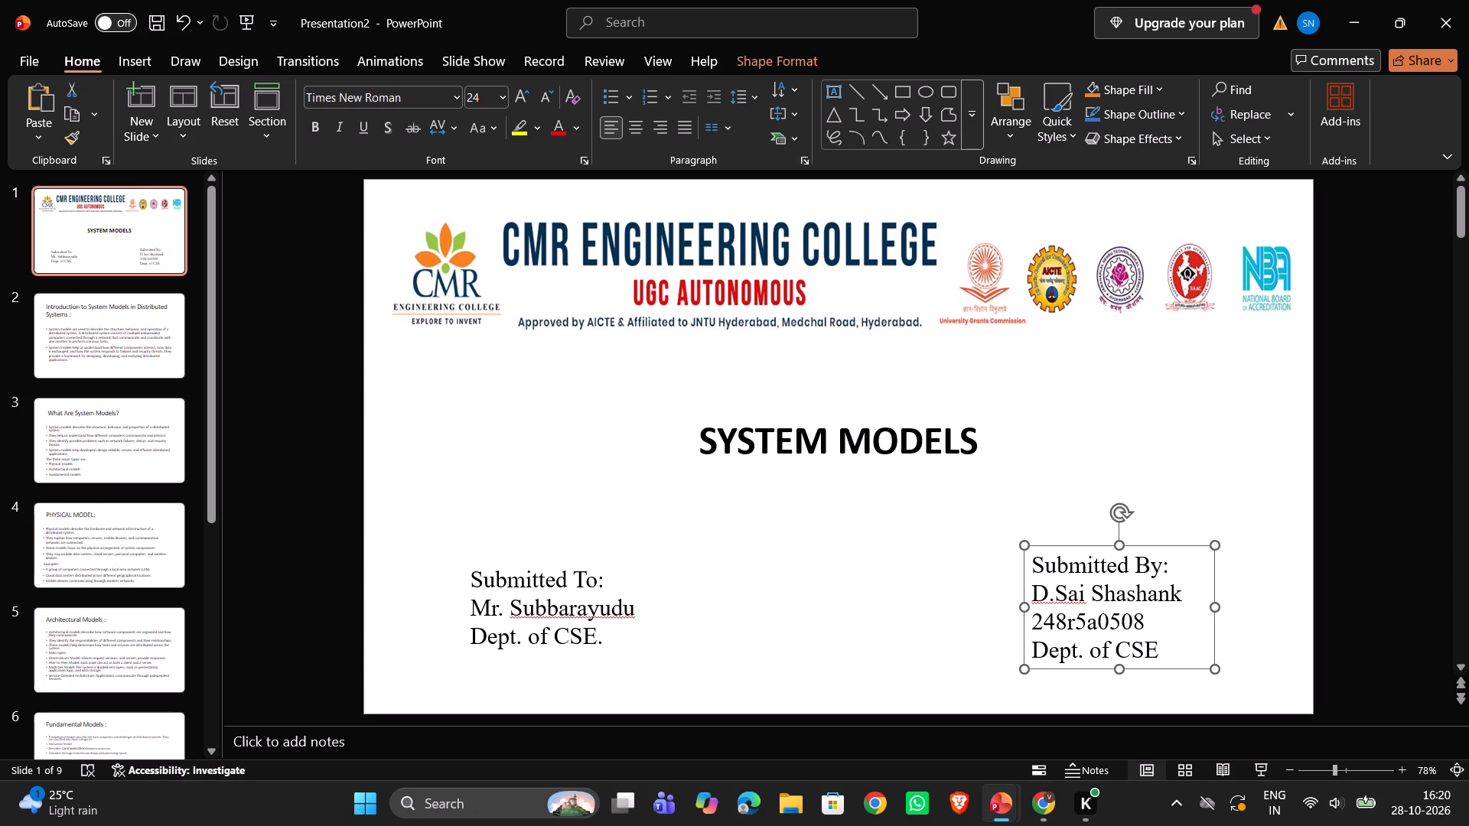
click(1051, 633)
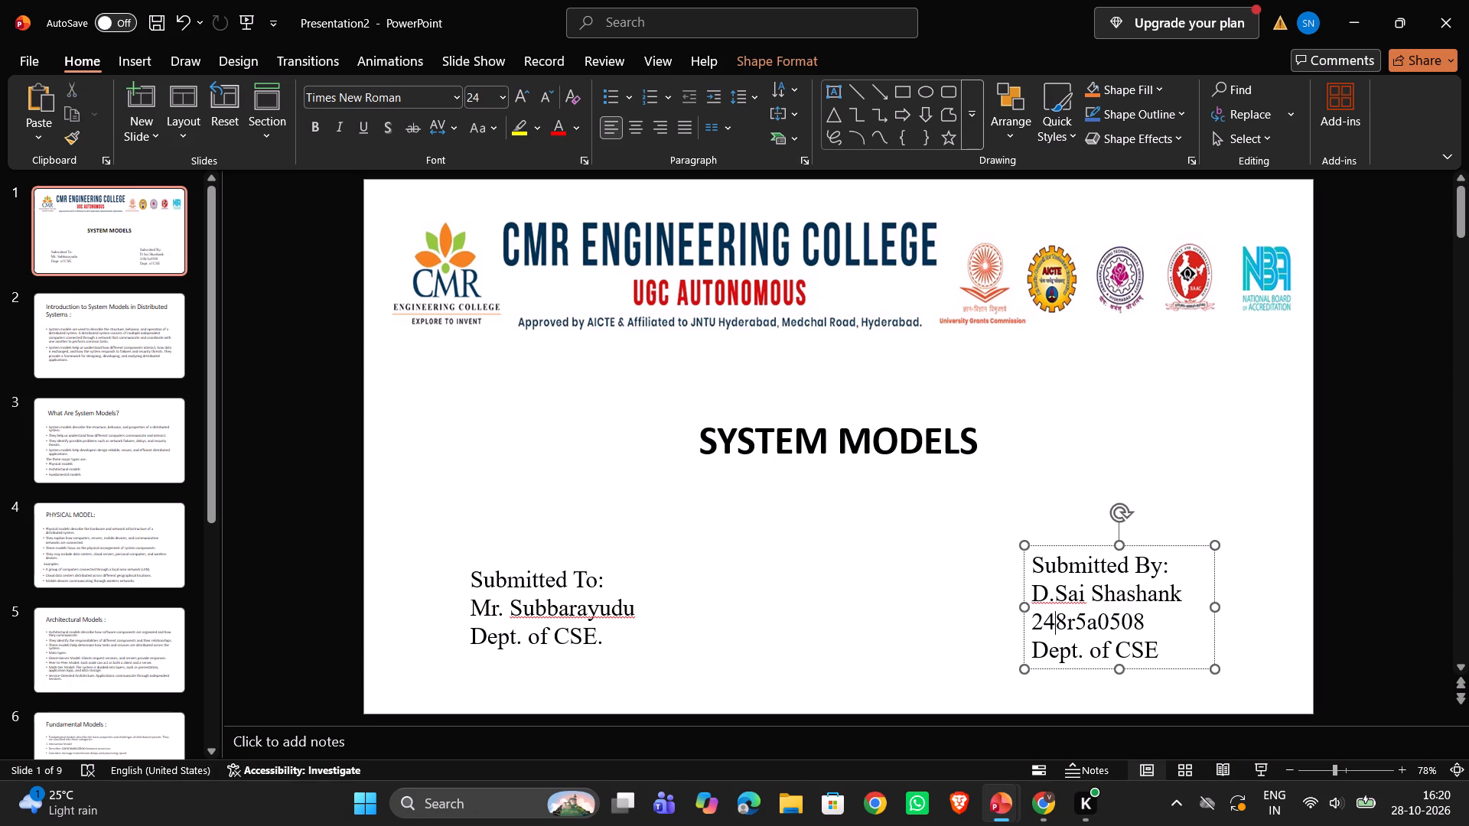
drag(1021, 602, 982, 610)
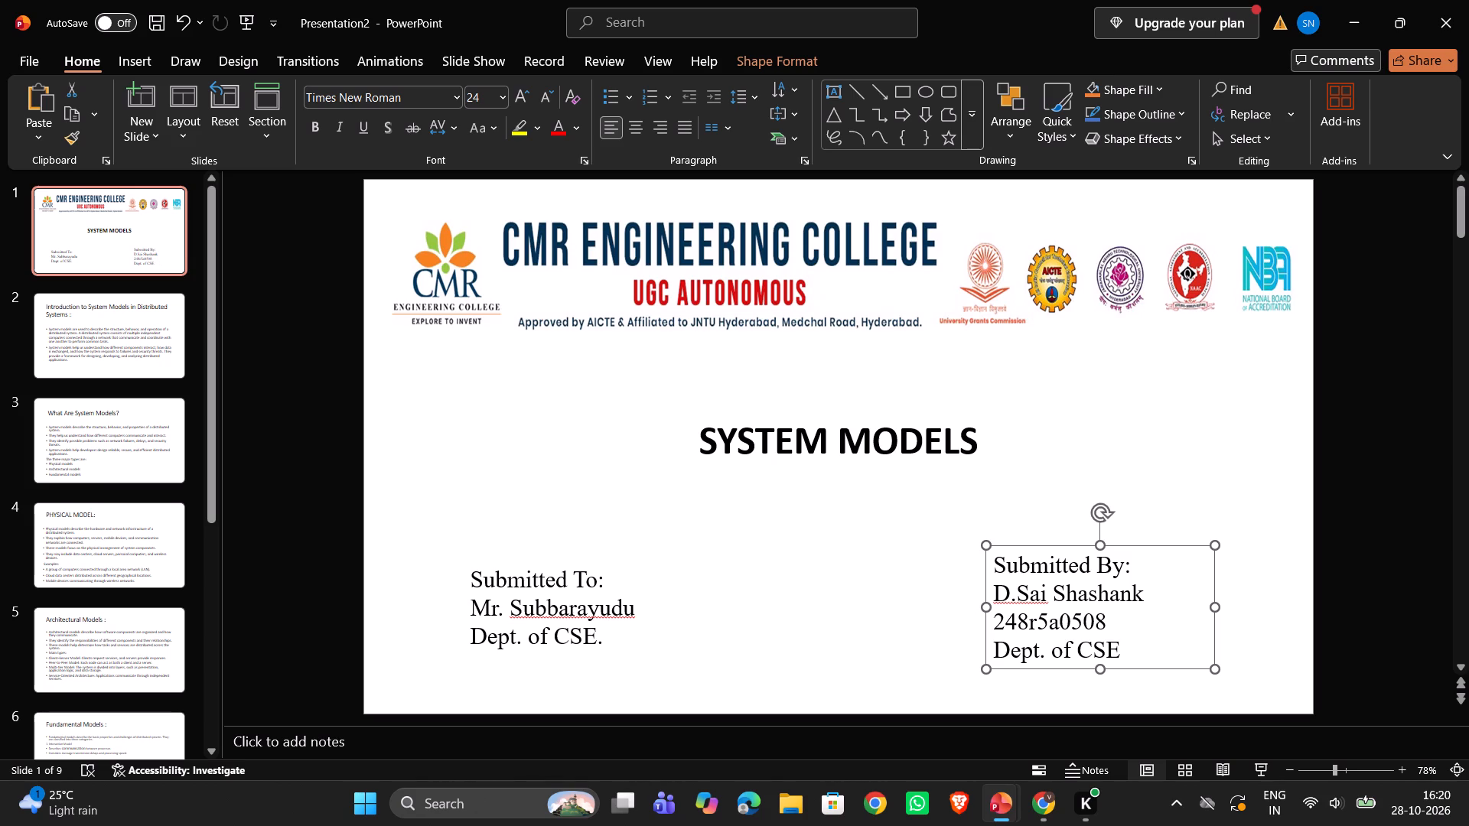
drag(1161, 545, 1161, 567)
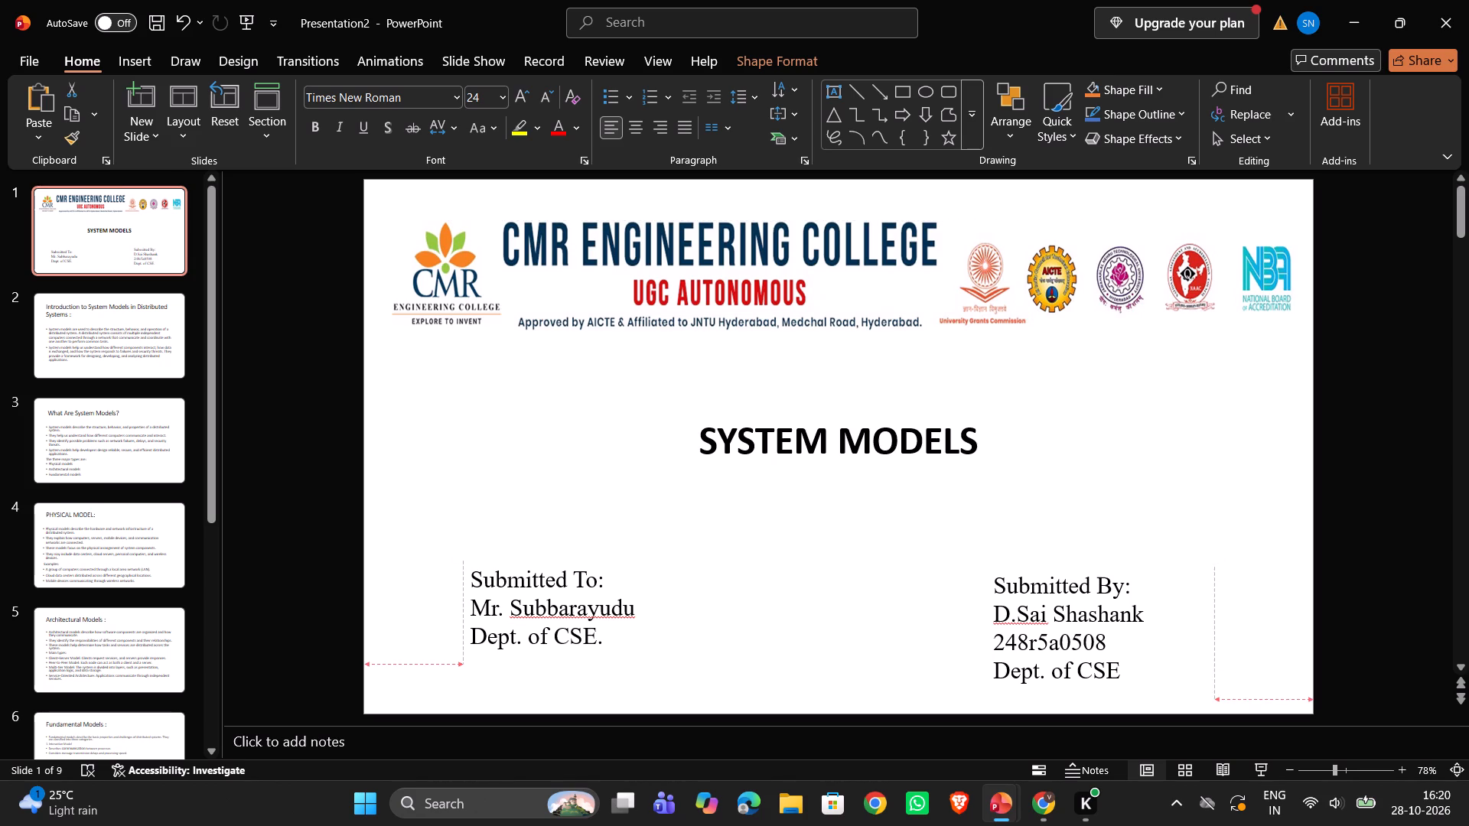
drag(1161, 567, 1164, 560)
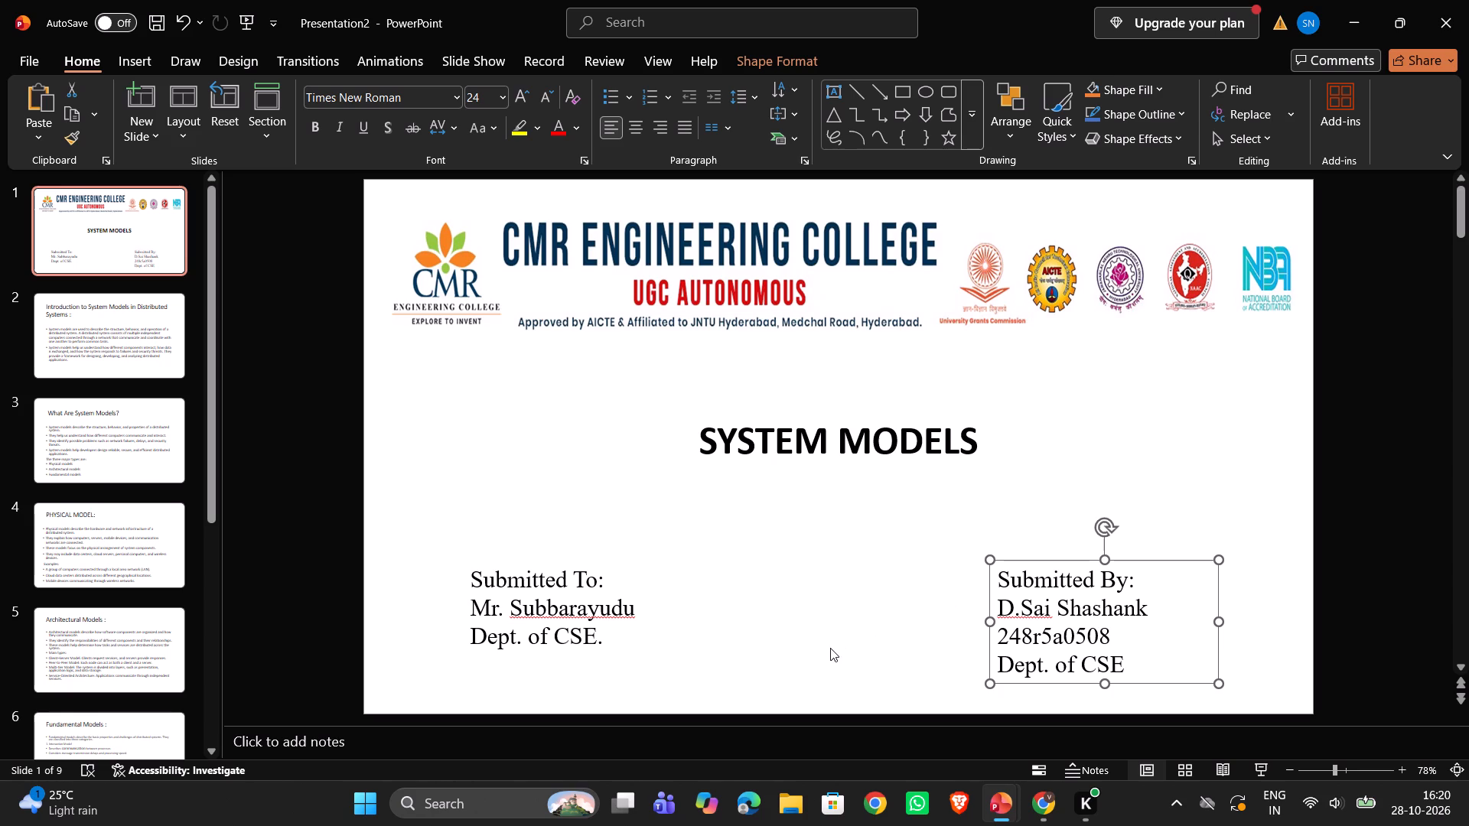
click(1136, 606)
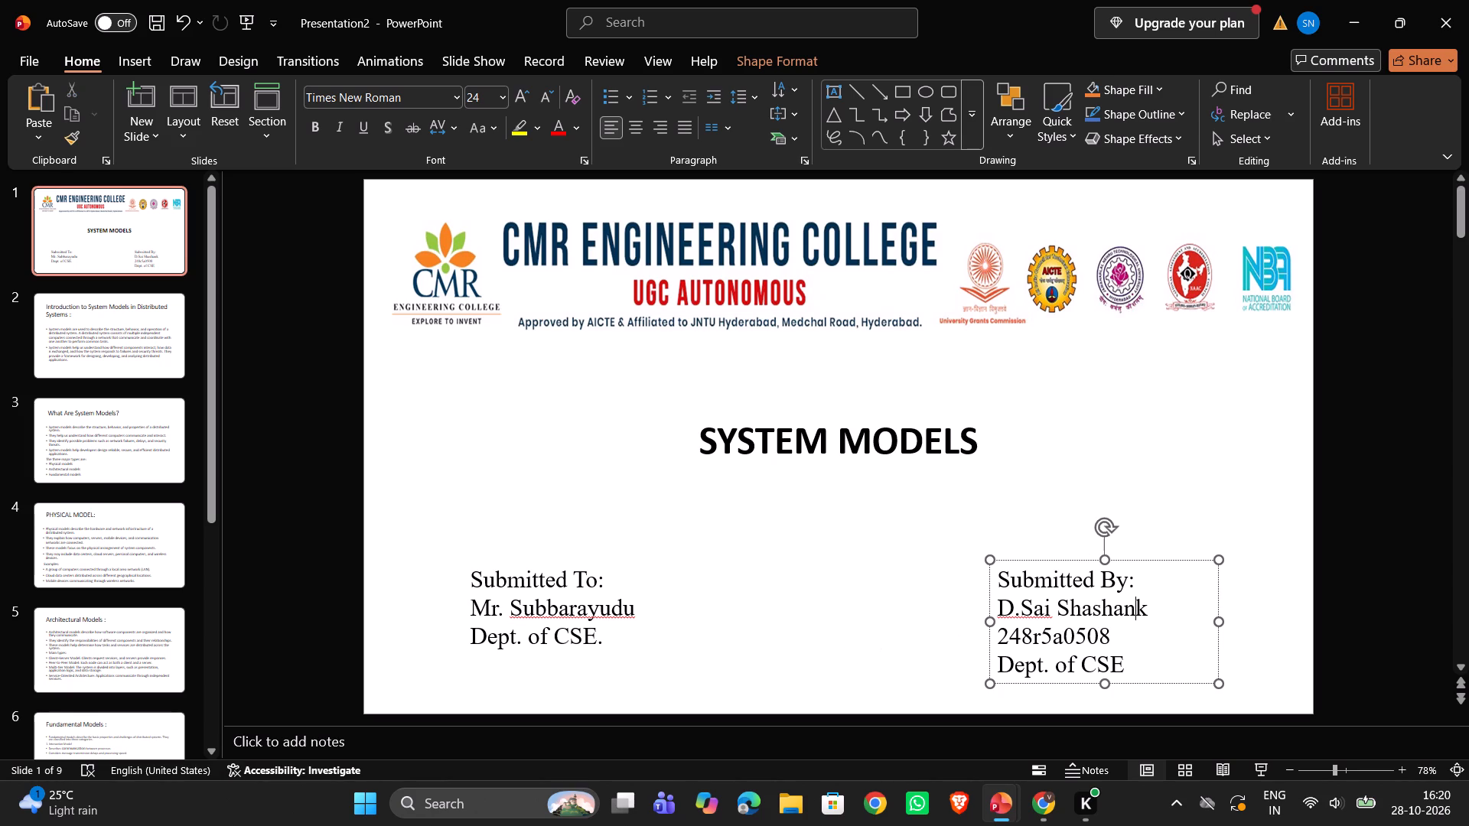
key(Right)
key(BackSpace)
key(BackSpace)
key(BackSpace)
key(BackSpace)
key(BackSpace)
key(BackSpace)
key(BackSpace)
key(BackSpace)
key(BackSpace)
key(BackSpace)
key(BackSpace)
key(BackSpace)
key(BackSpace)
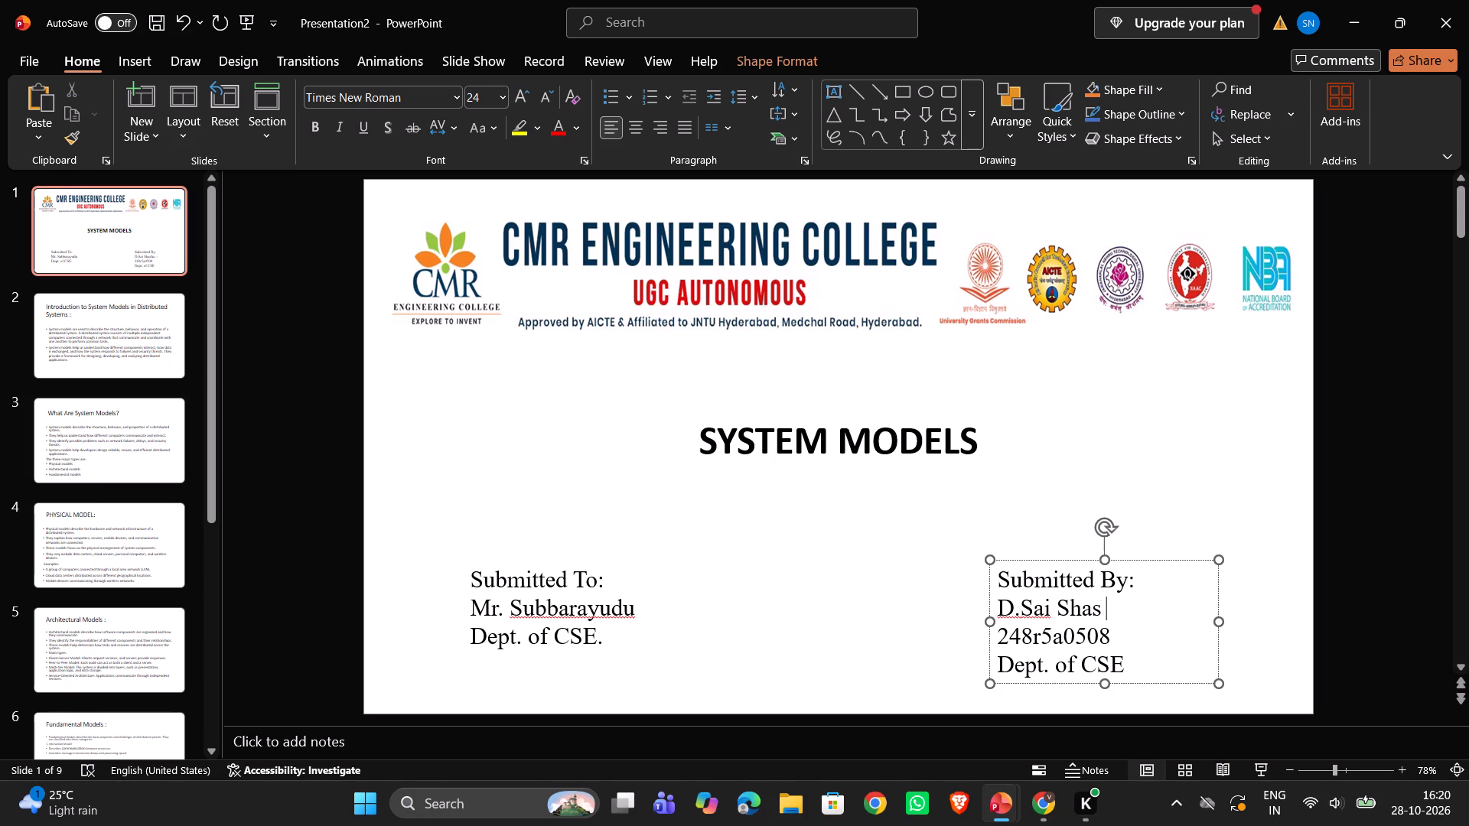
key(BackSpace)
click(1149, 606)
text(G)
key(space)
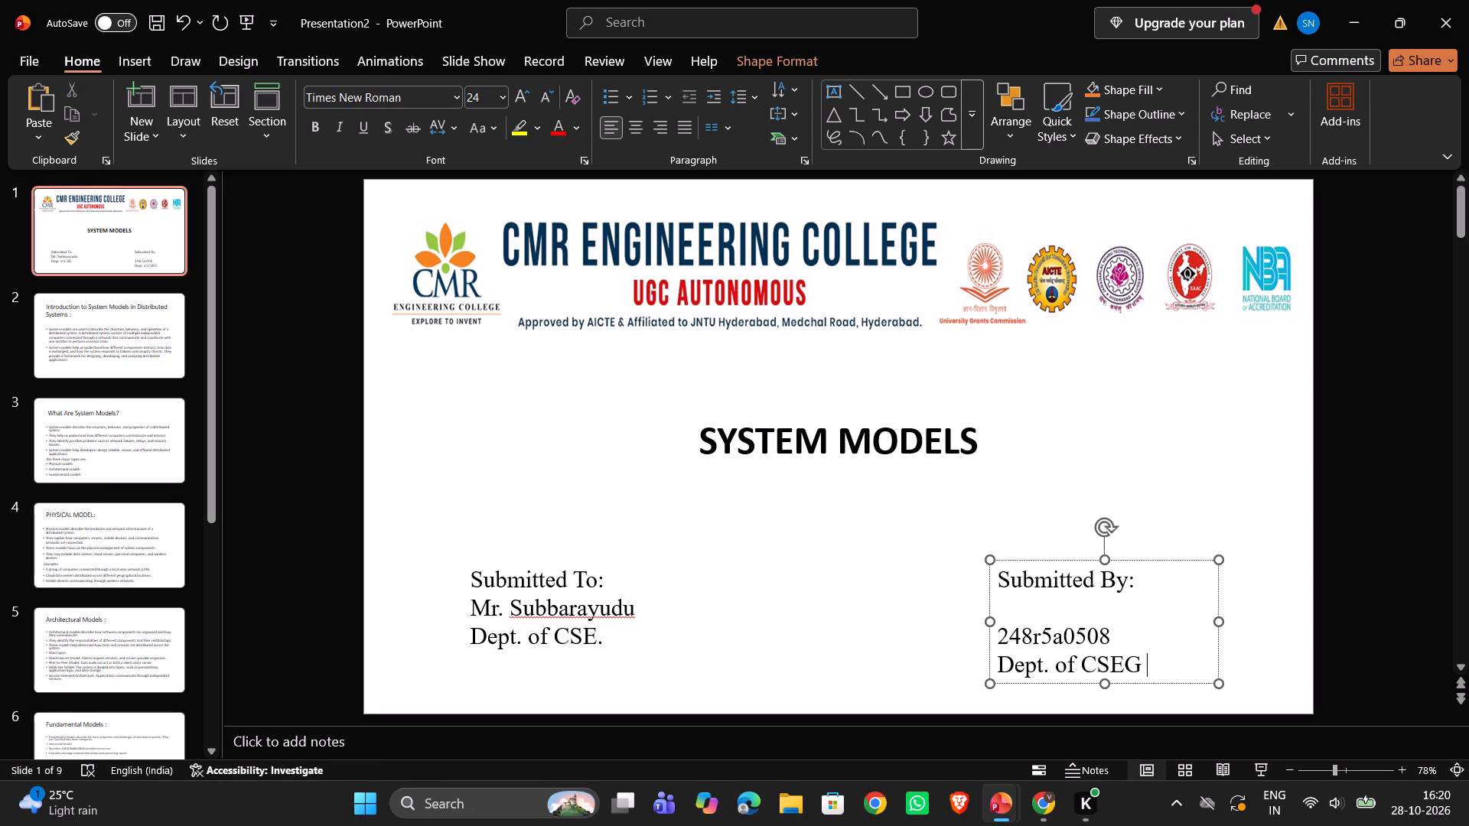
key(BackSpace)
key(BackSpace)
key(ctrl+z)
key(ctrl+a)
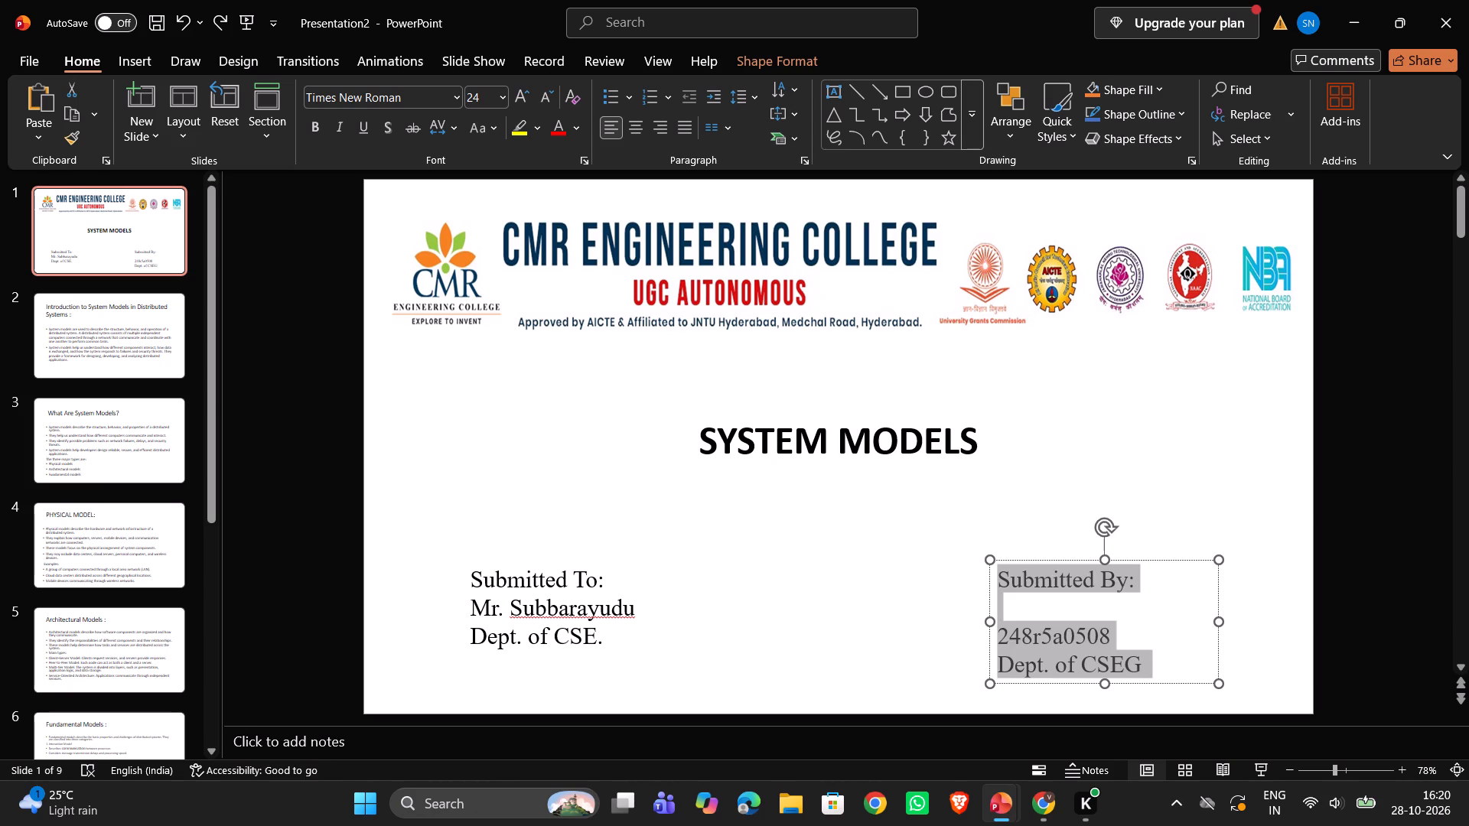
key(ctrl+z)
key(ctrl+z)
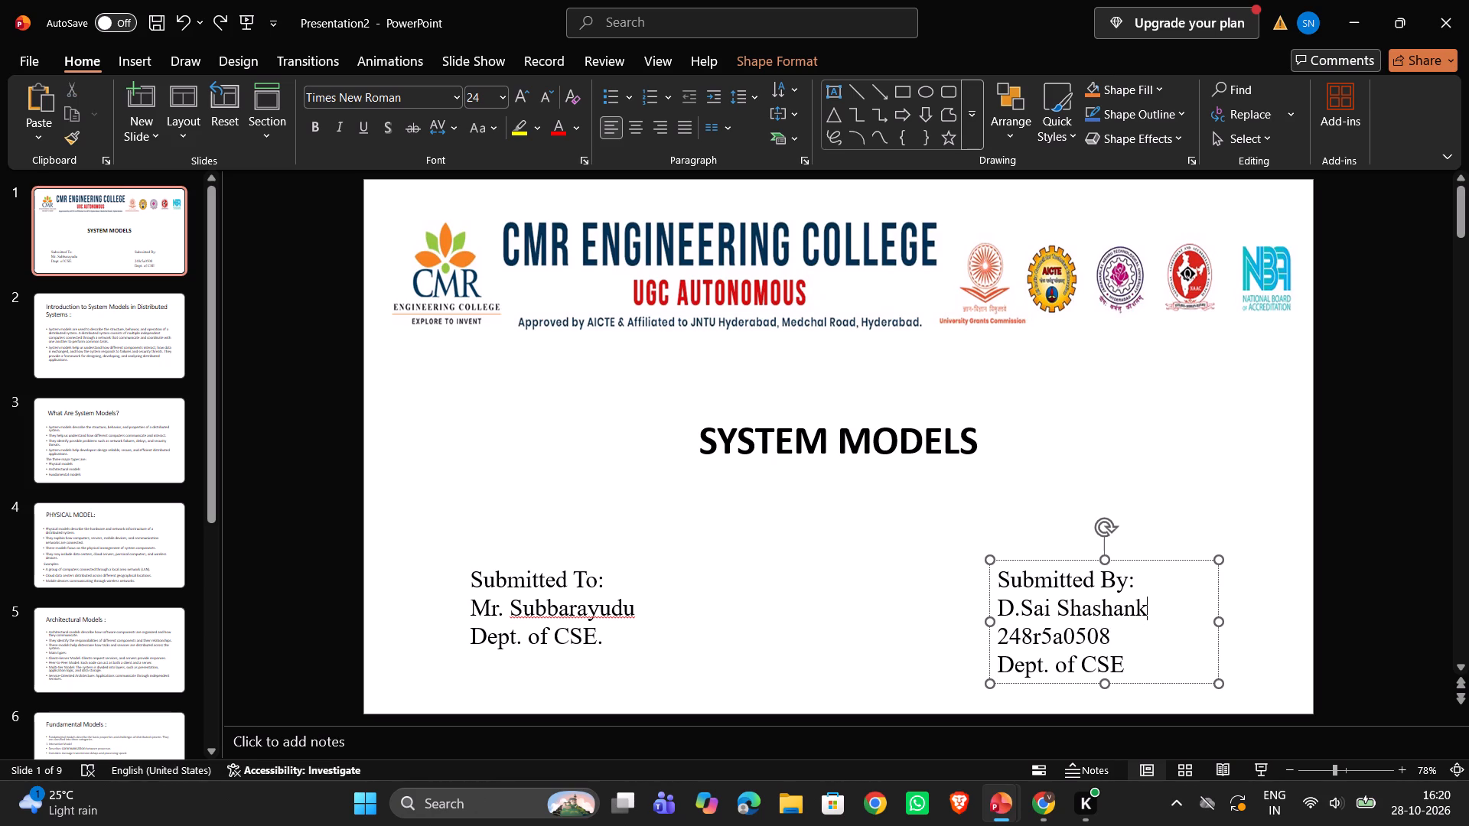
Replace the student name under "Submitted By" with the new presenter's name.
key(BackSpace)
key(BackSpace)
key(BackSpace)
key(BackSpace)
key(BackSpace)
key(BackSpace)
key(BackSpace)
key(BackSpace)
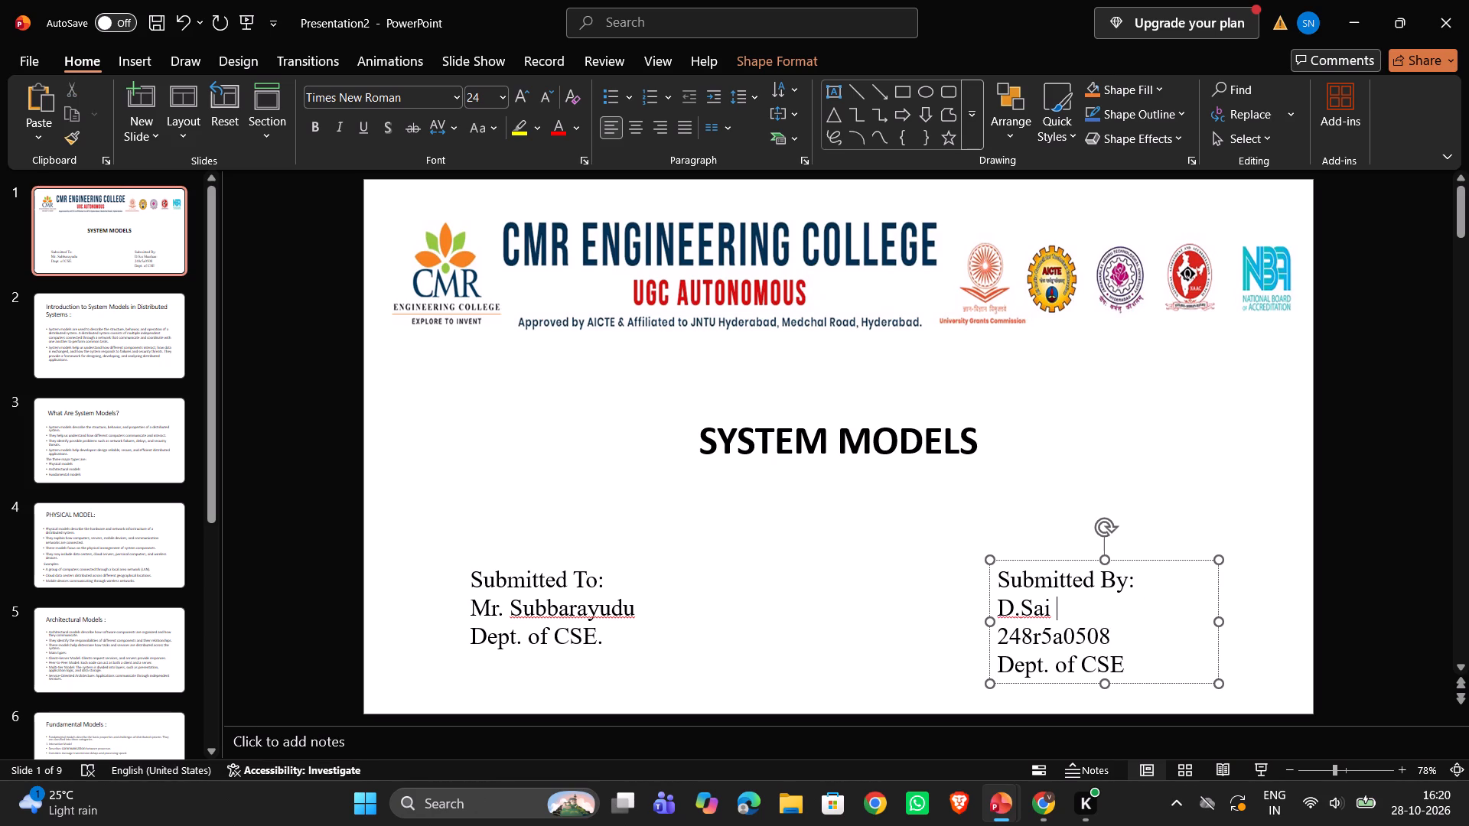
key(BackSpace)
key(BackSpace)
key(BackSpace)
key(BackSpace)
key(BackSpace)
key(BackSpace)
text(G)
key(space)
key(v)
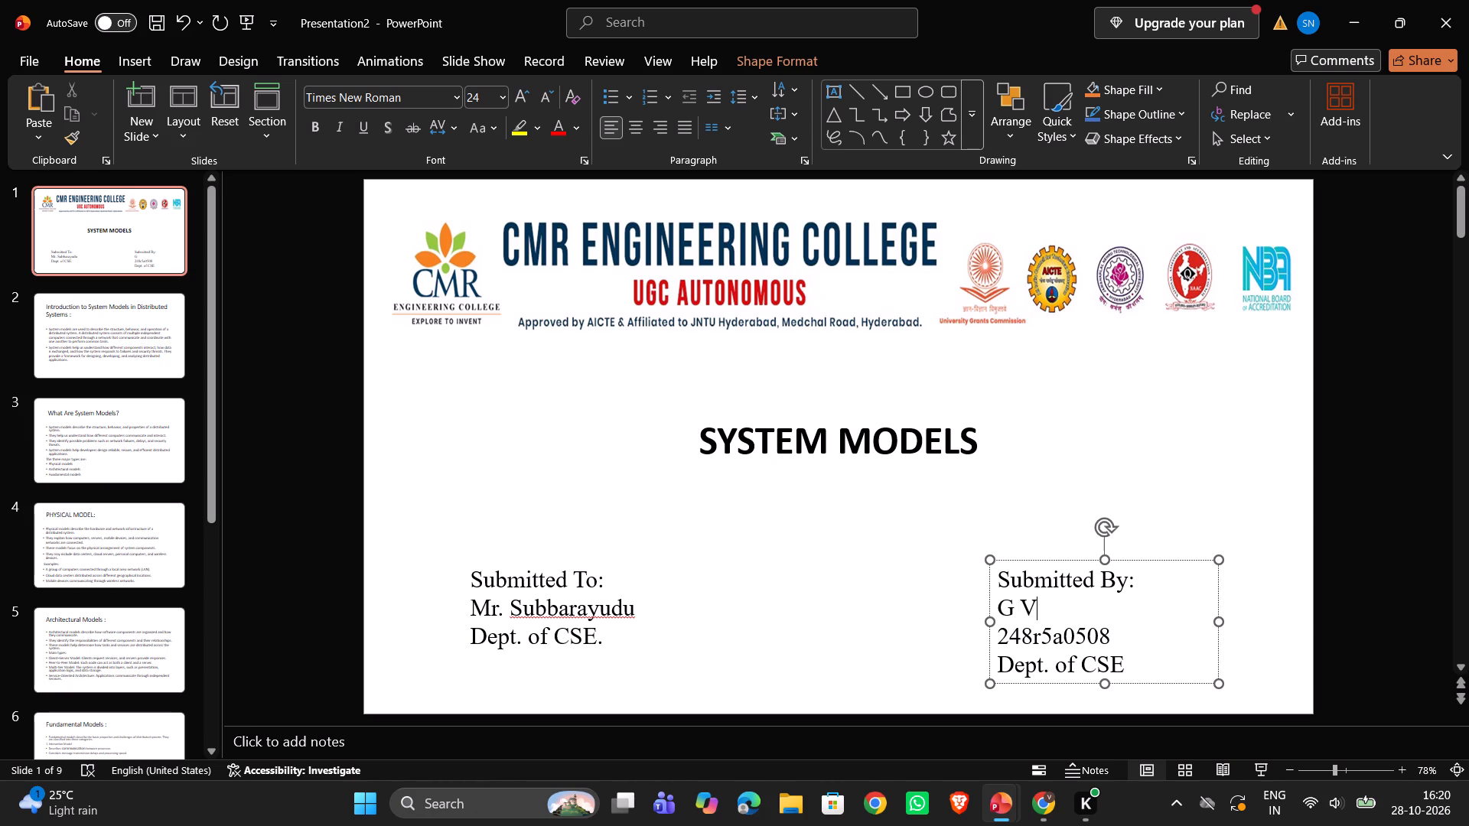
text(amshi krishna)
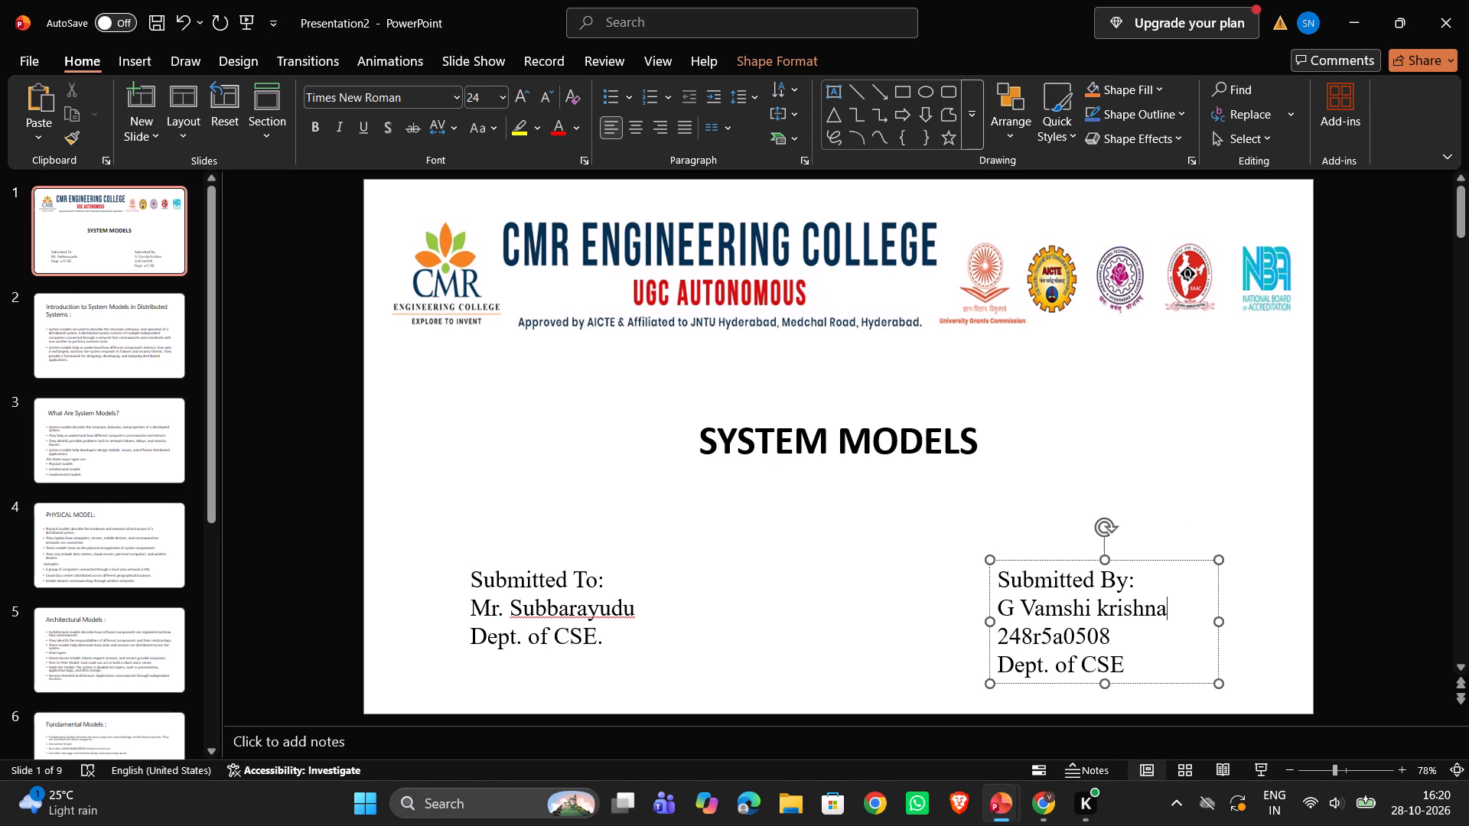
Replace the last two digits of the roll number under "Submitted By" with the new presenter's digits.
click(1109, 649)
key(BackSpace)
key(BackSpace)
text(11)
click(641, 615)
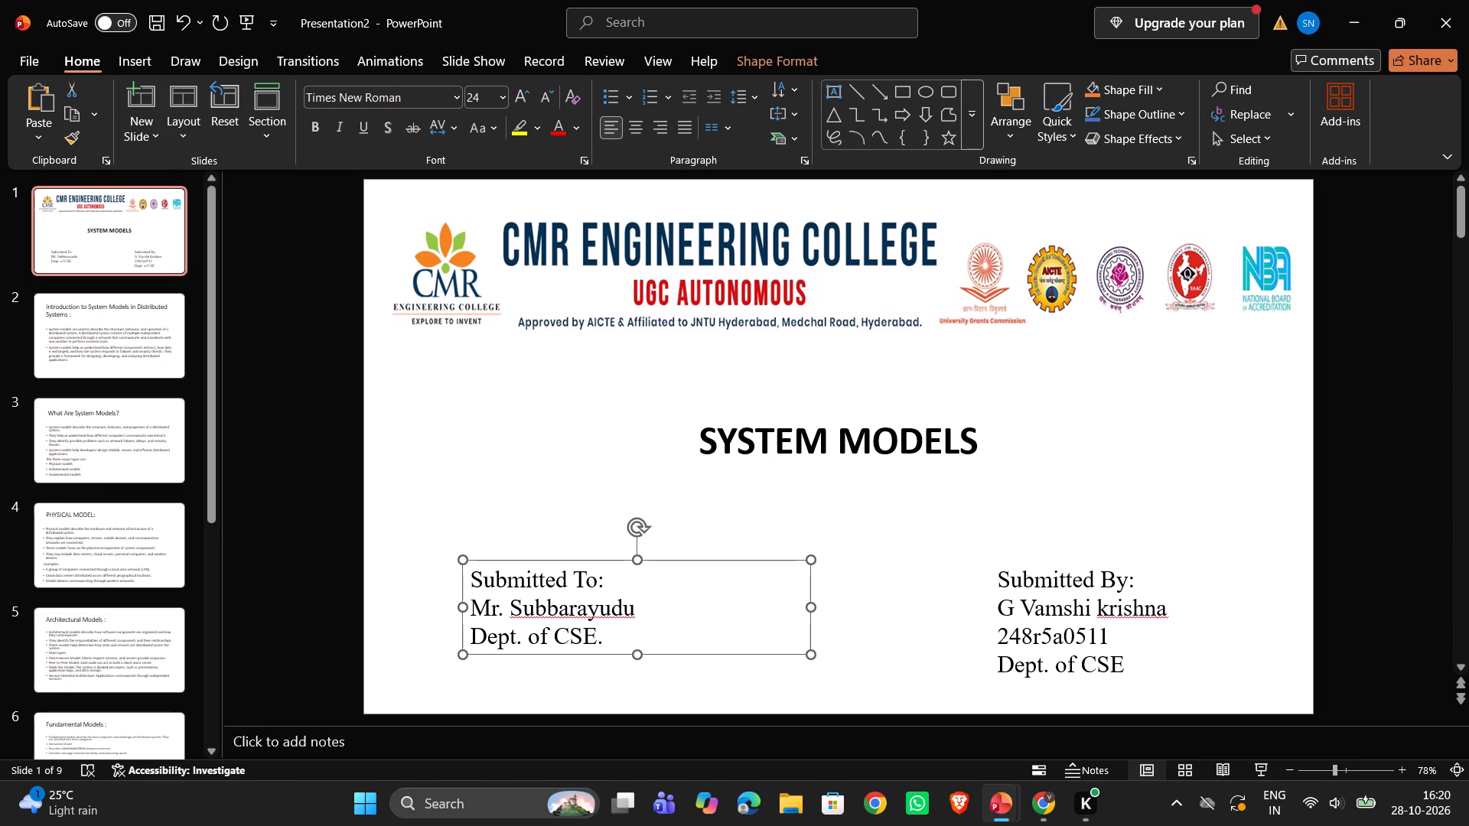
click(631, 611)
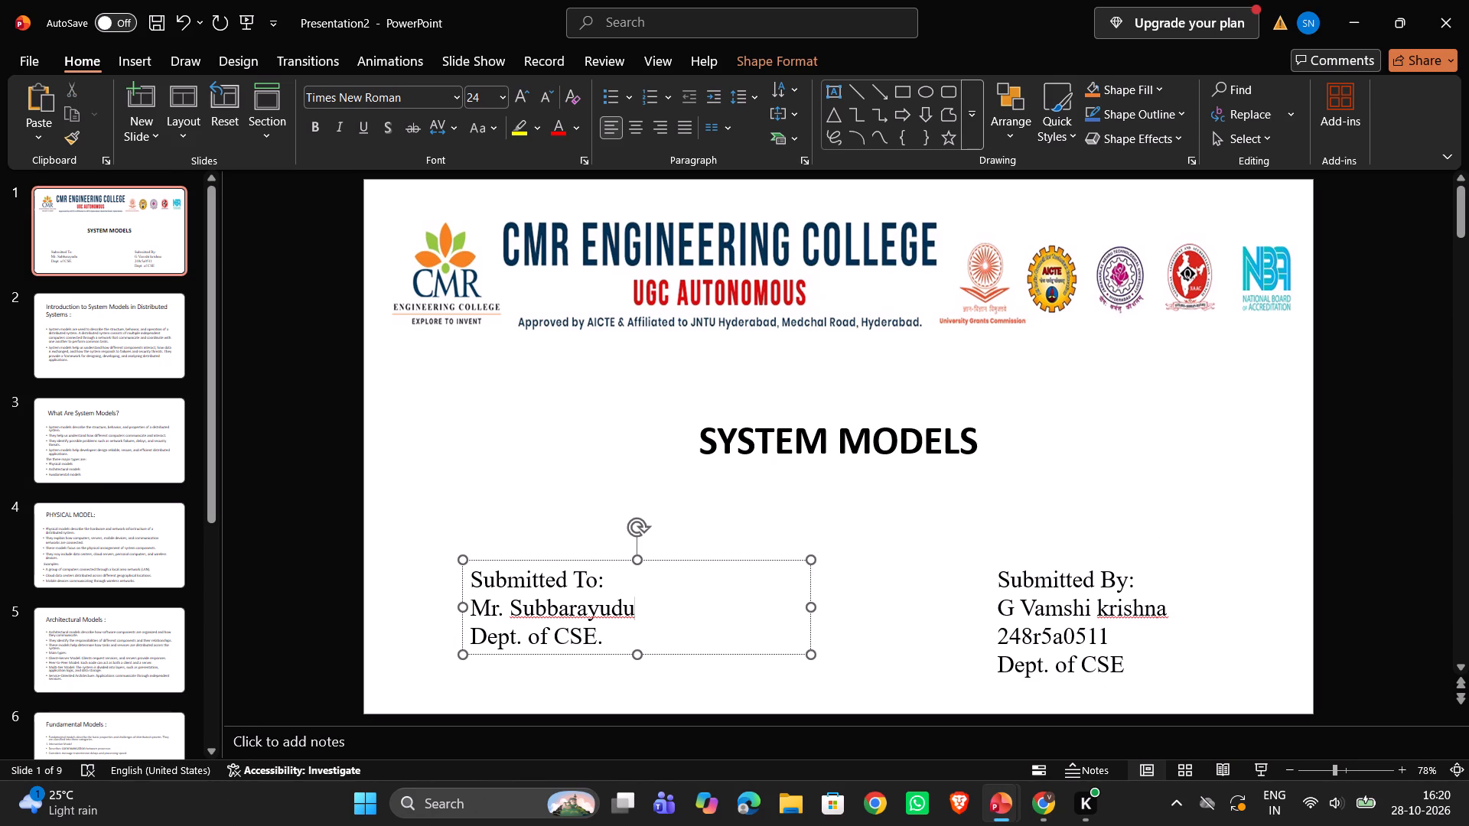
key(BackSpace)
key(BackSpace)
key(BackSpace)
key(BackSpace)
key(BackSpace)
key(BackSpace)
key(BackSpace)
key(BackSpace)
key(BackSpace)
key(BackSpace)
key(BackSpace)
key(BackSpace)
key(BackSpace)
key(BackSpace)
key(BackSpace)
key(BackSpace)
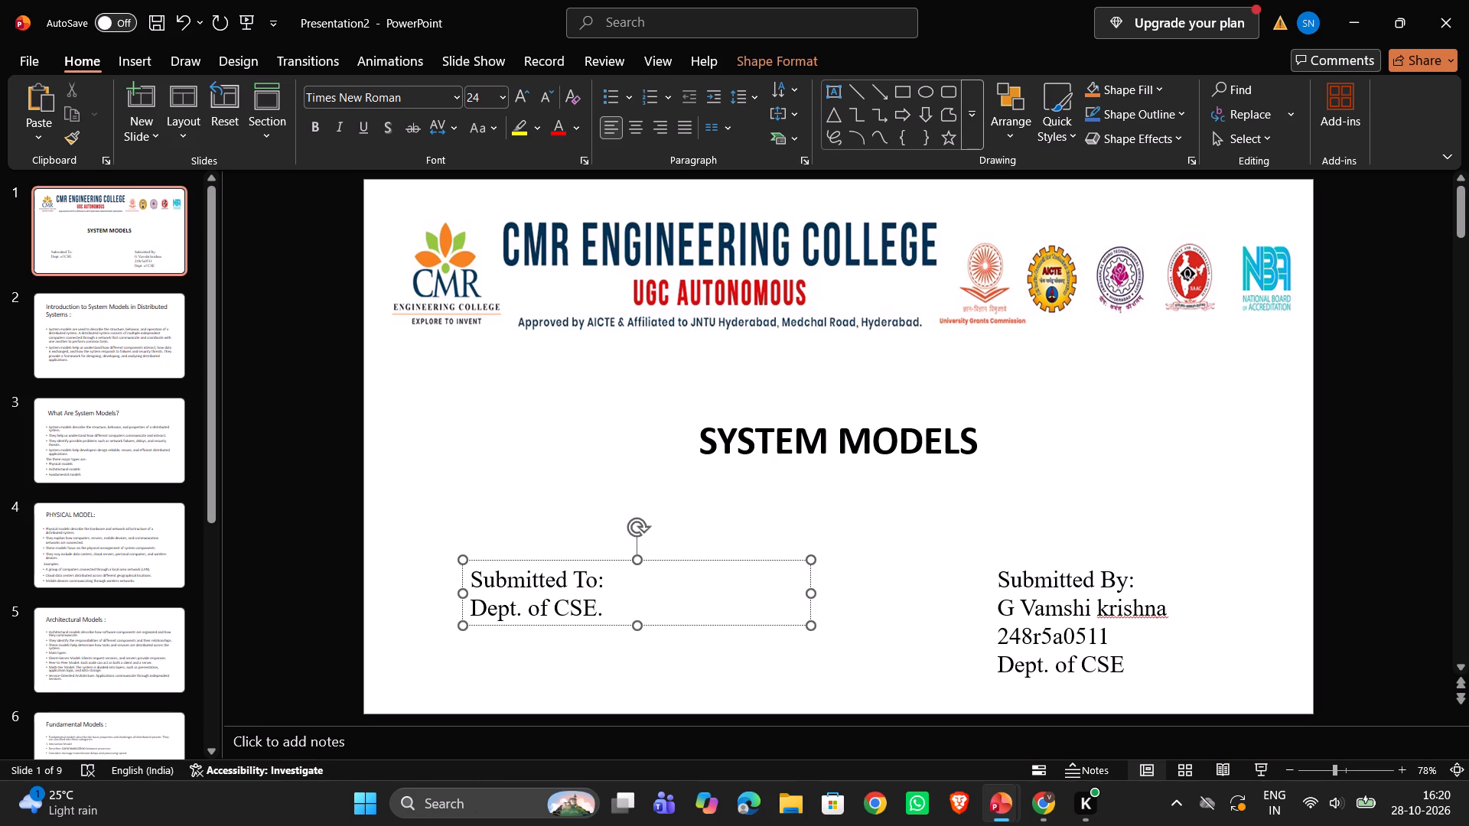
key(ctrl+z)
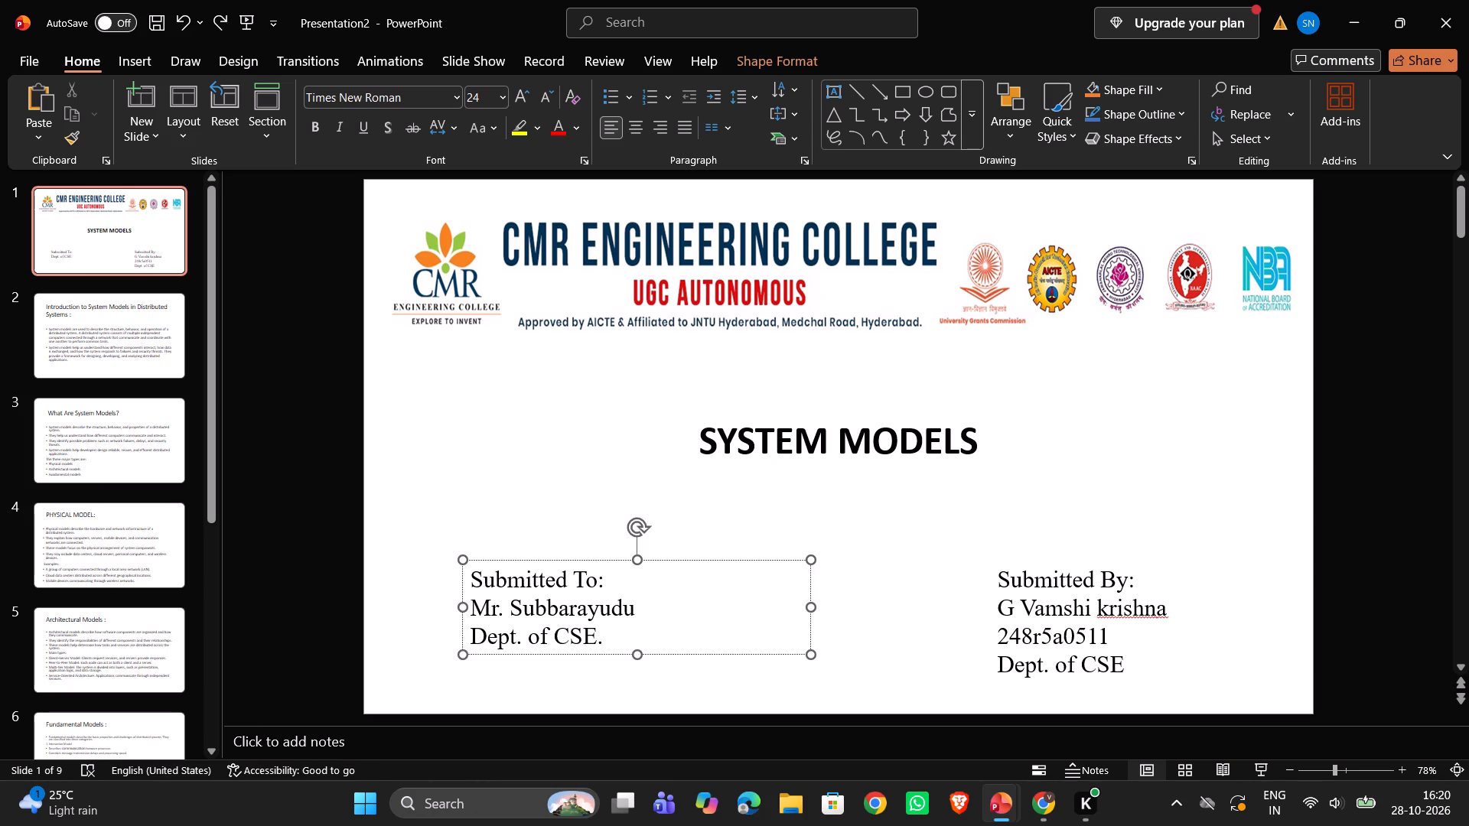
Replace the teacher's name after "Mr." under "Submitted To" with the new teacher's name.
key(BackSpace)
key(BackSpace)
key(BackSpace)
key(BackSpace)
key(BackSpace)
key(BackSpace)
key(BackSpace)
key(BackSpace)
key(BackSpace)
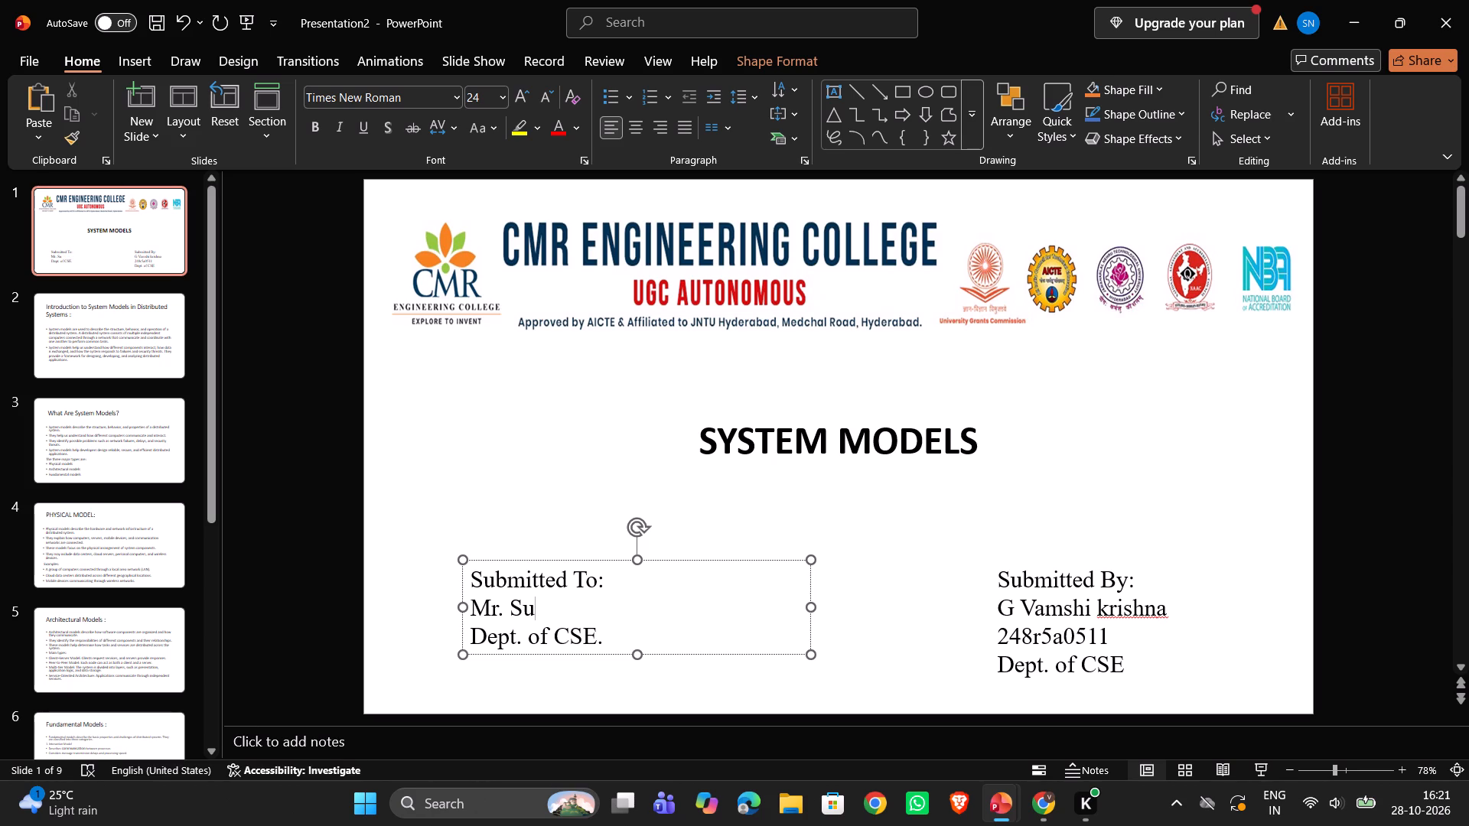
click(631, 611)
right_click(631, 611)
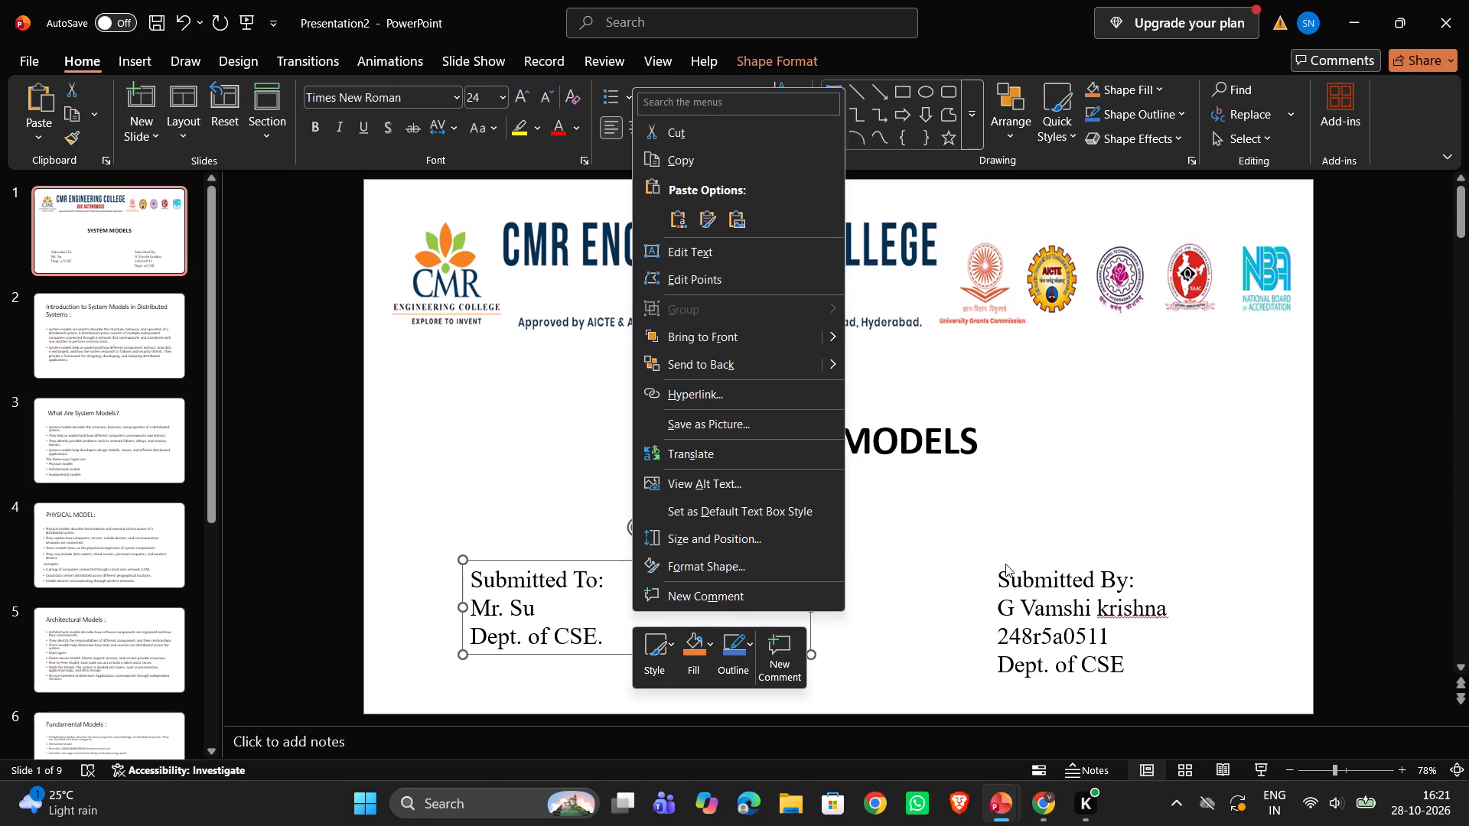
click(948, 525)
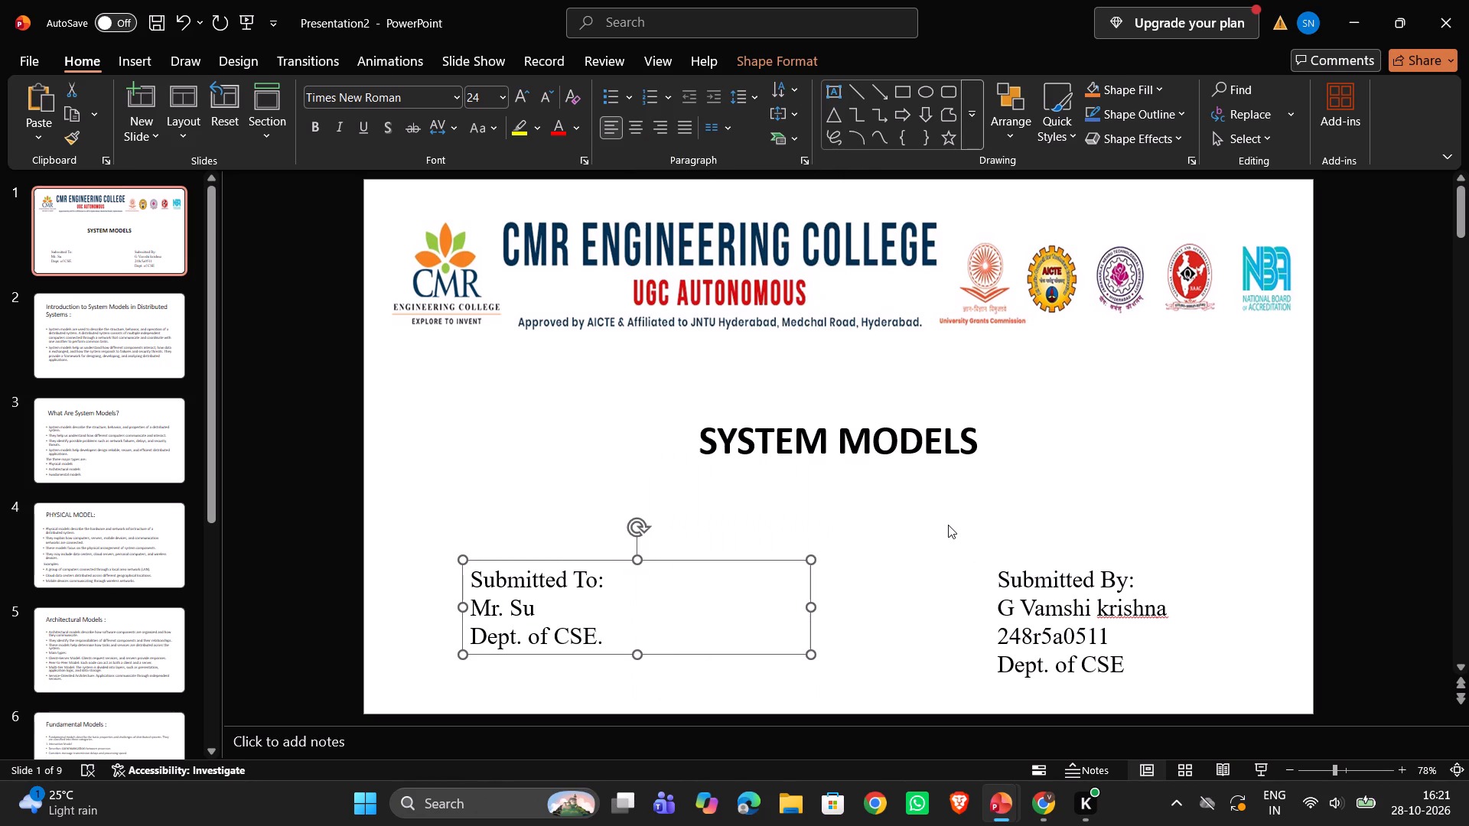
click(542, 613)
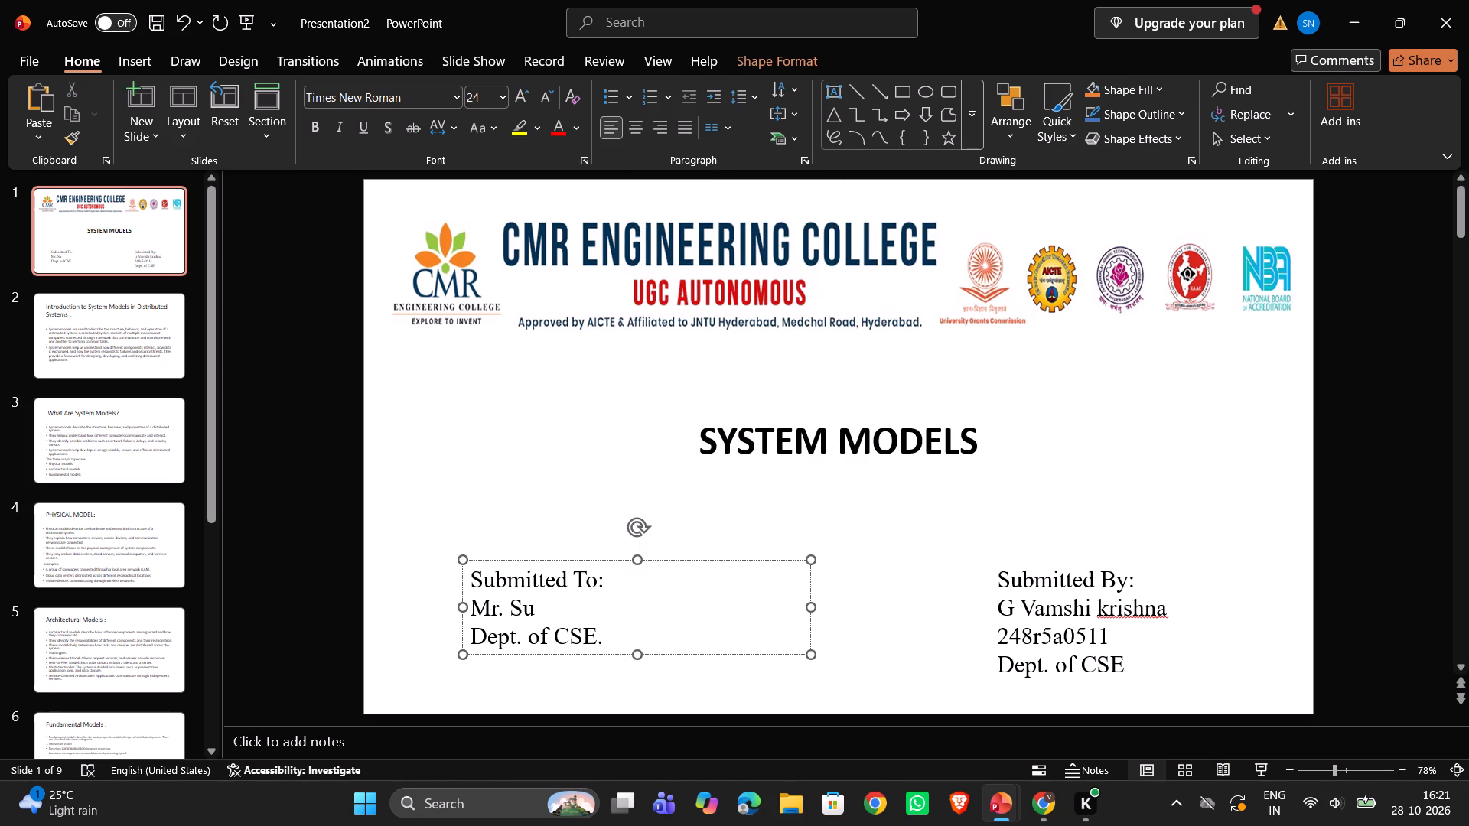
key(BackSpace)
key(BackSpace)
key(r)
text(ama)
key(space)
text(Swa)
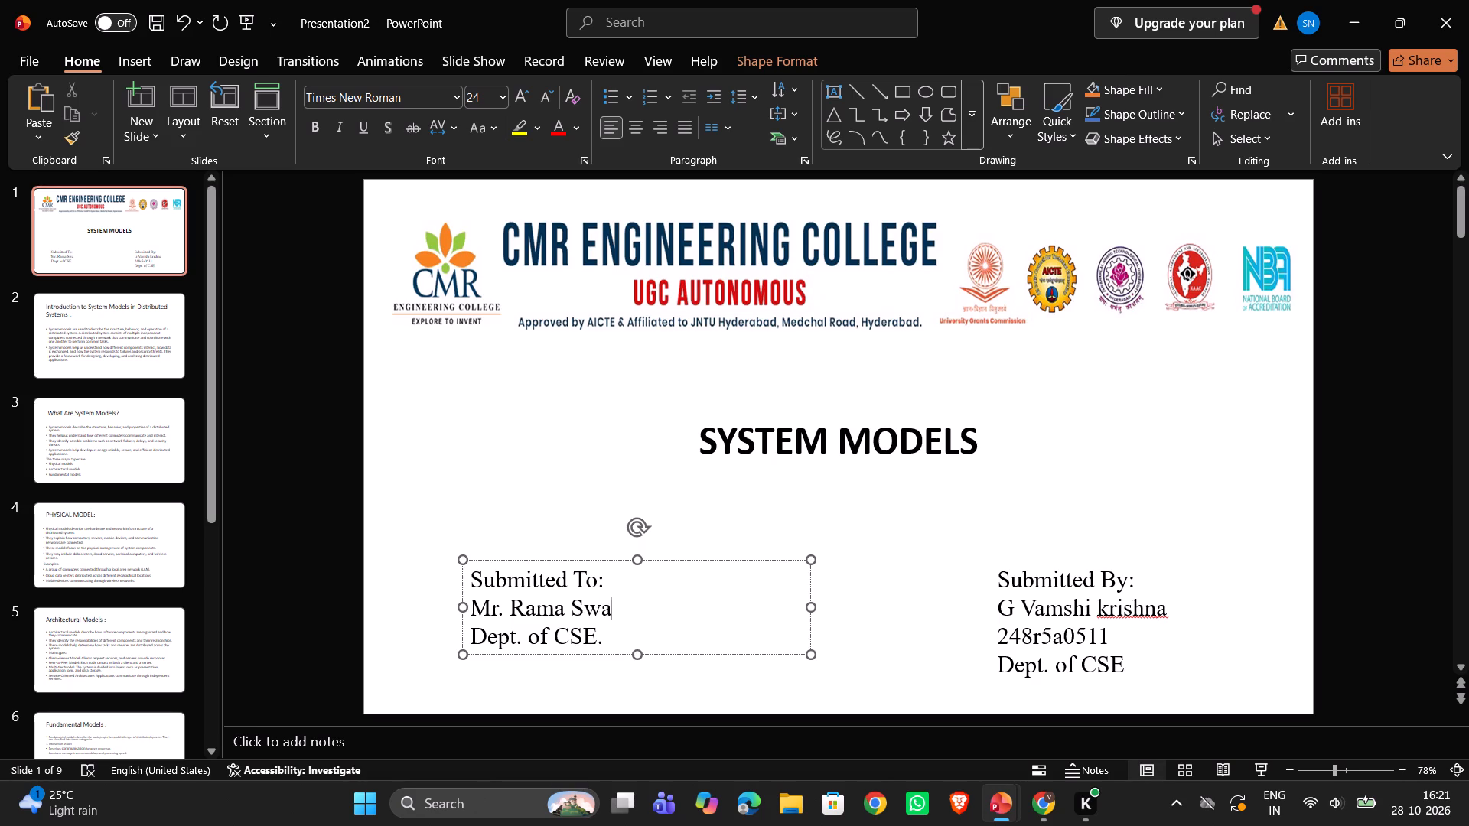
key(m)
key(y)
Review the content slides from "Advantages" back to "What Are System Models?", checking their text and layout.
scroll(159, 397, down, 3)
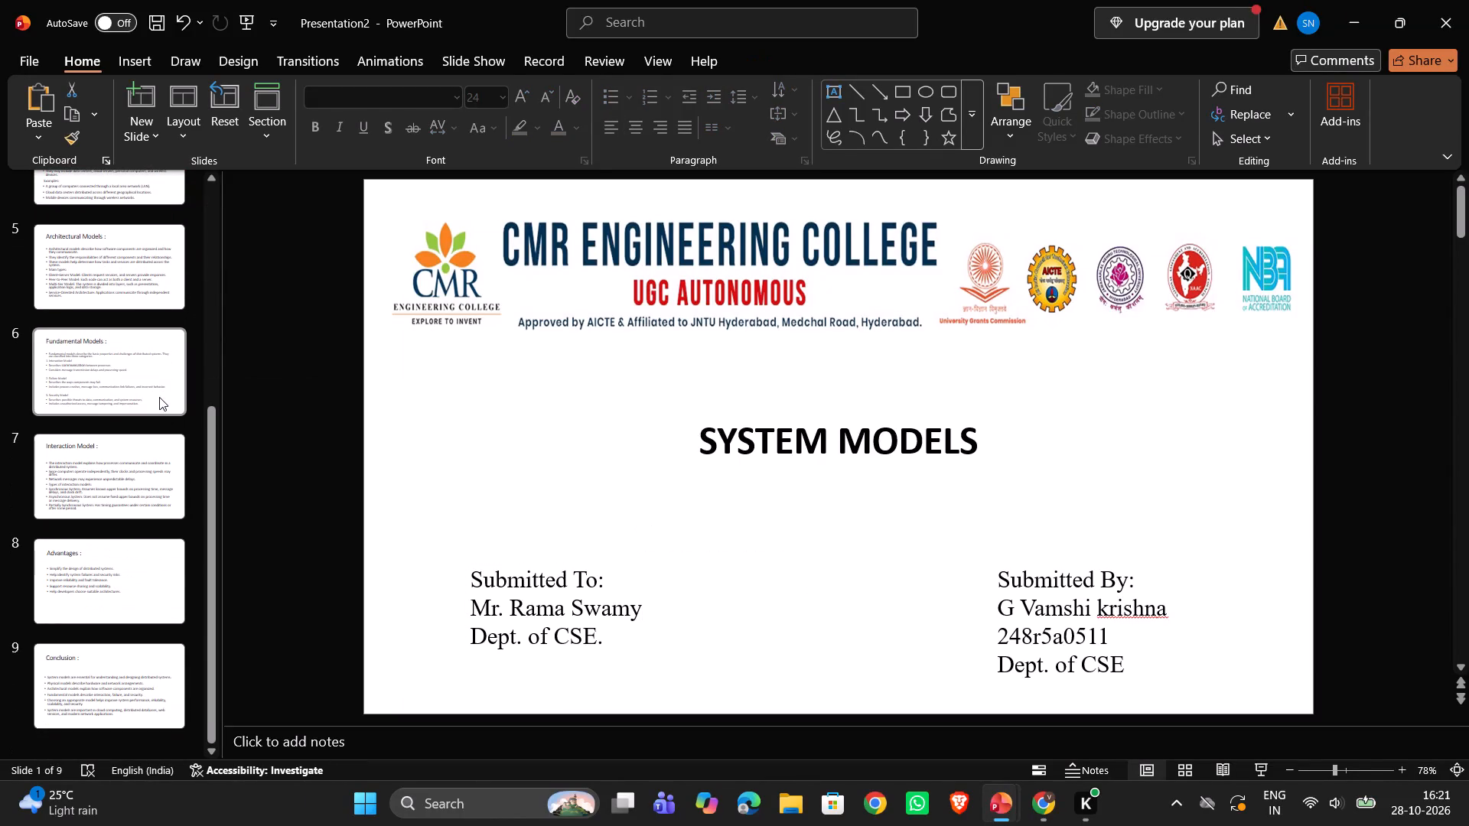
click(145, 569)
click(122, 489)
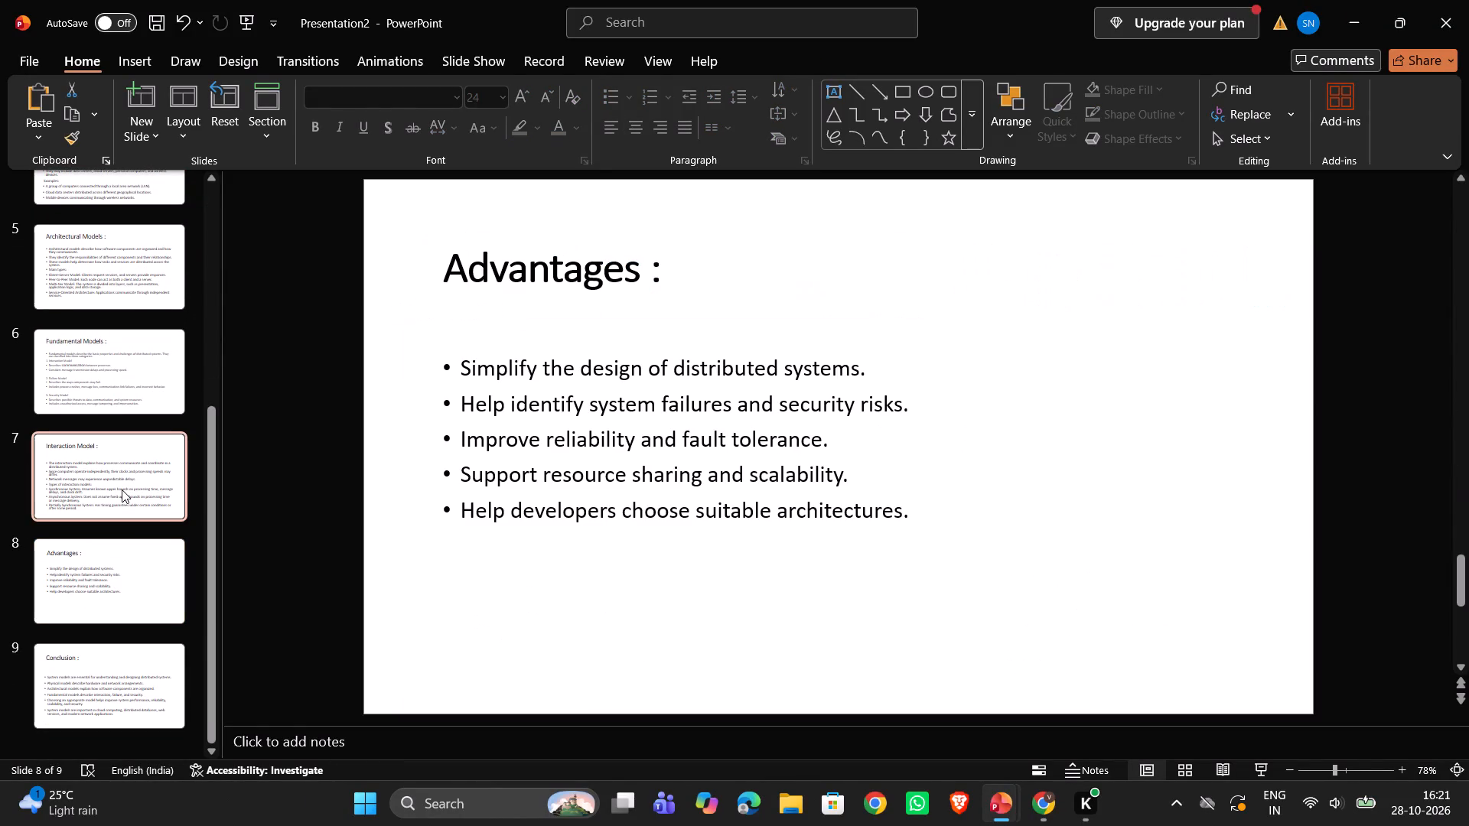
click(133, 392)
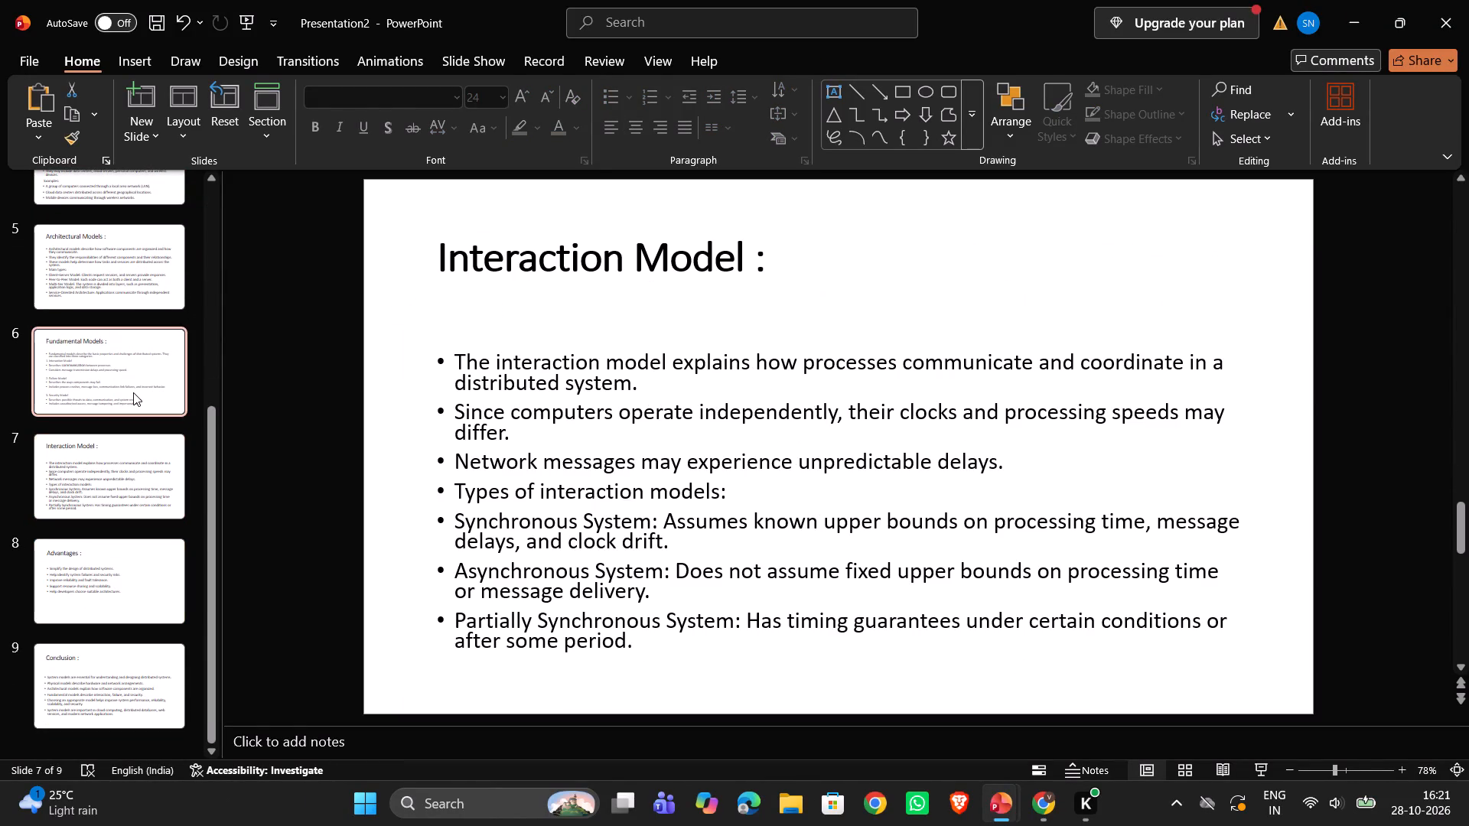
click(155, 255)
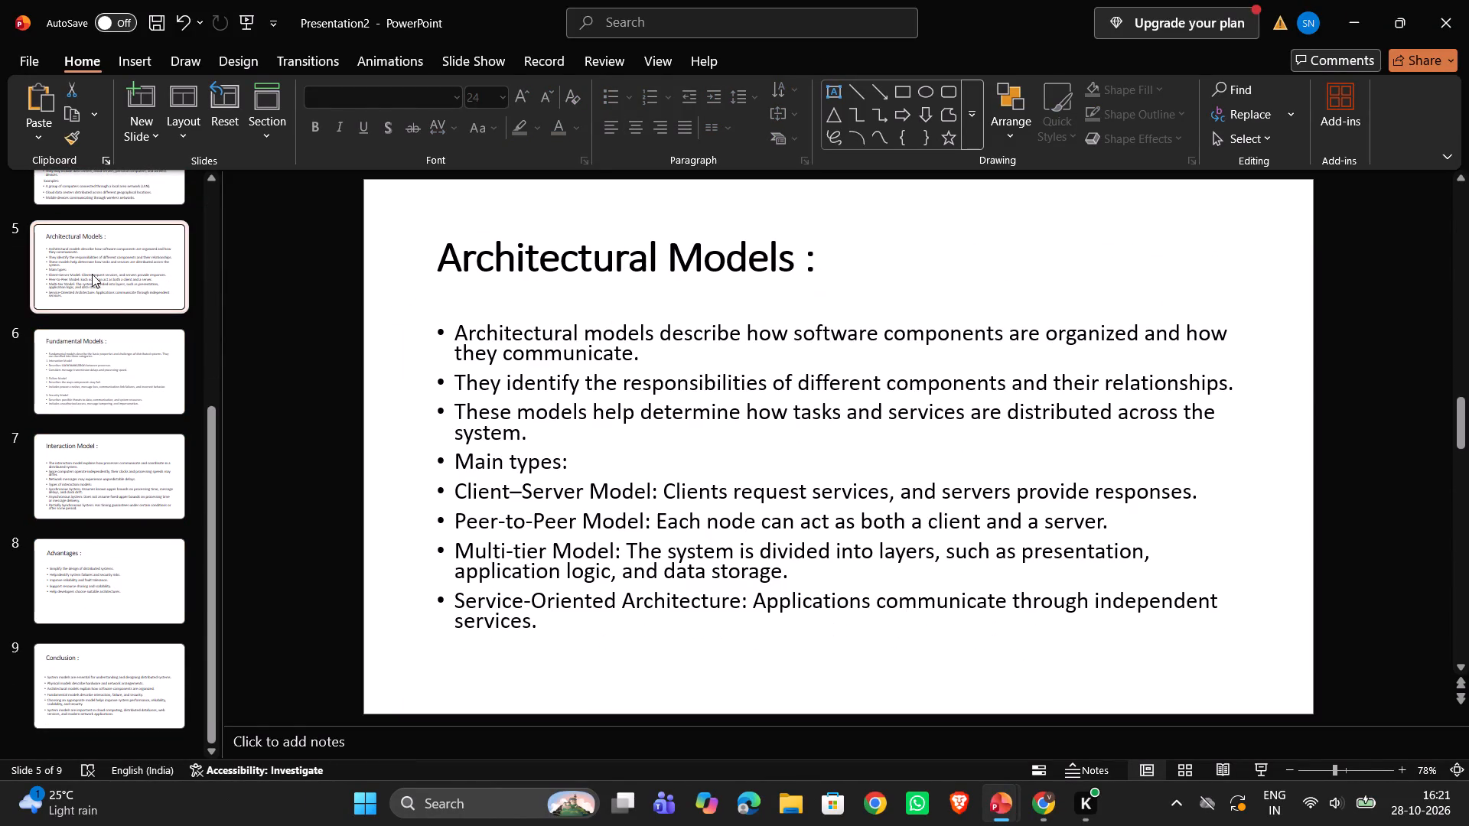
scroll(92, 274, up, 1)
click(92, 274)
scroll(93, 306, up, 1)
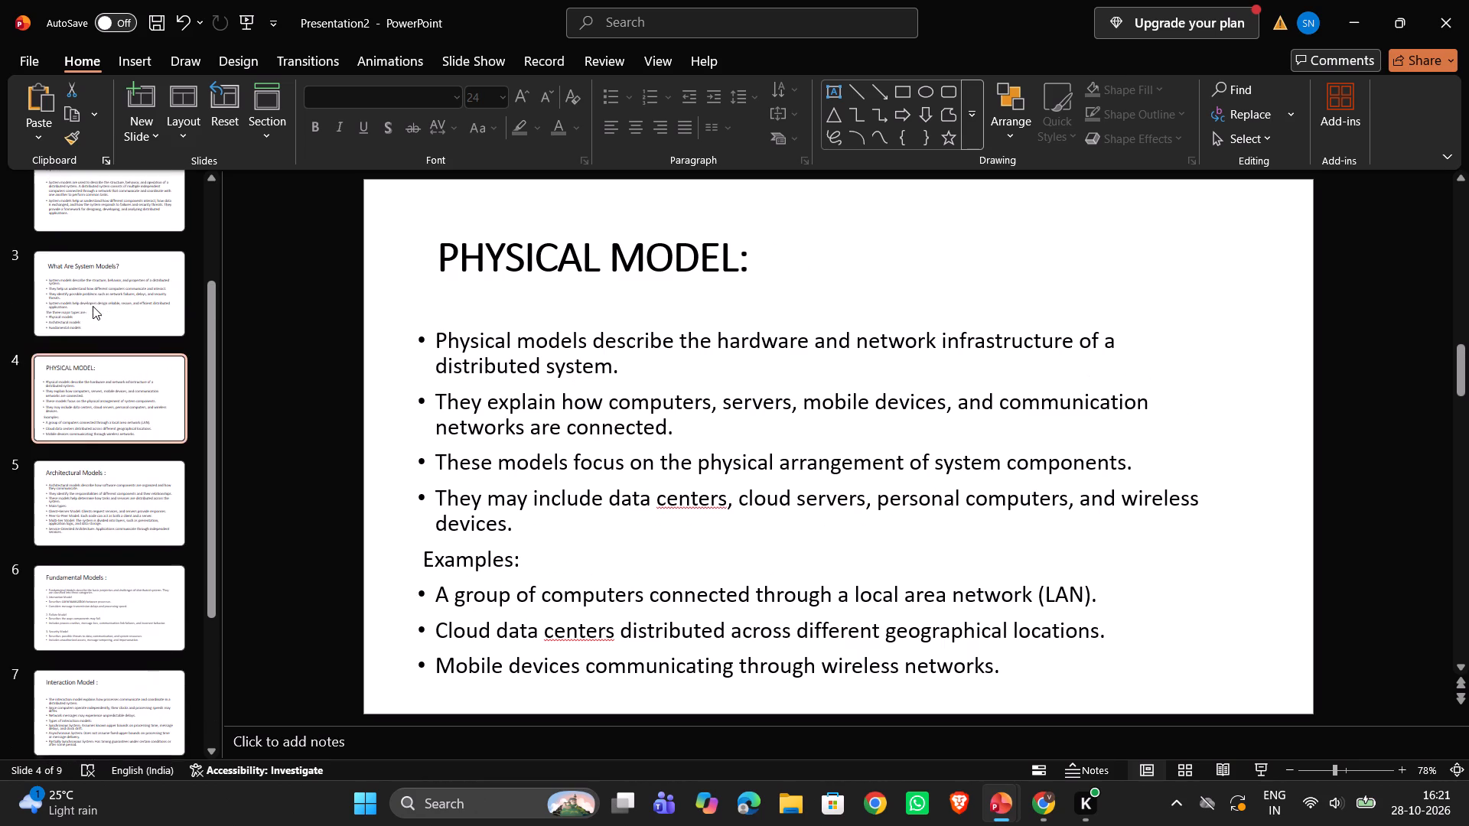
scroll(93, 306, up, 1)
click(93, 306)
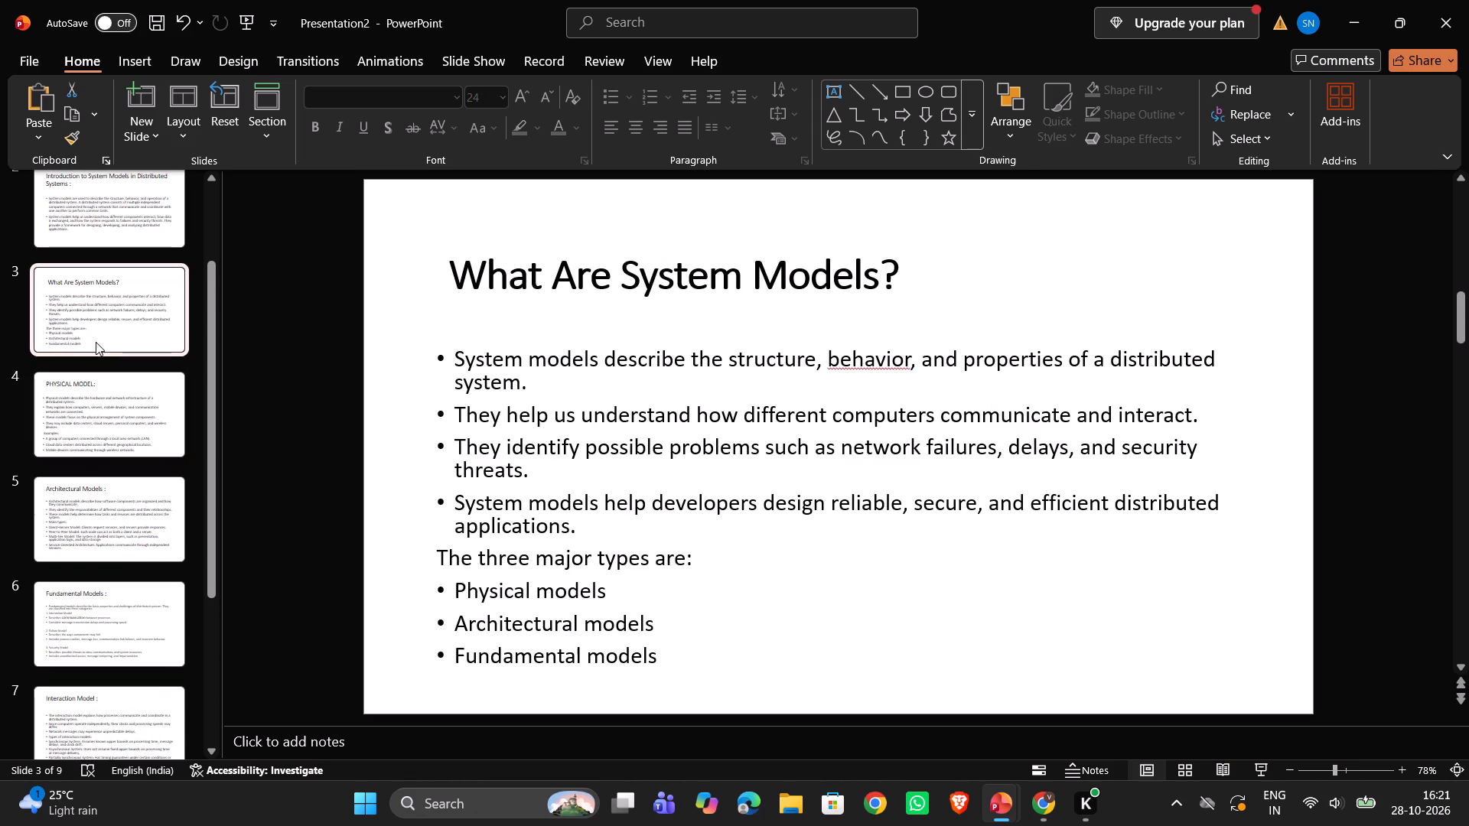
Delete the seventh slide, "Interaction Model", from the presentation.
scroll(96, 342, up, 1)
click(96, 342)
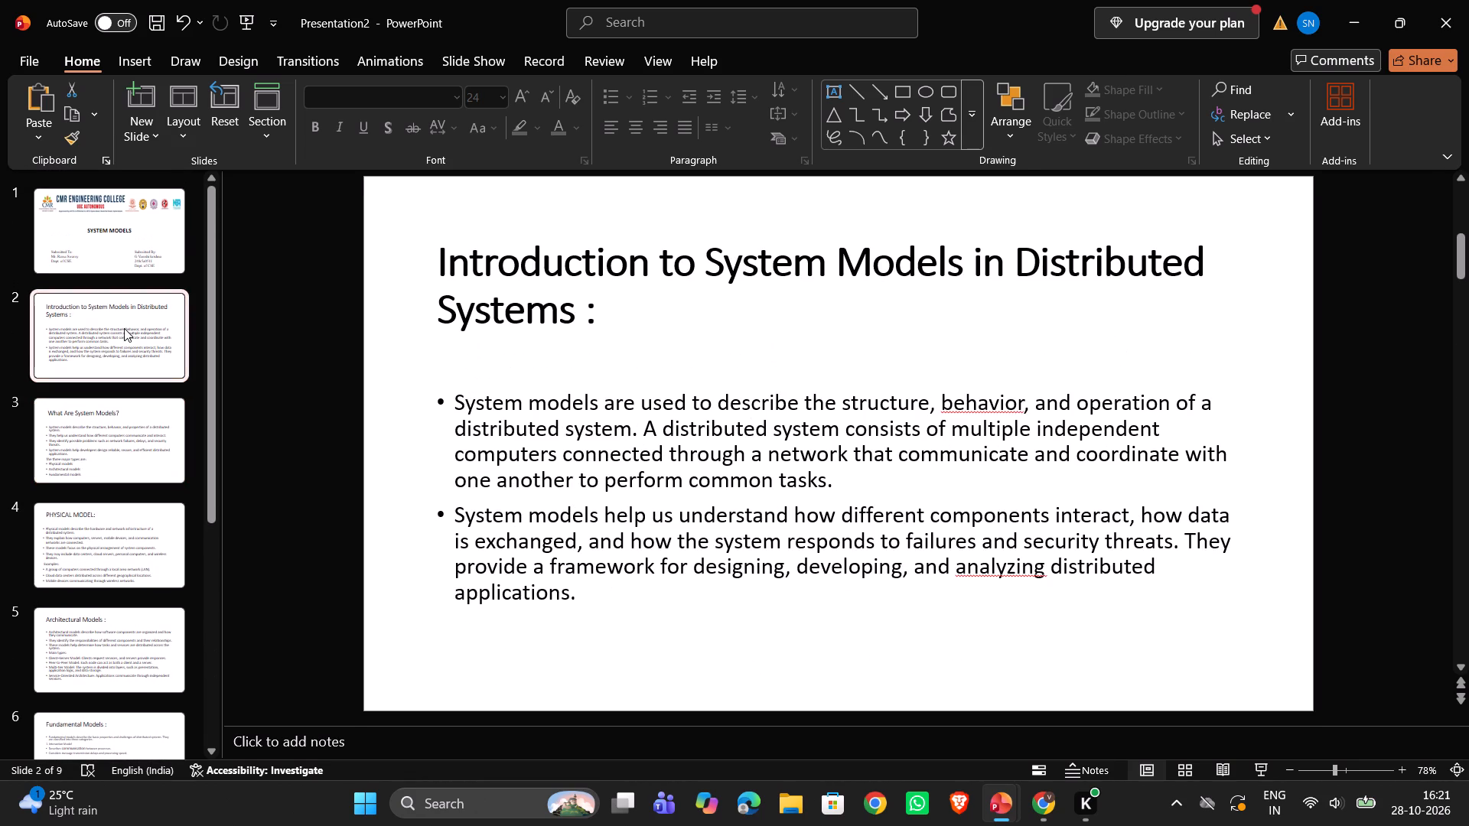
click(99, 421)
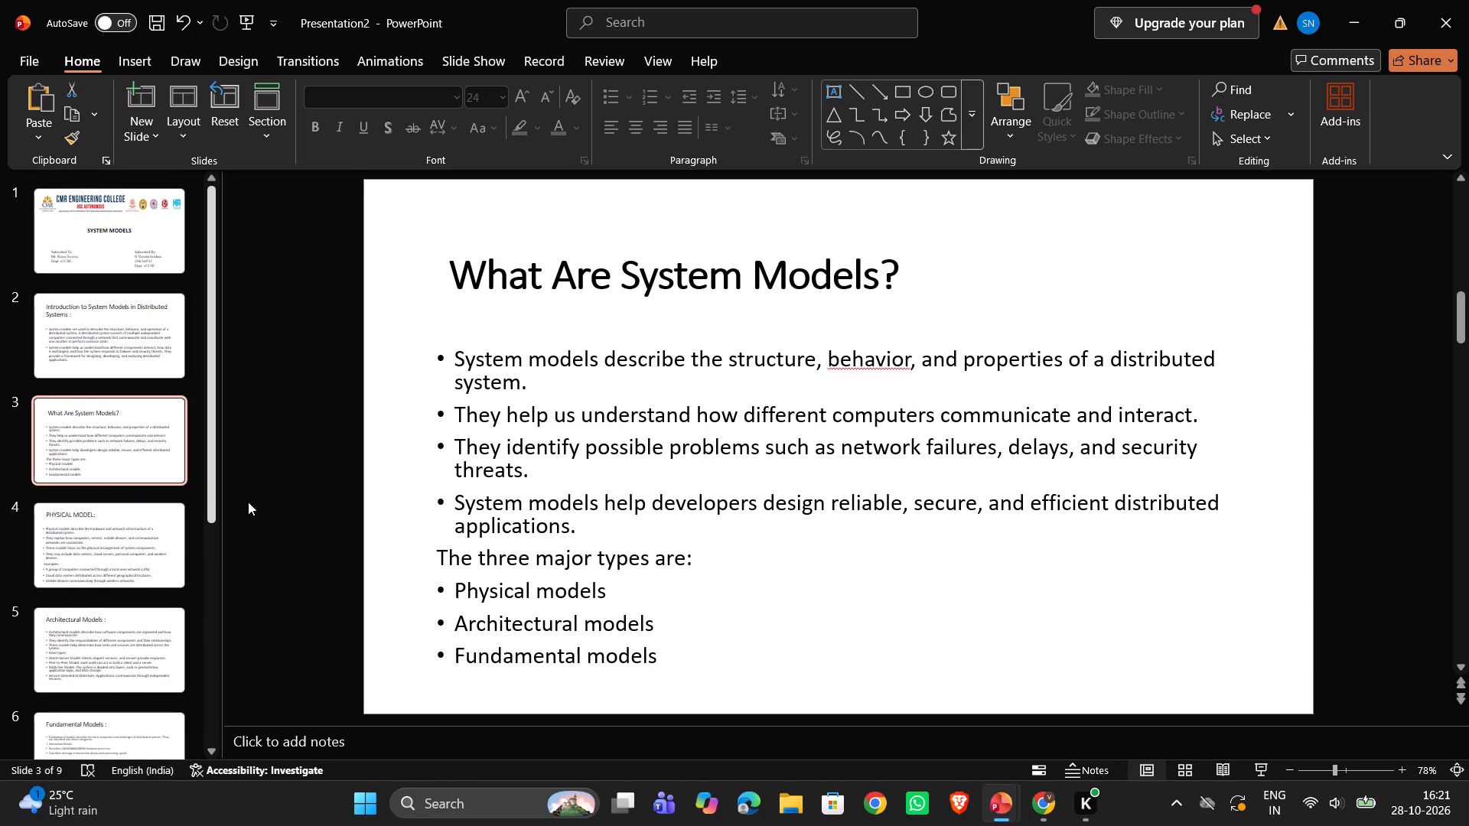
scroll(94, 532, down, 1)
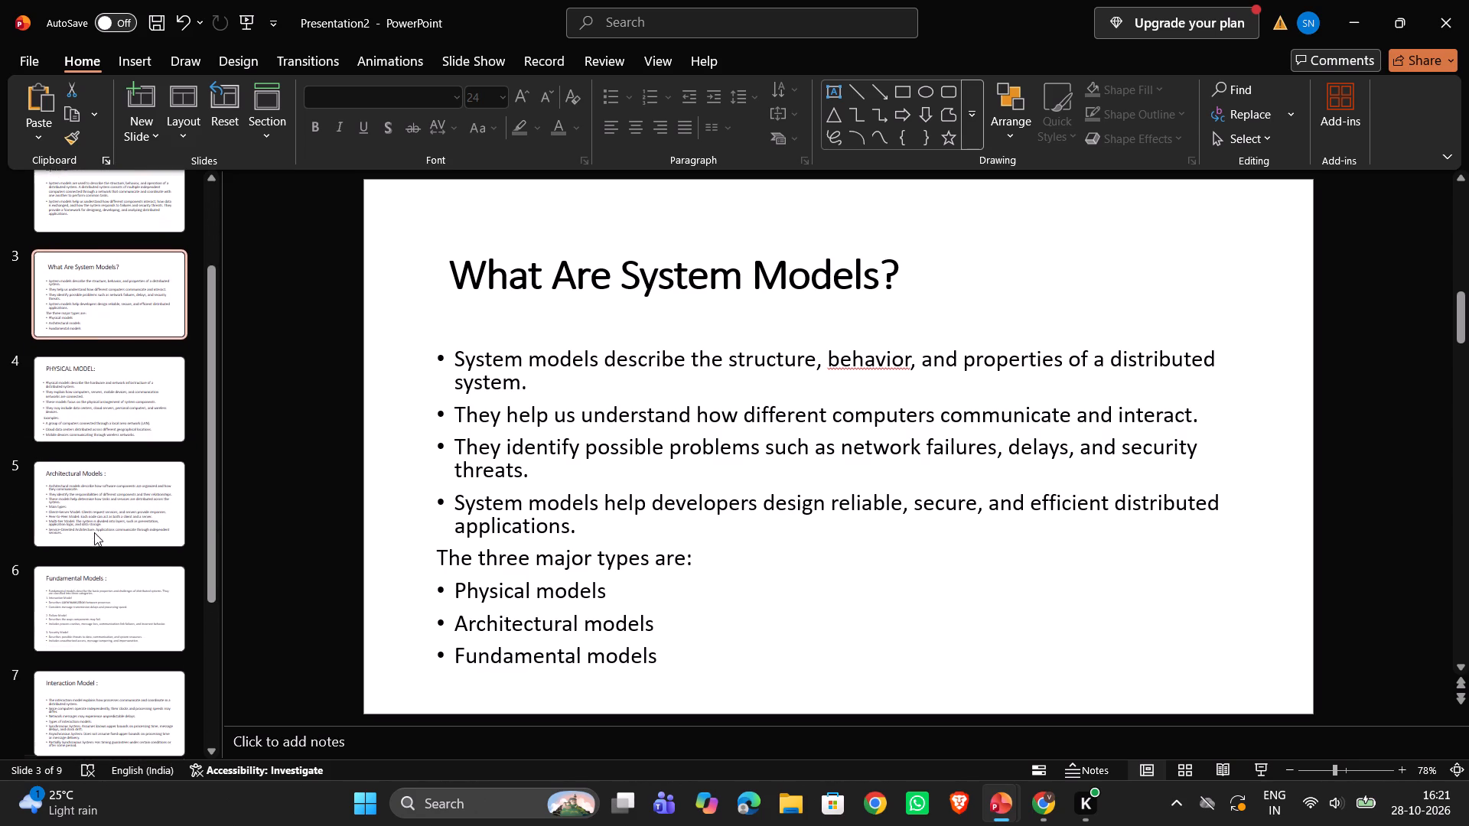
scroll(112, 583, down, 1)
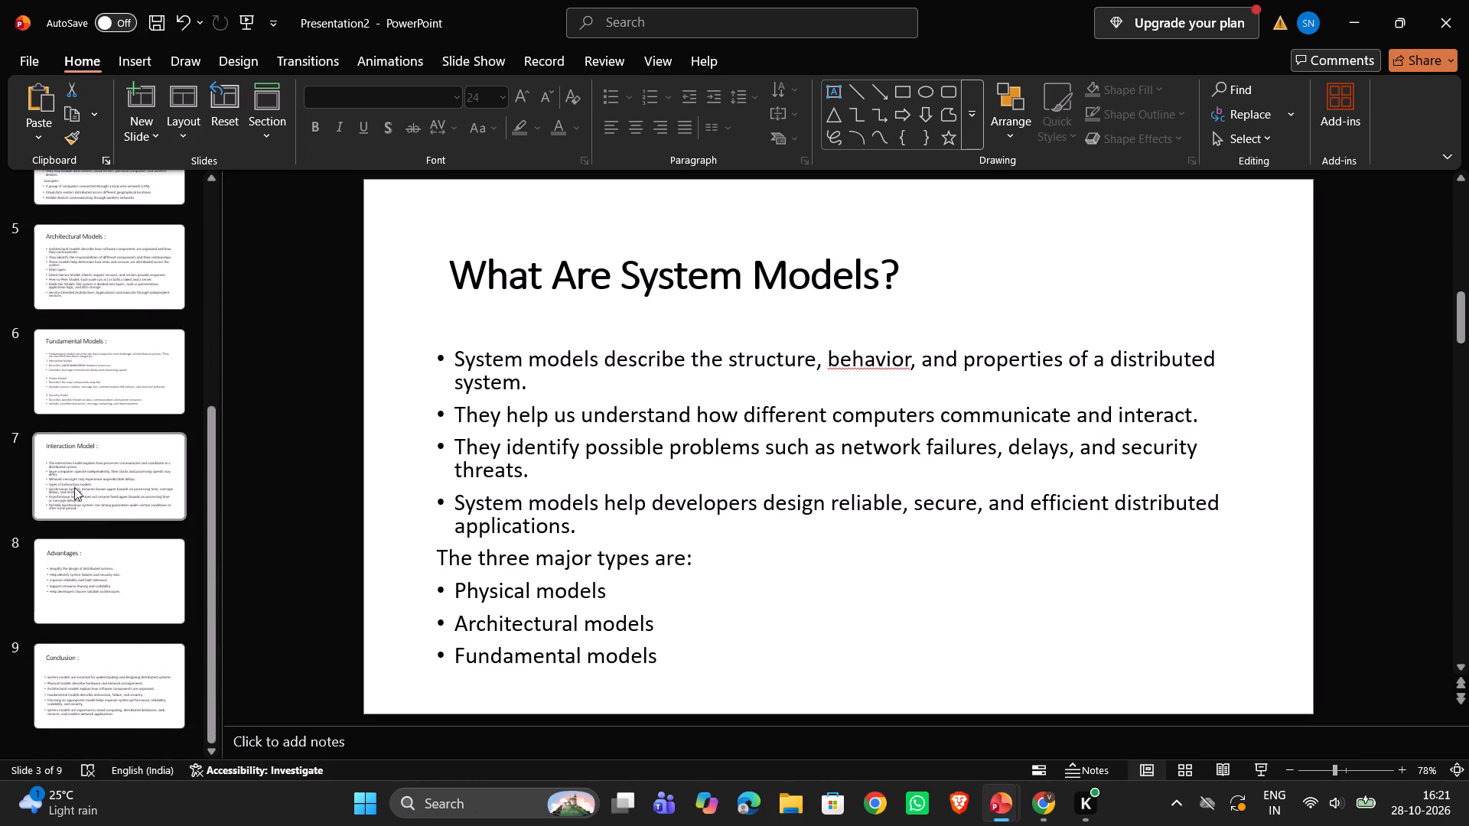
click(70, 480)
right_click(70, 480)
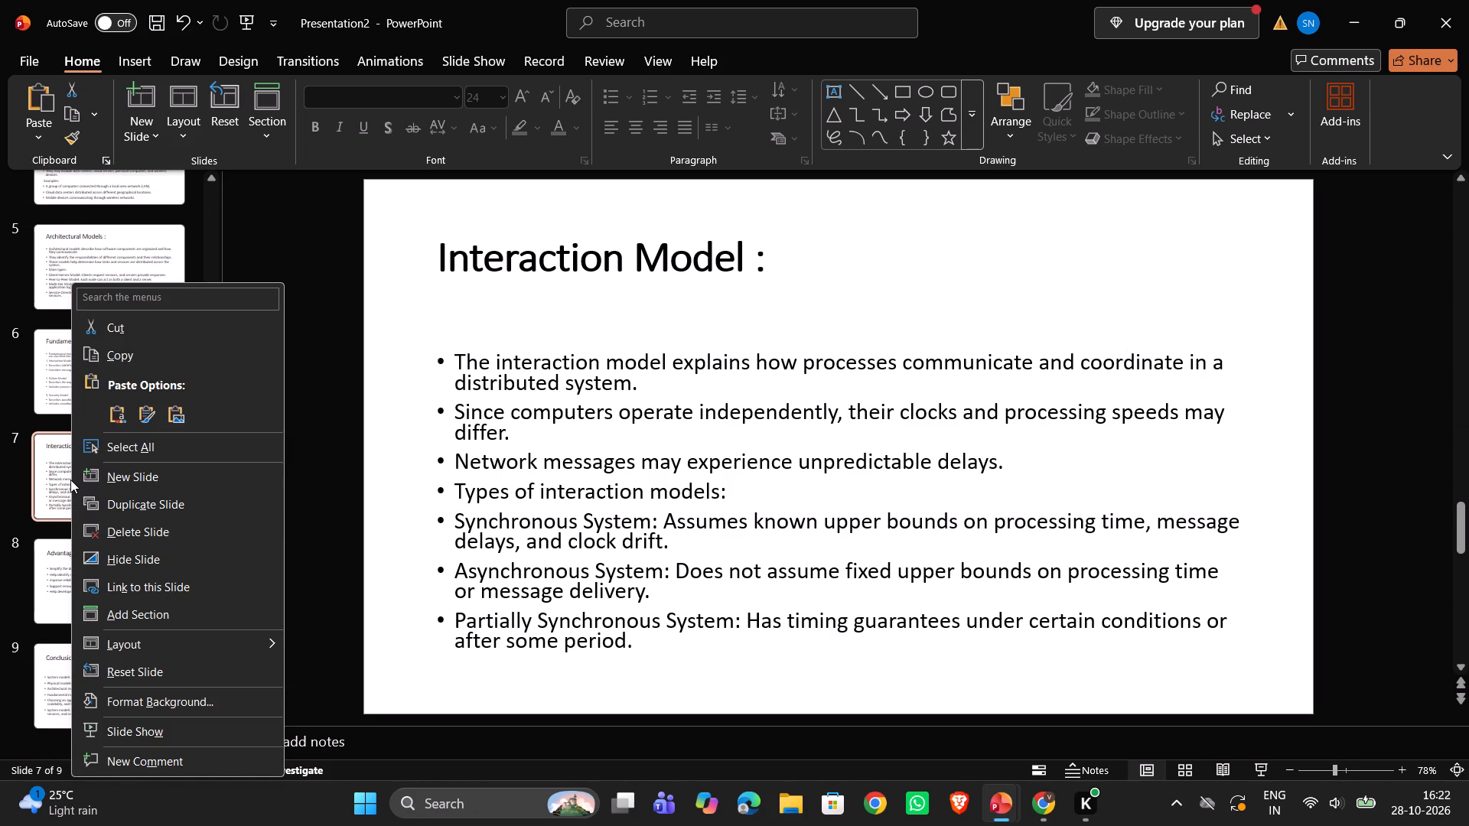
click(153, 524)
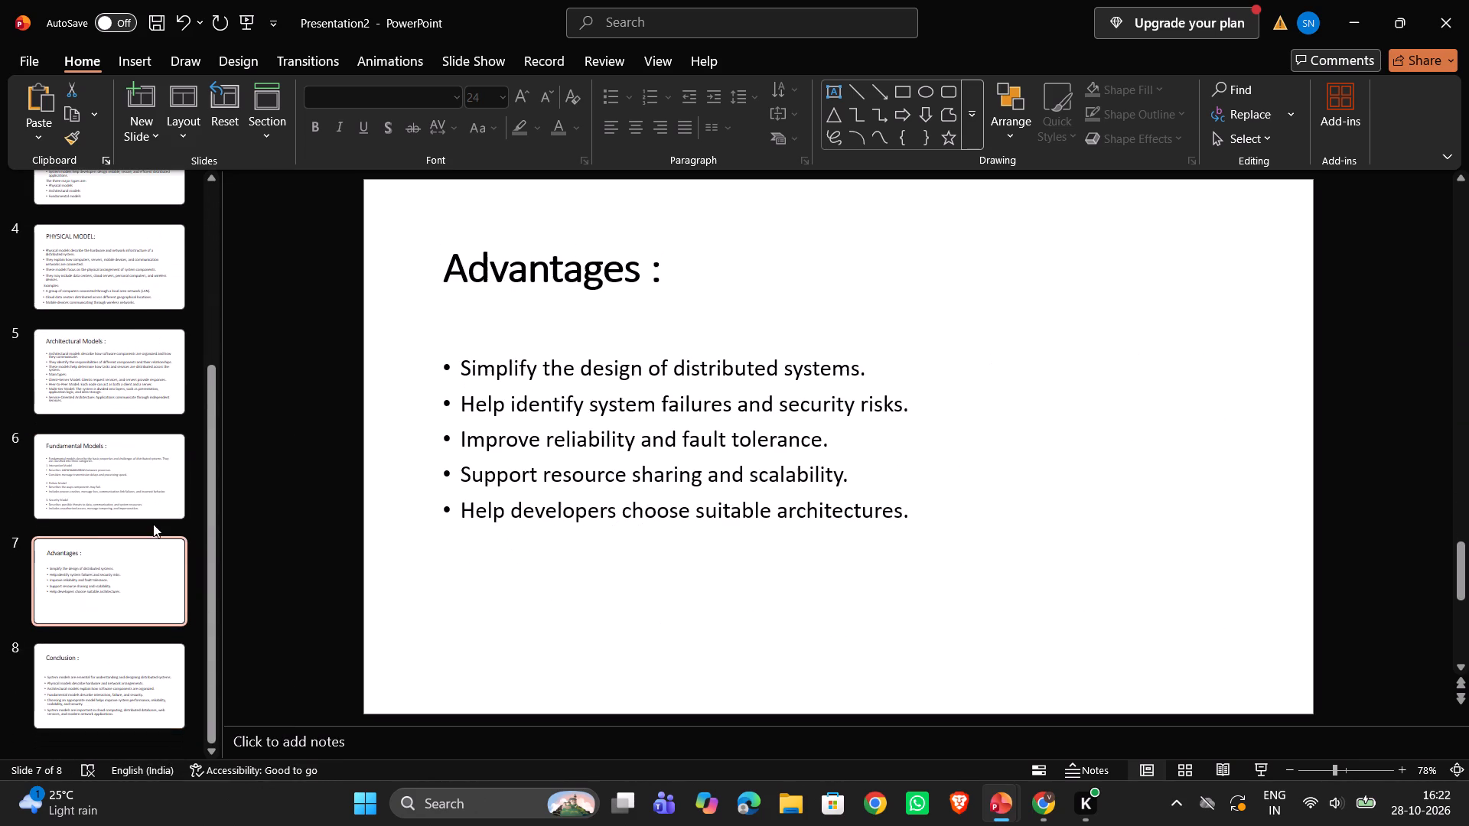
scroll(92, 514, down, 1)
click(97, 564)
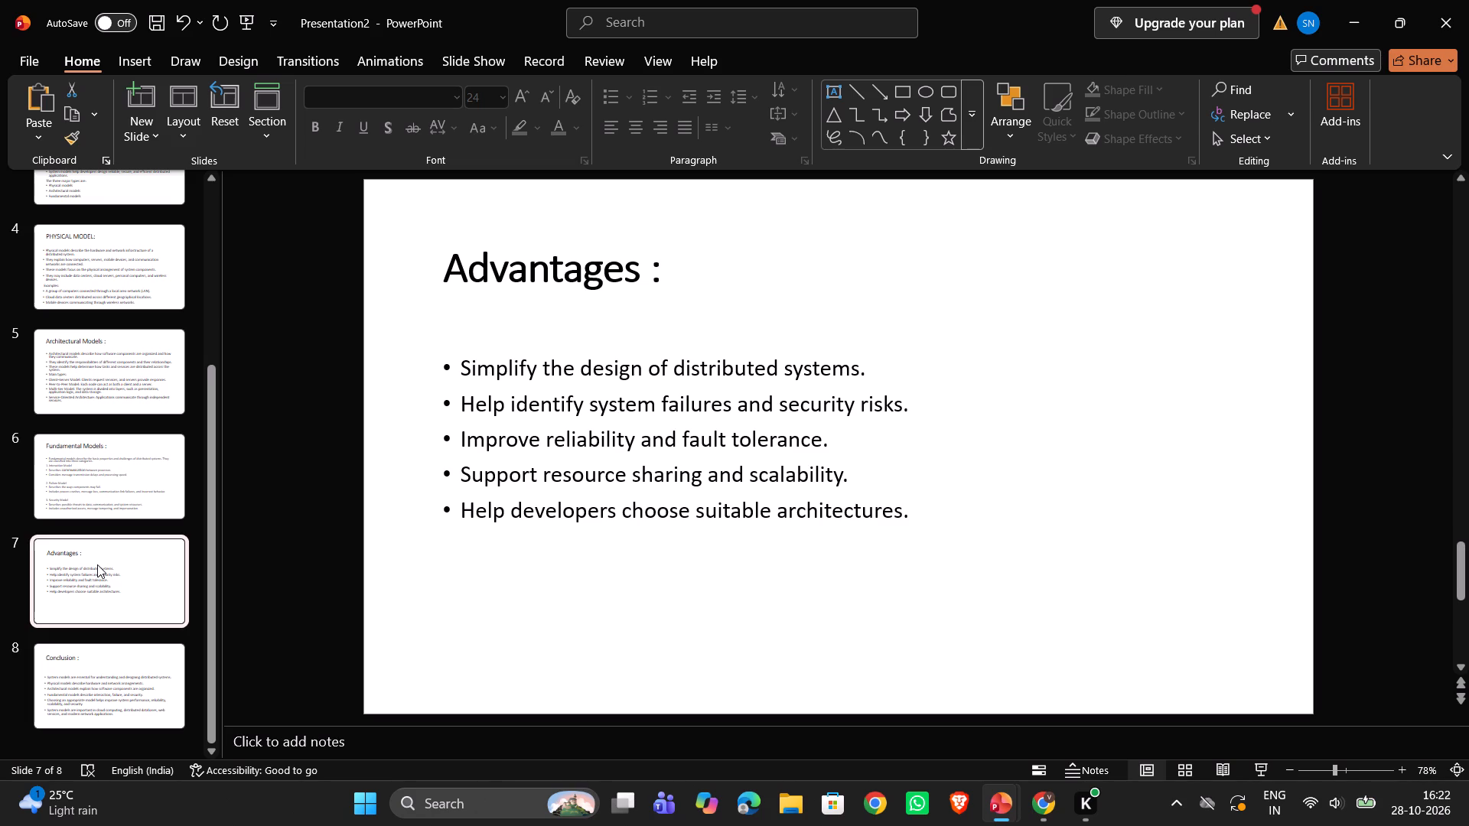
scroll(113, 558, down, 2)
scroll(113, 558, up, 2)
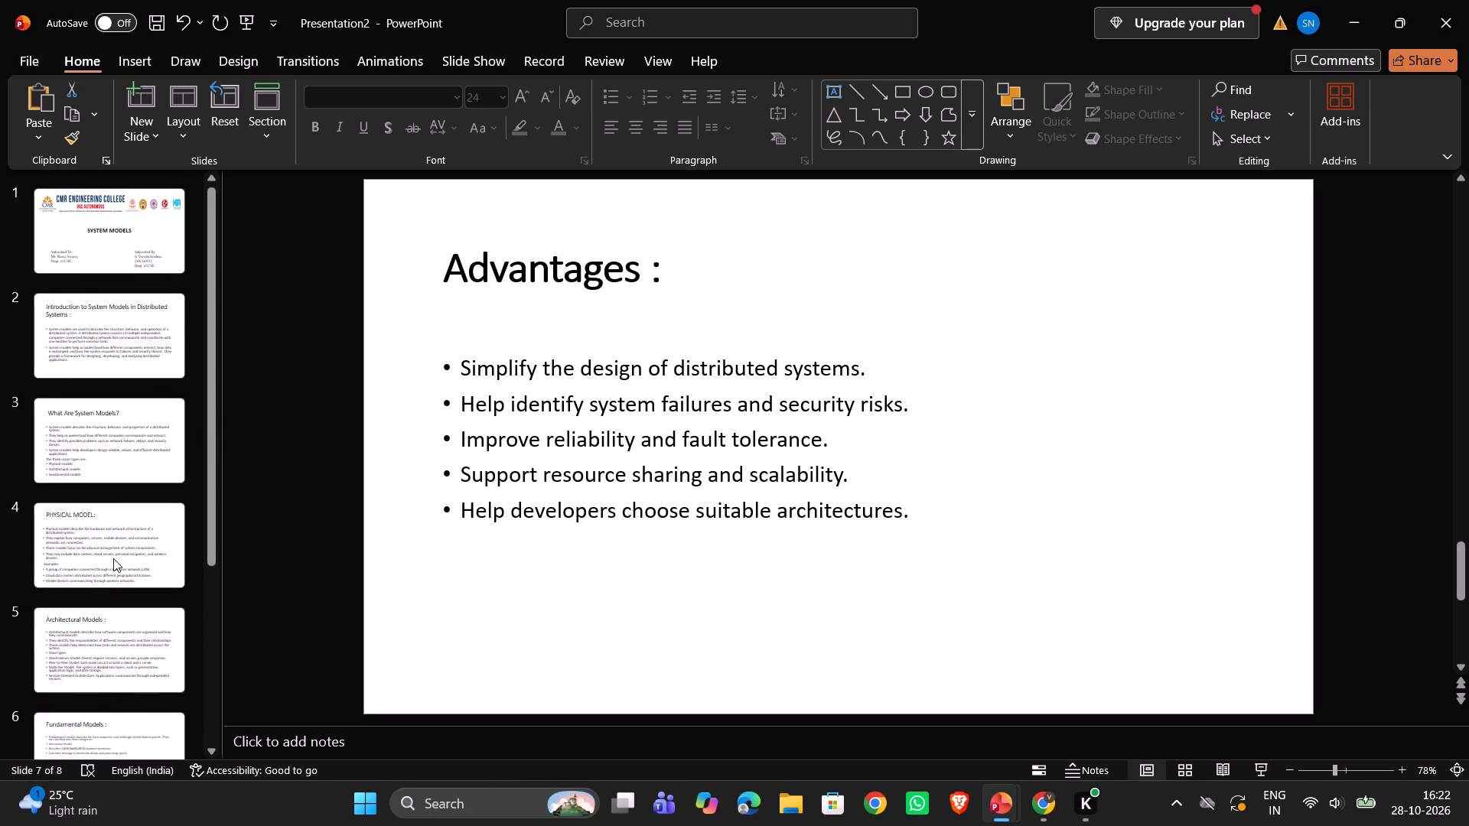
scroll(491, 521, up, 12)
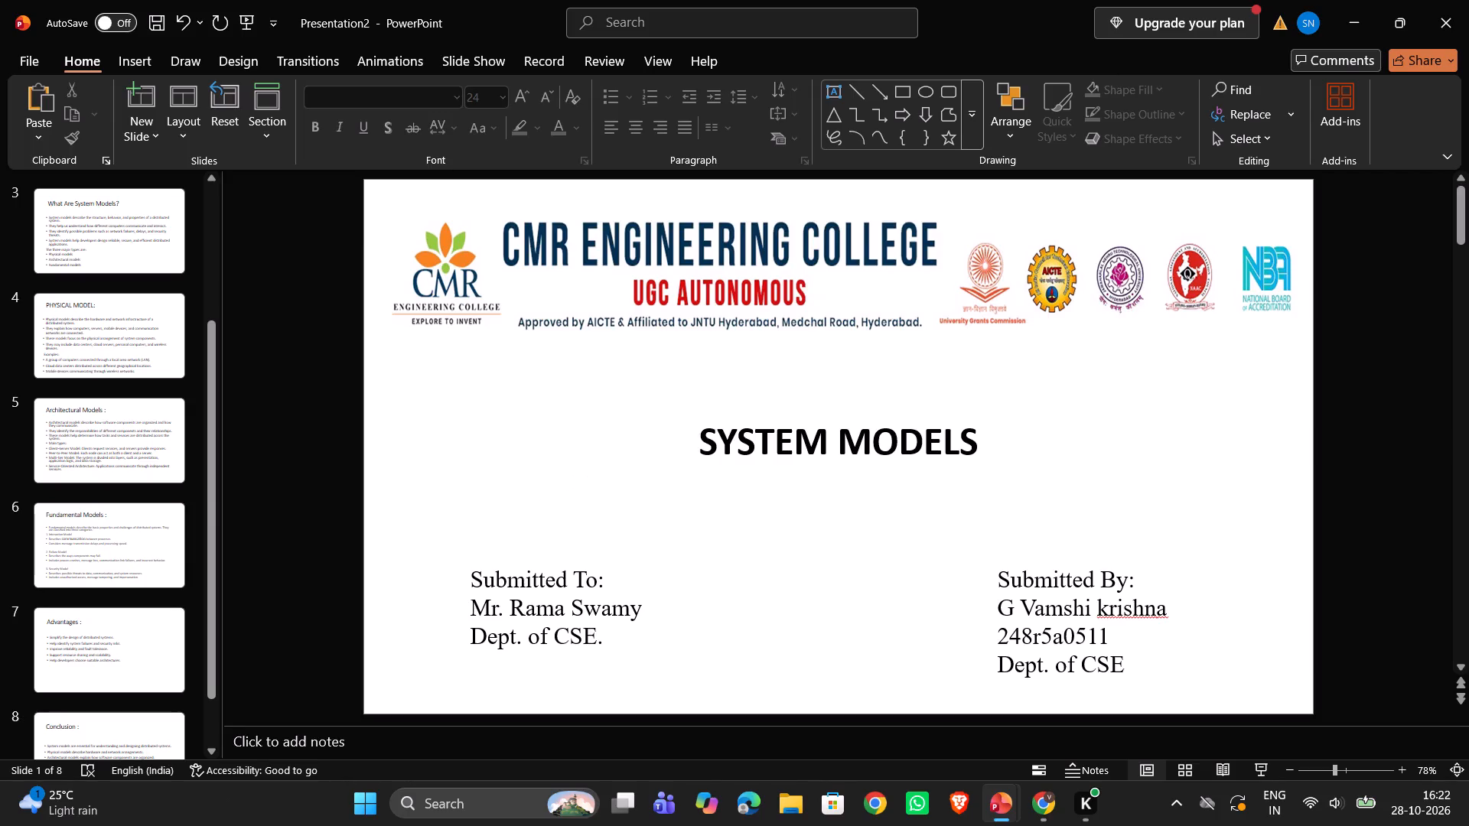
Save the presentation as "ds" in this PC's Downloads folder.
click(28, 61)
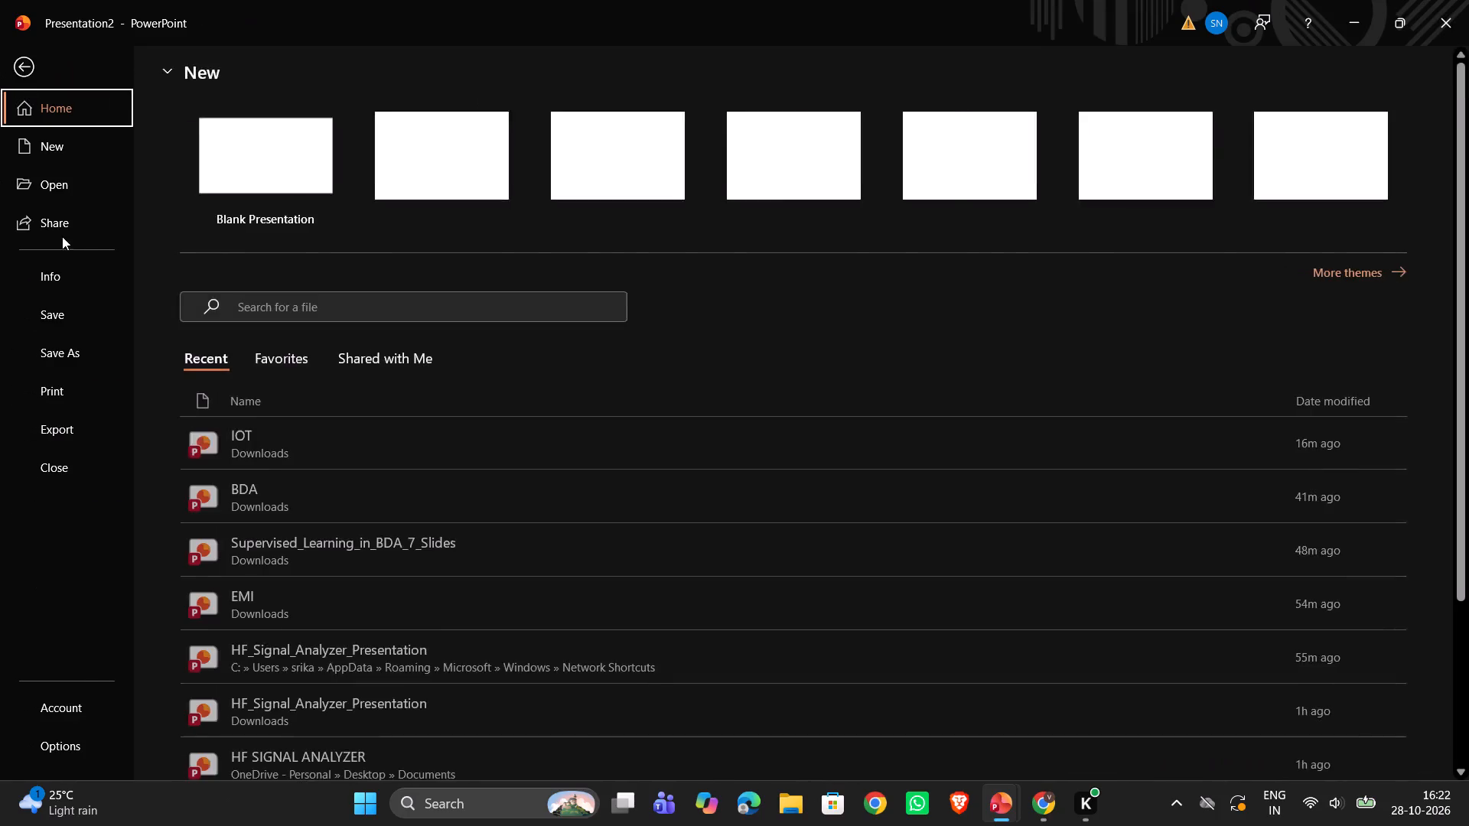
click(65, 347)
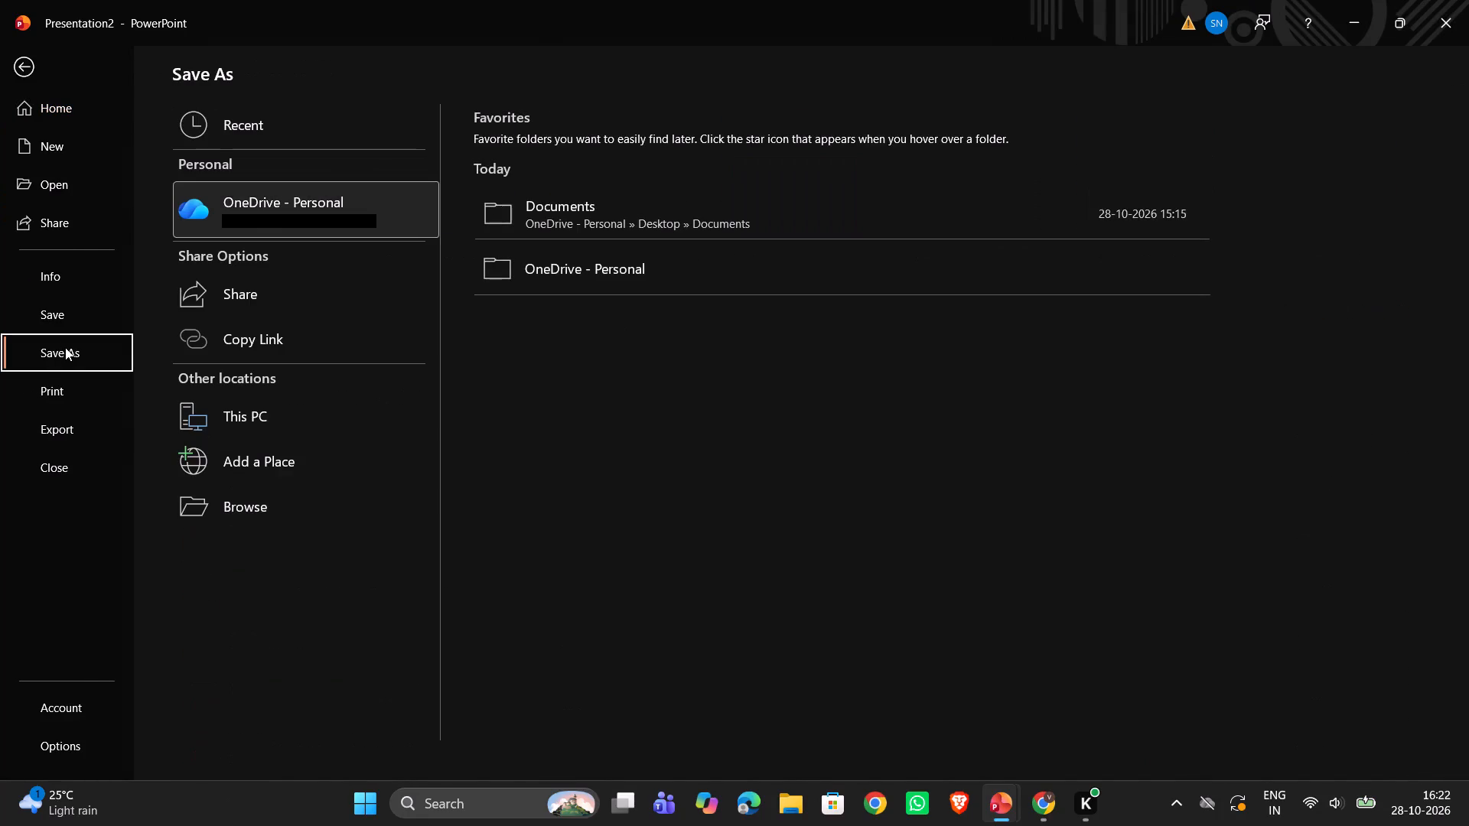
click(279, 424)
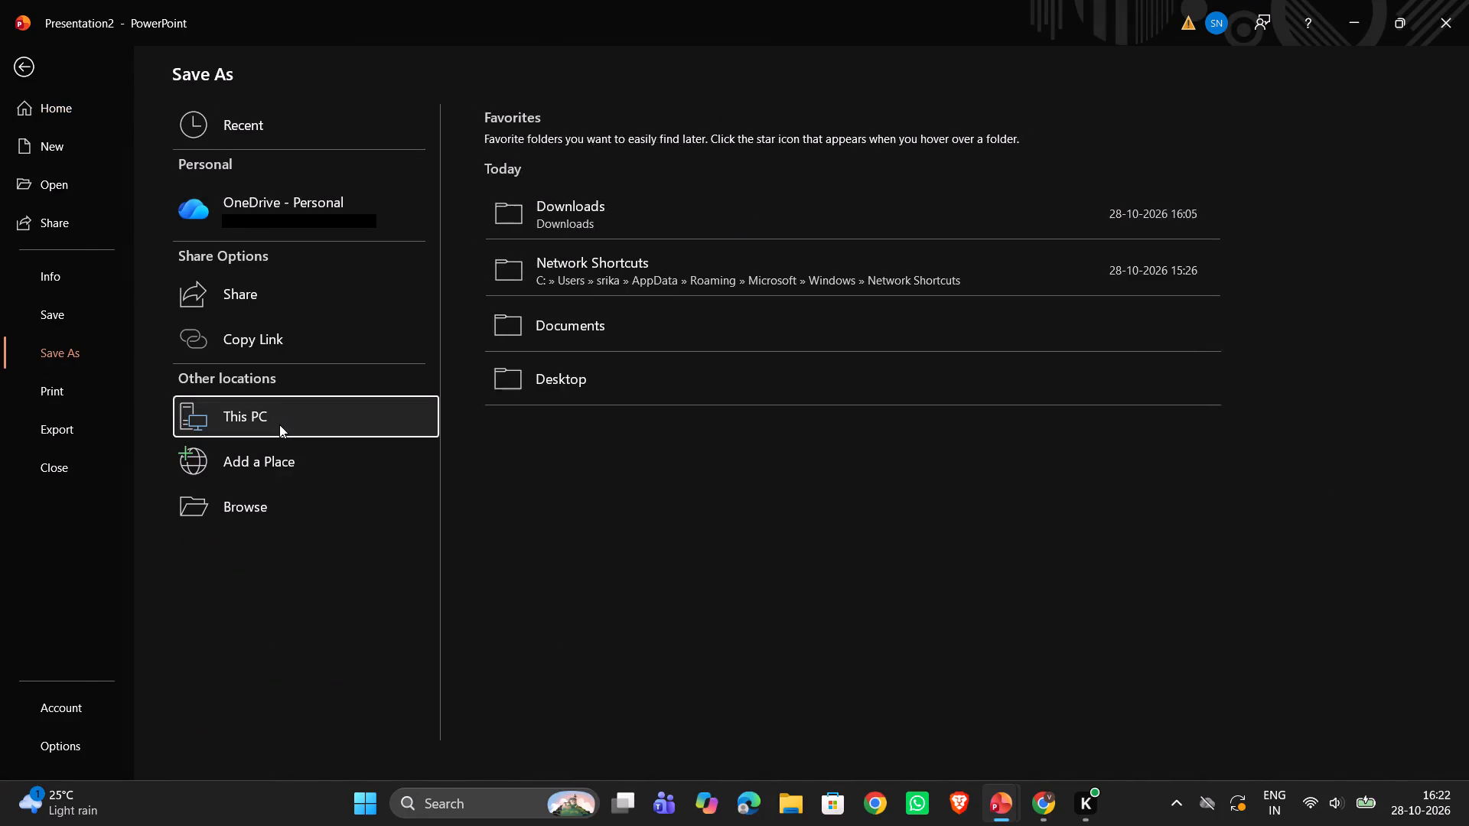
click(573, 219)
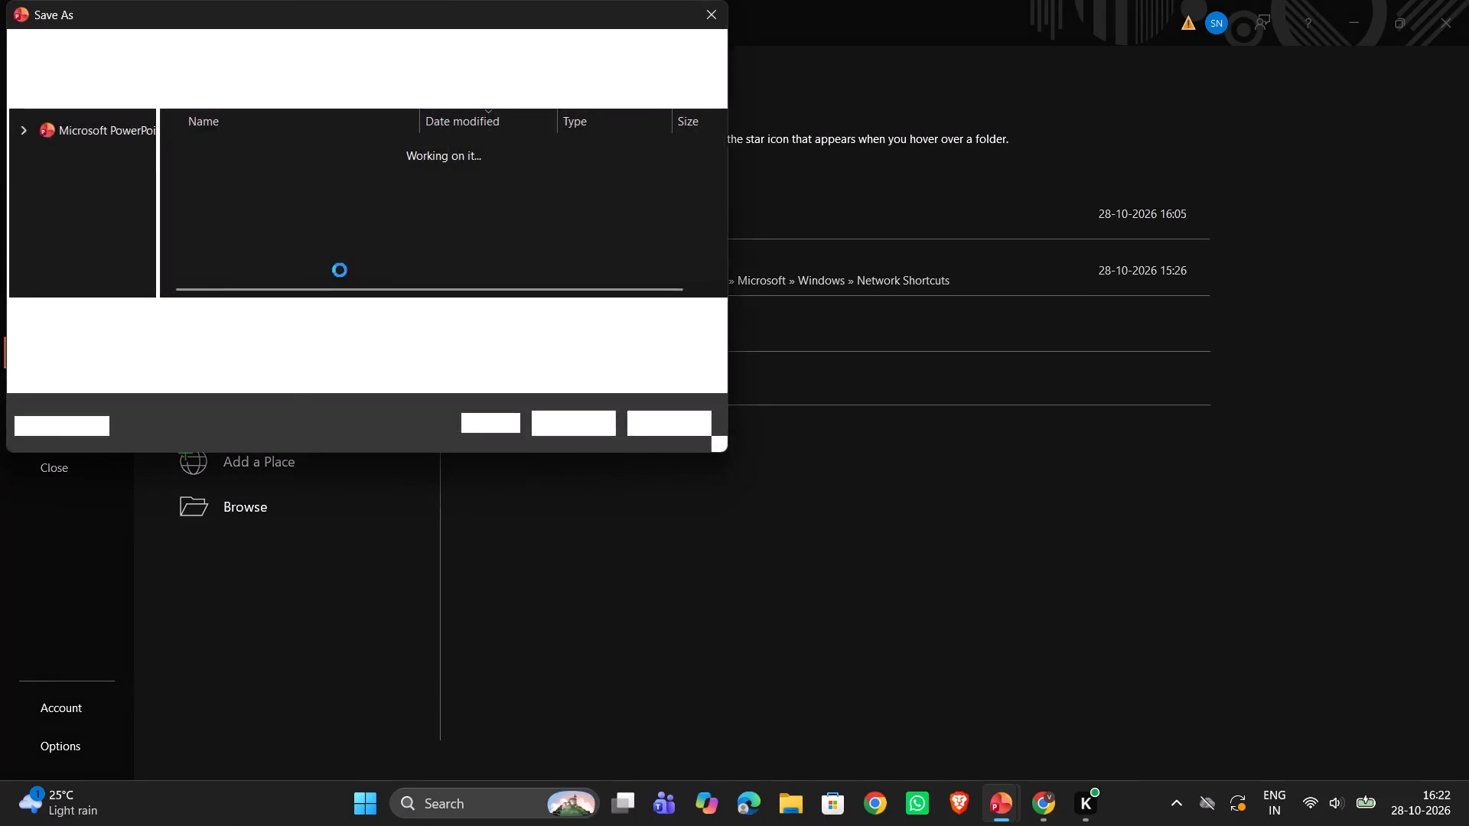
click(70, 283)
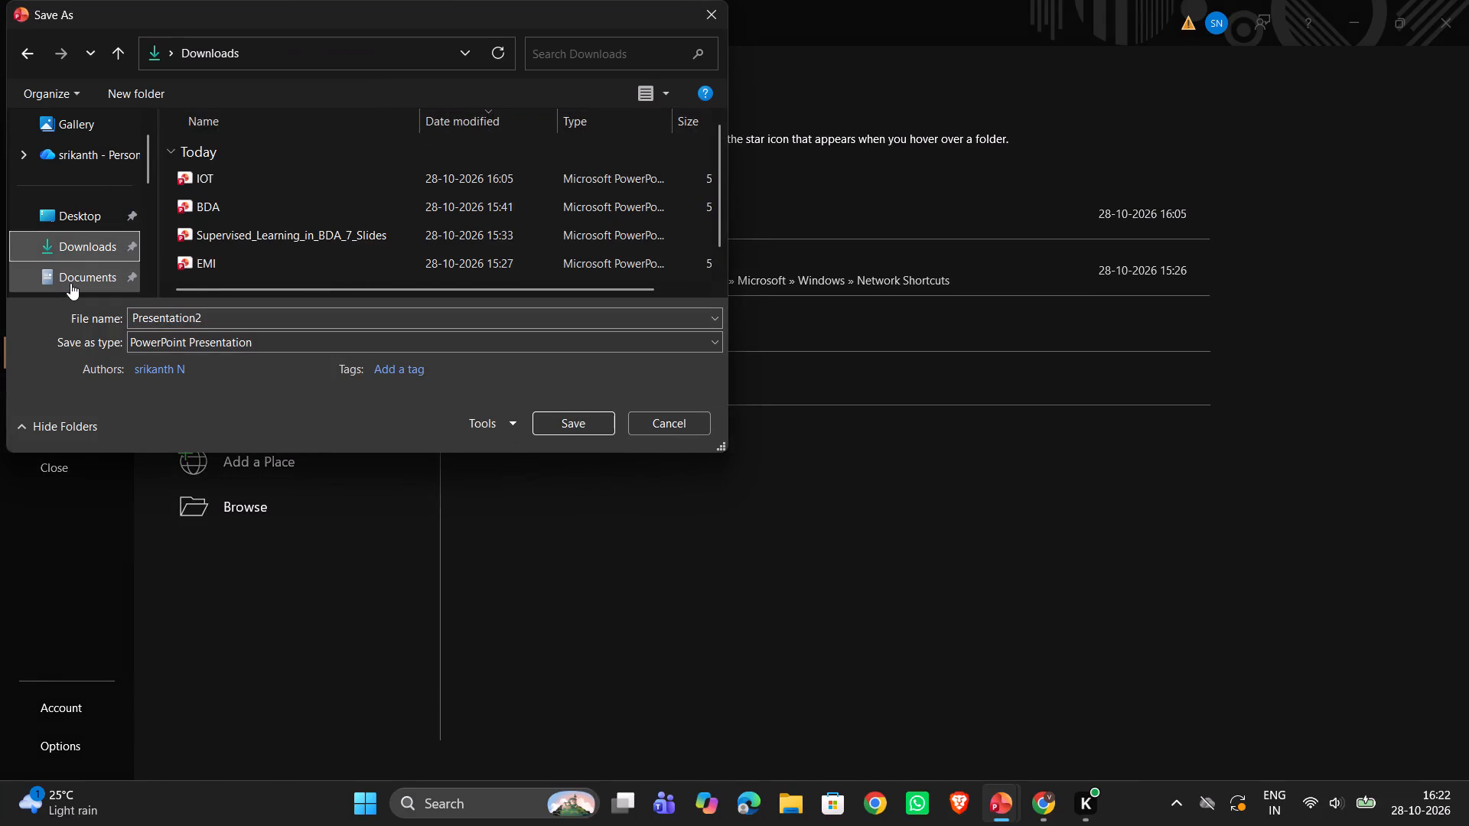
click(210, 318)
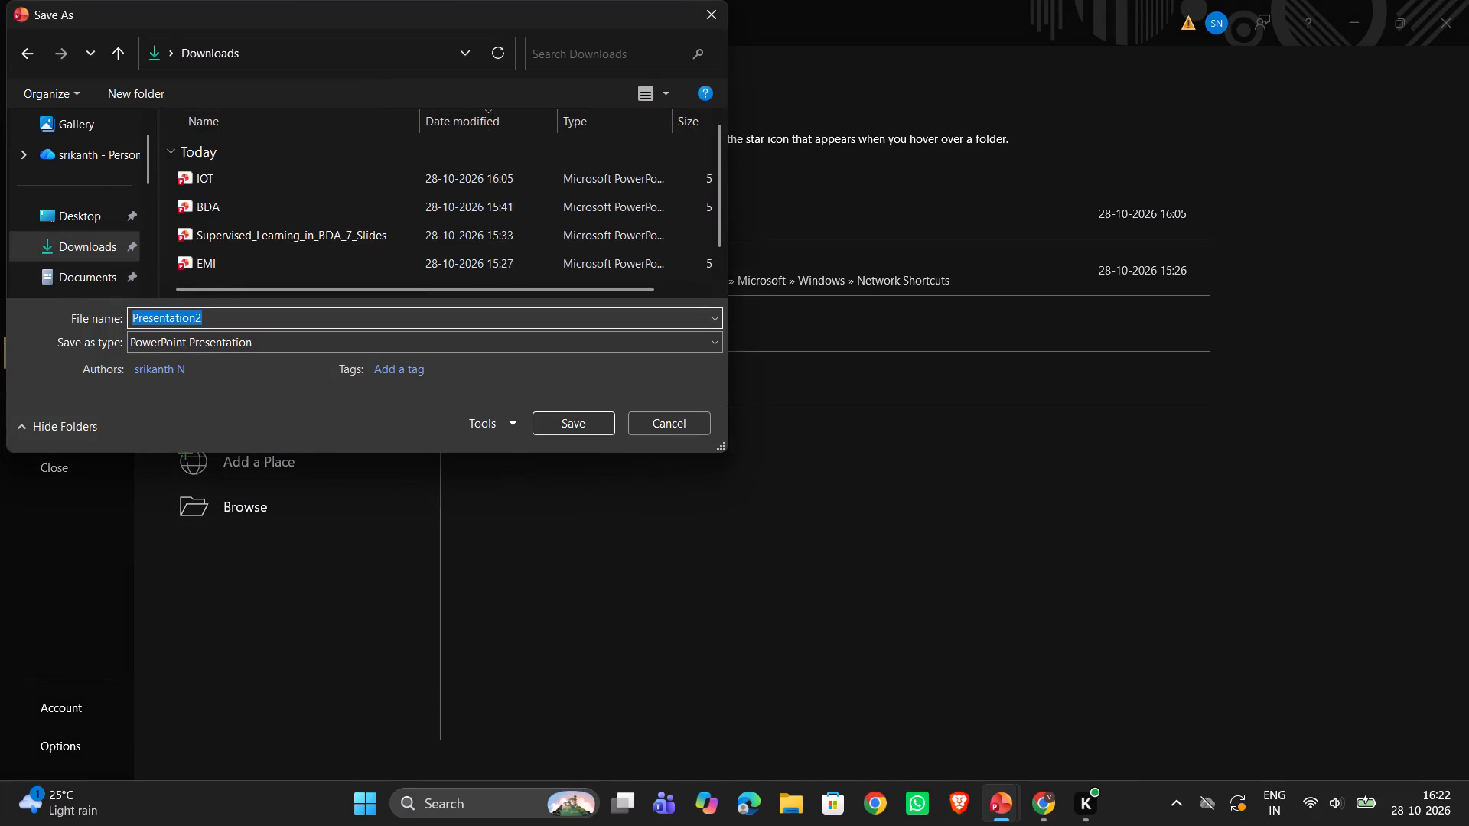
text(ds)
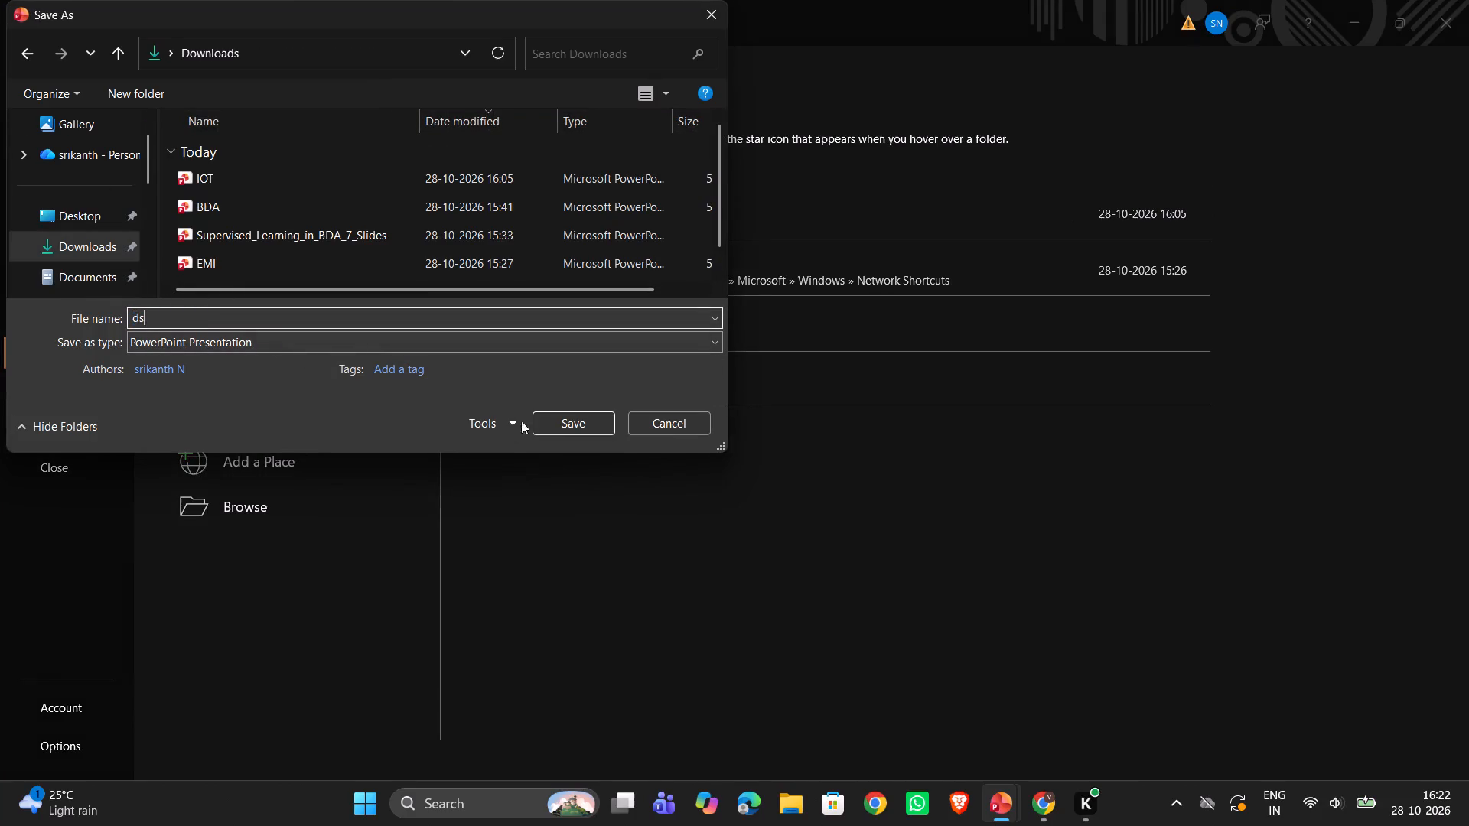
click(565, 417)
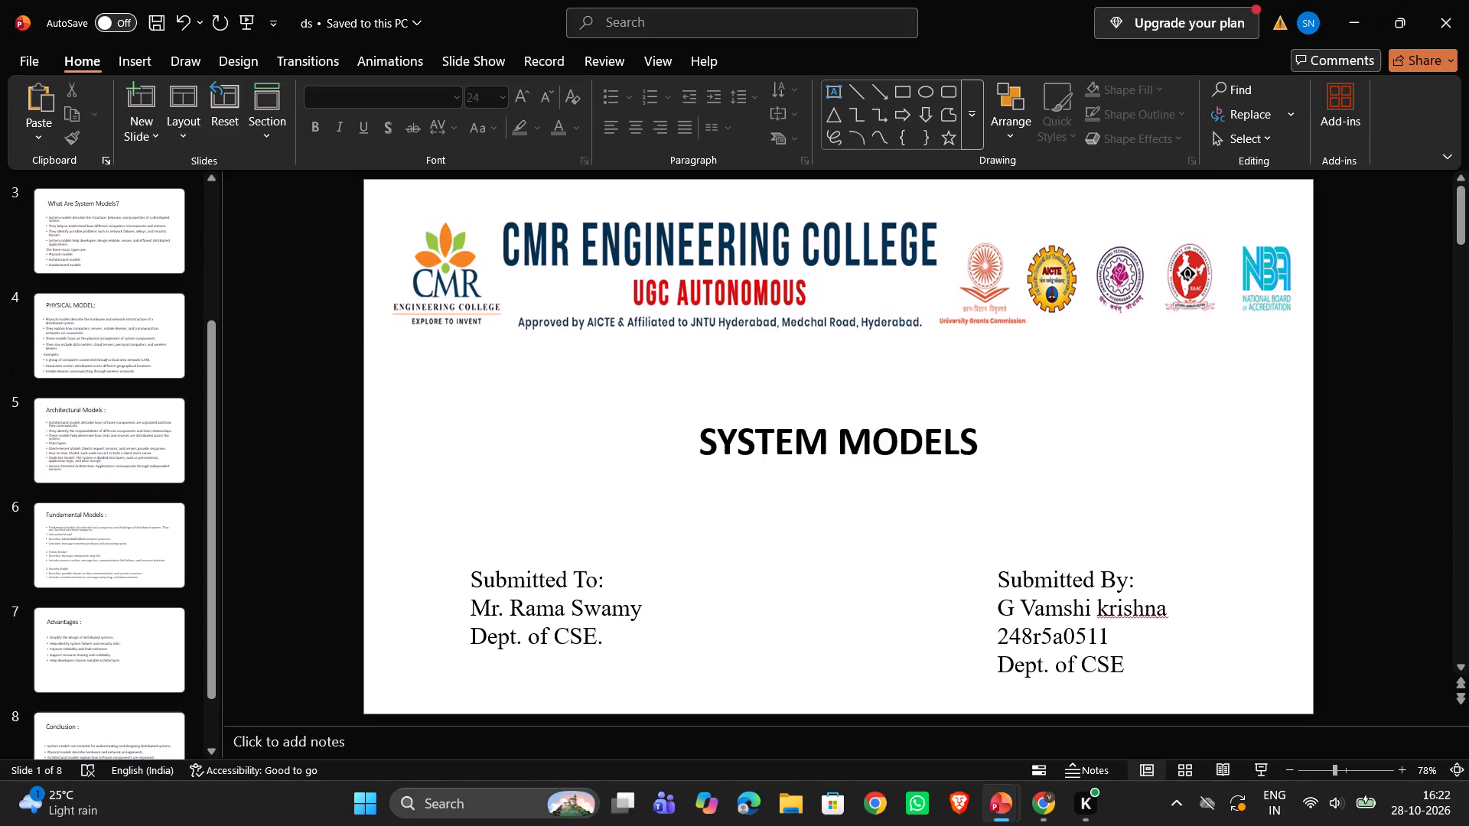
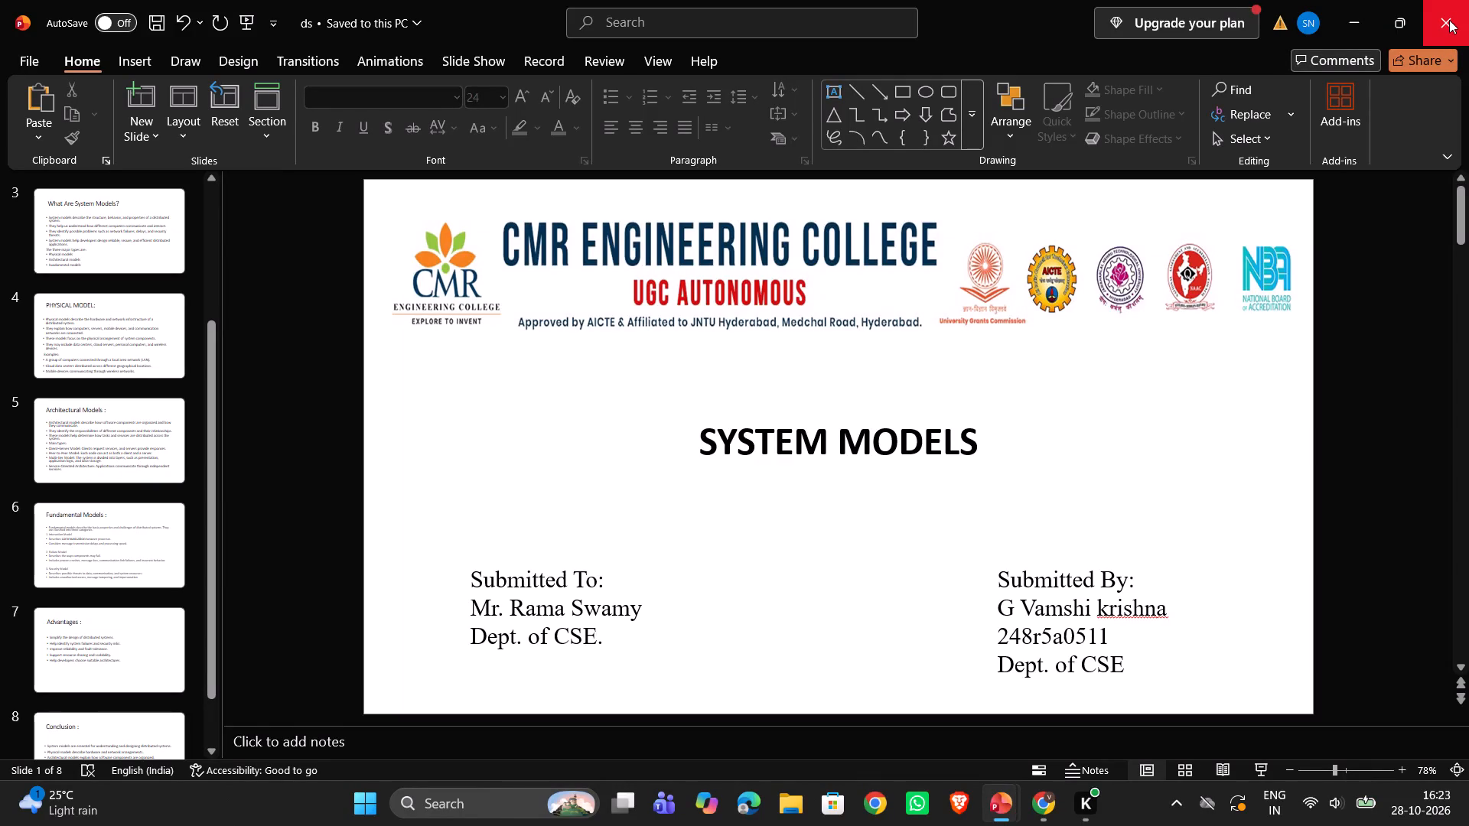
click(1449, 20)
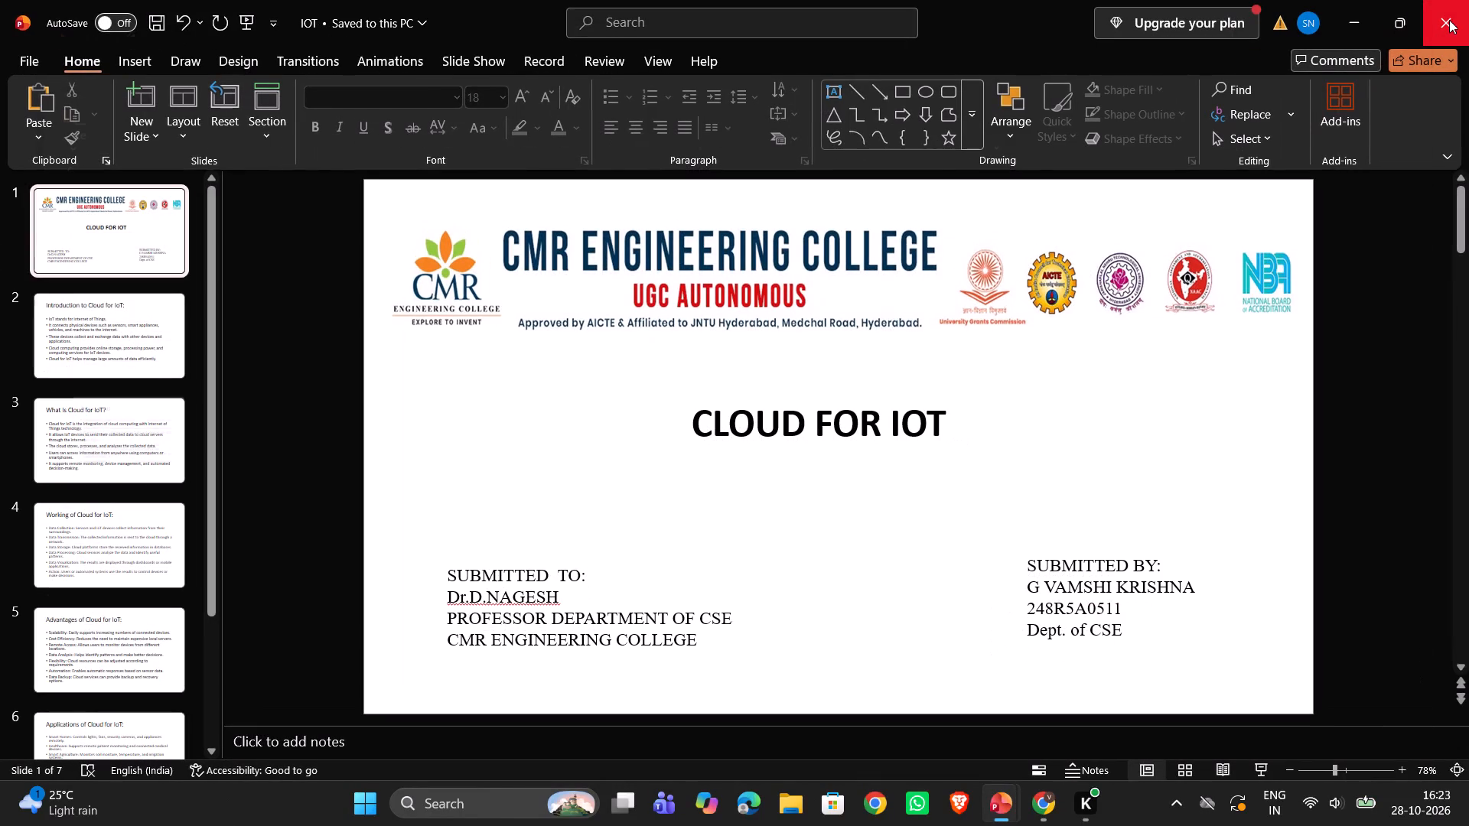